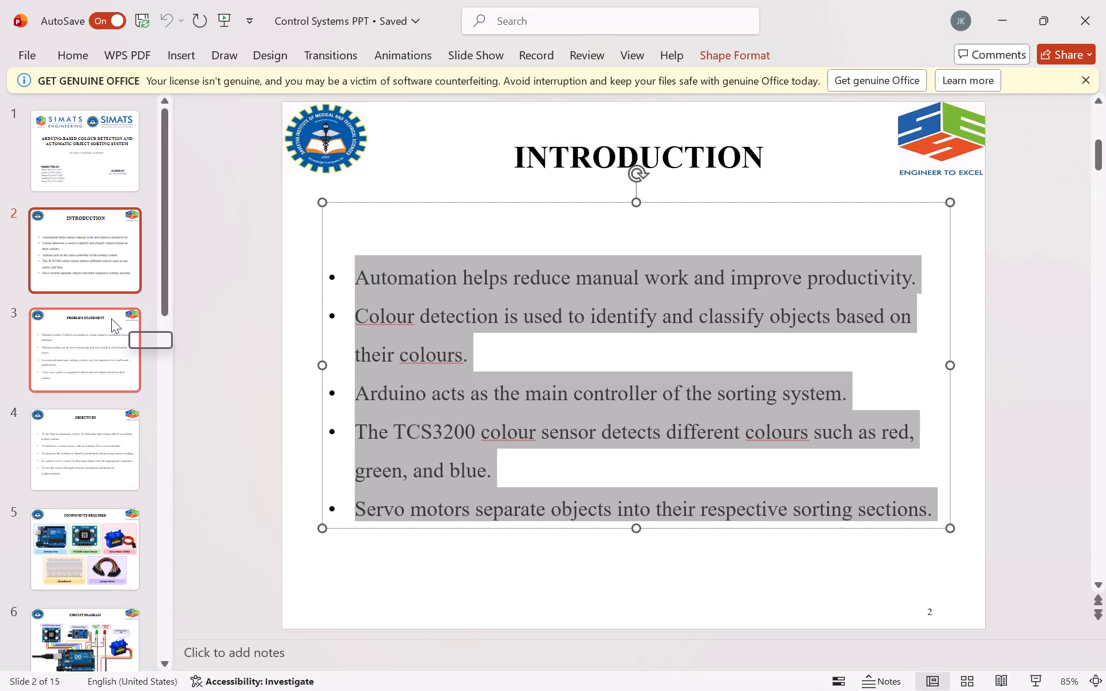
# Switch to the MPMC presentation and replace the Problem Statement slide's pressure-measurement bullets with the copied text.
pyautogui.scroll(-1, 112, 134)
pyautogui.click(112, 134)
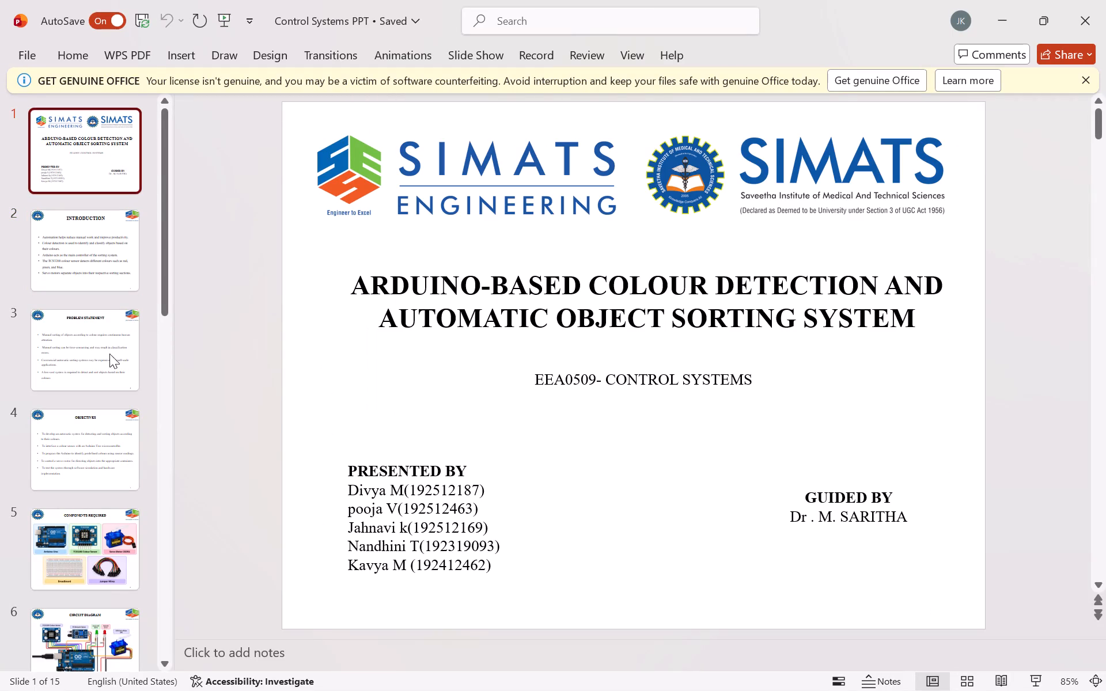
pyautogui.hotkey('alt', 'Tab')
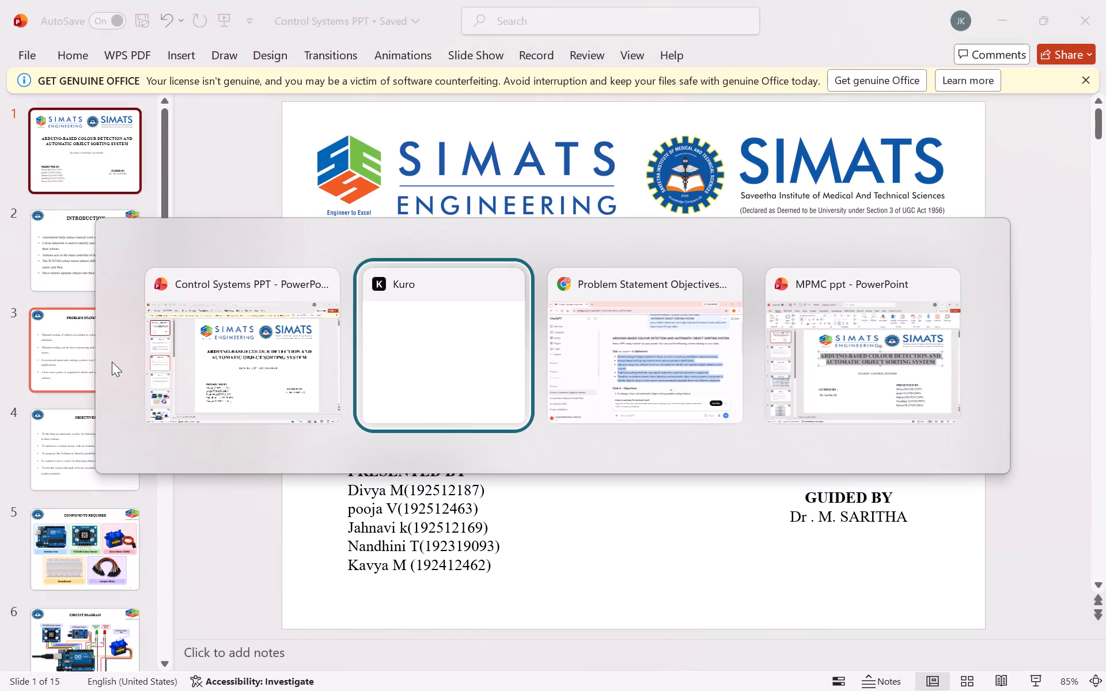
pyautogui.hotkey('alt', 'Tab')
pyautogui.hotkey('alt', 'Tab')
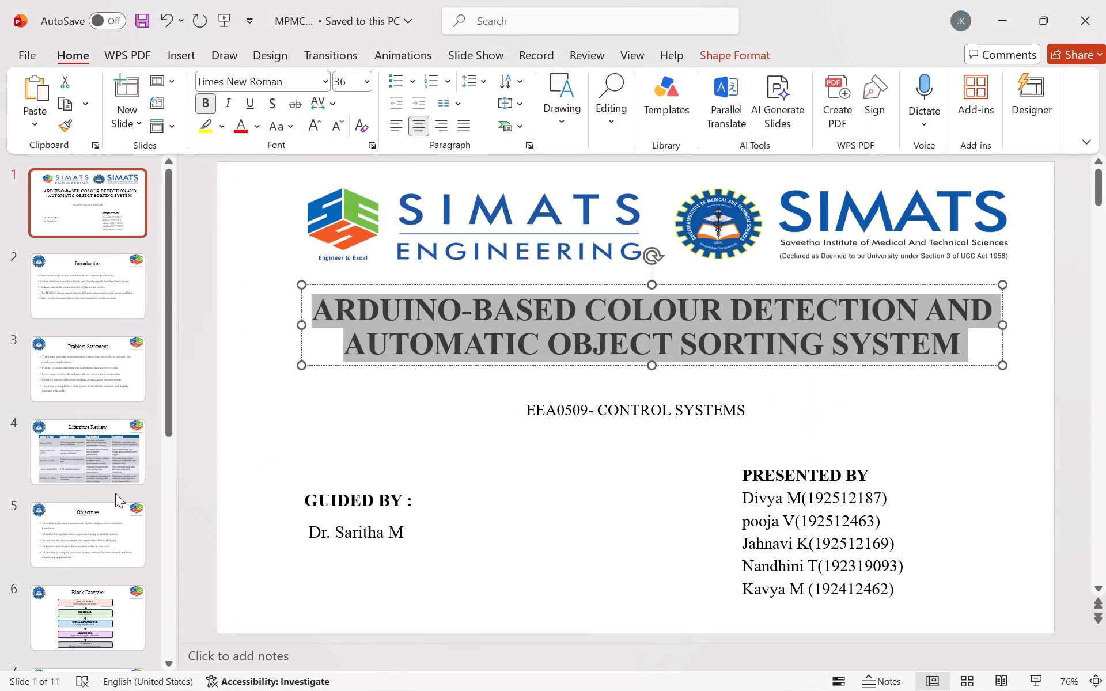
pyautogui.click(102, 388)
pyautogui.moveTo(298, 303); pyautogui.dragTo(455, 480)
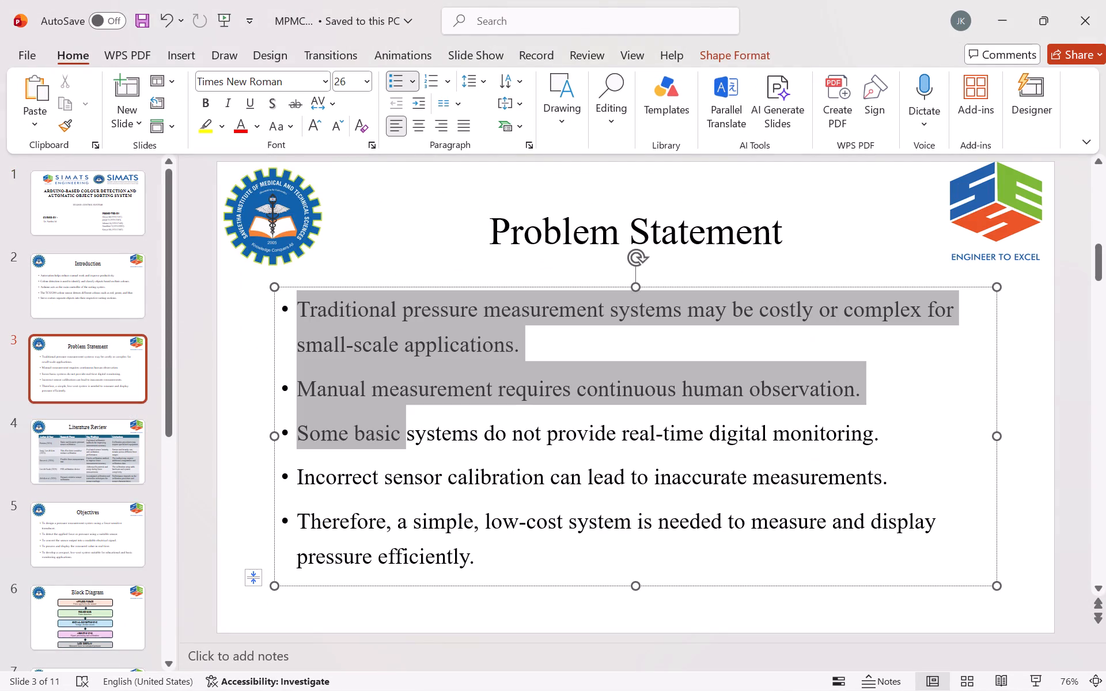
pyautogui.moveTo(455, 480); pyautogui.dragTo(540, 623)
pyautogui.hotkey('ctrl', 'v')
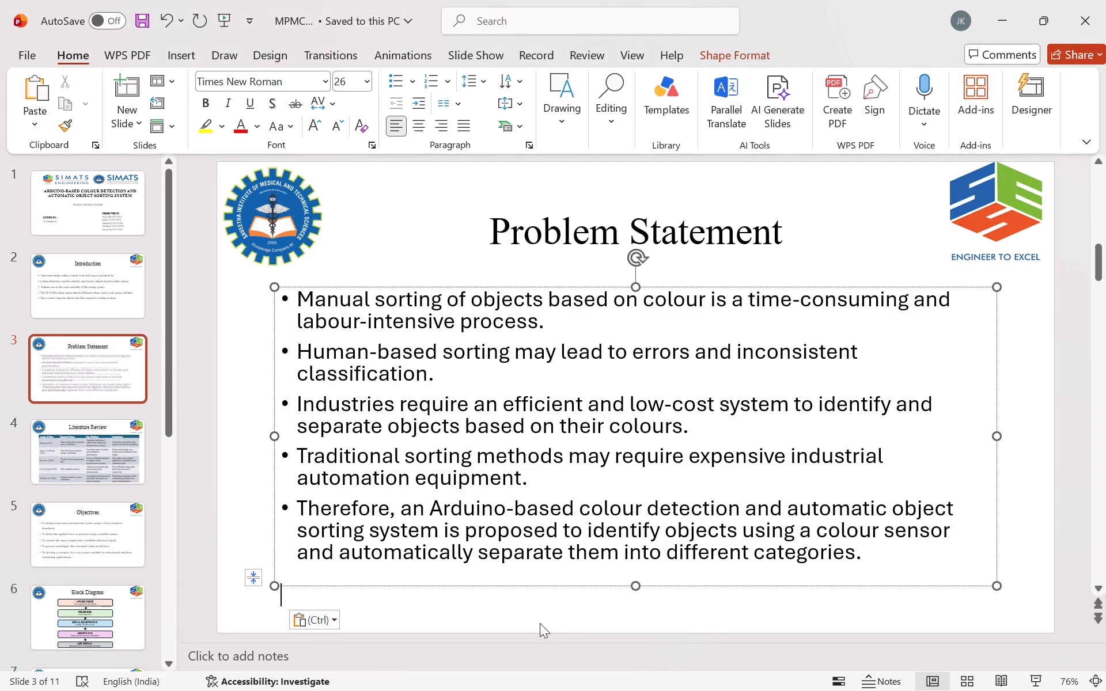
# Format all the pasted Problem Statement bullets in Times New Roman with 1.5 line spacing.
pyautogui.hotkey('ctrl', 'a')
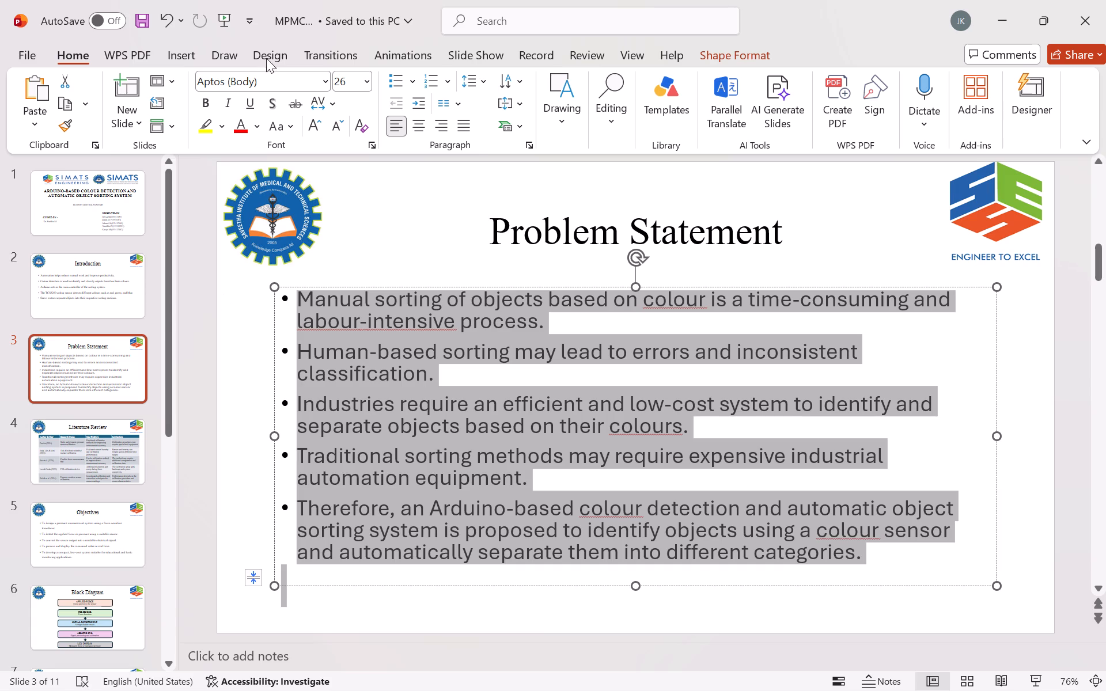
pyautogui.click(241, 79)
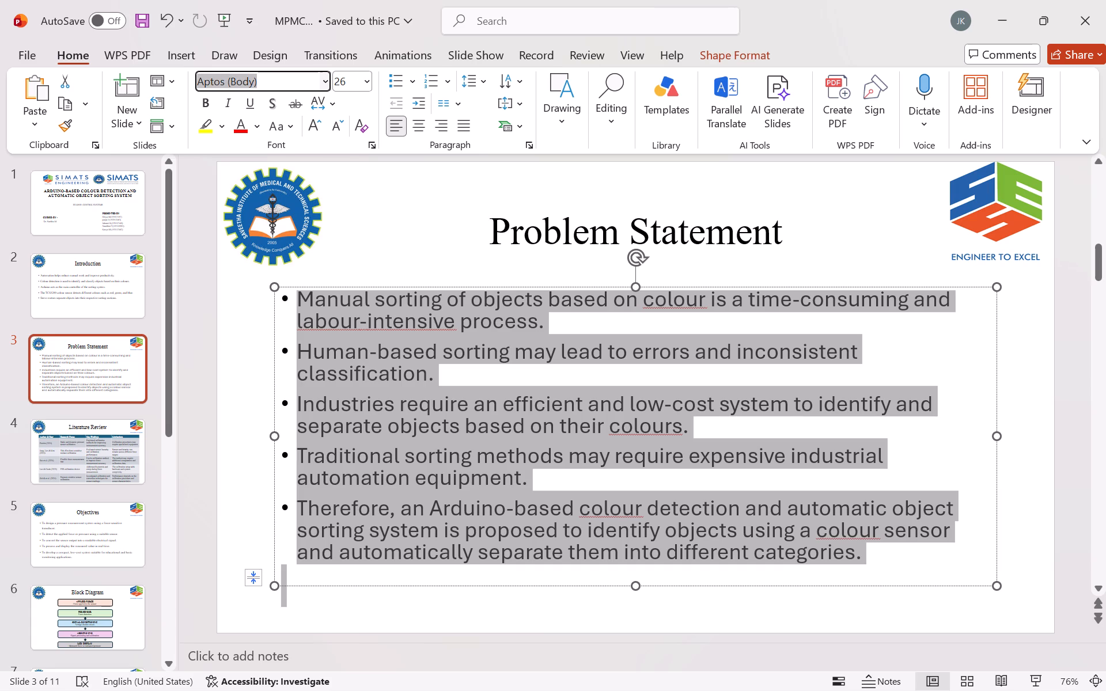
pyautogui.write('time')
pyautogui.press('Return')
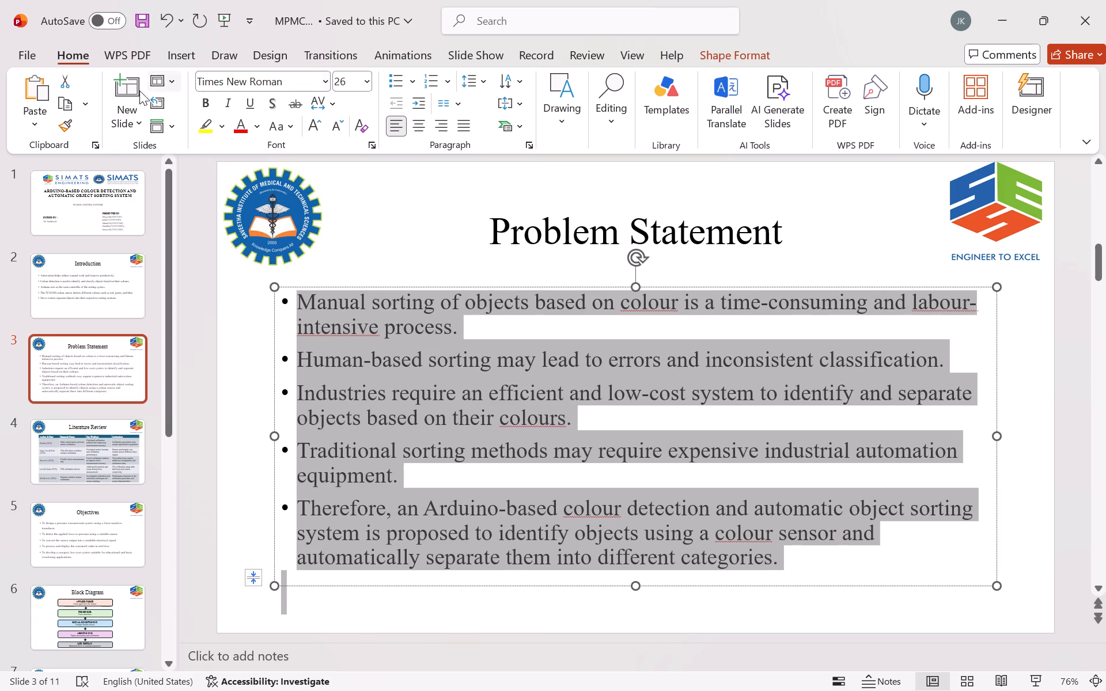
pyautogui.click(482, 75)
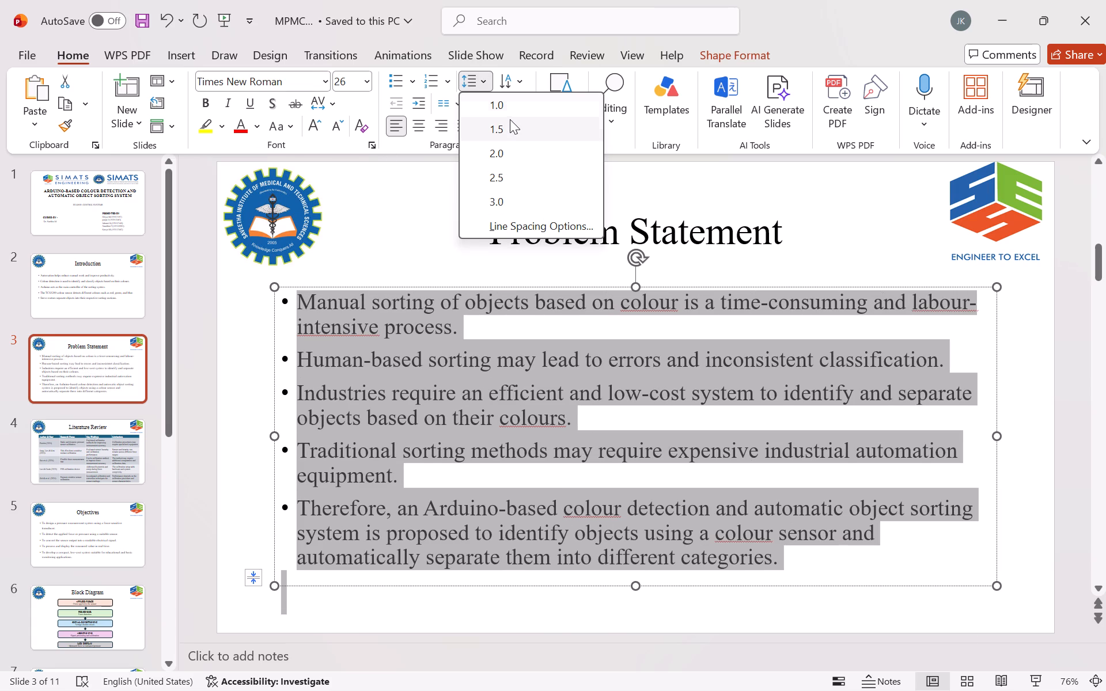
pyautogui.click(510, 127)
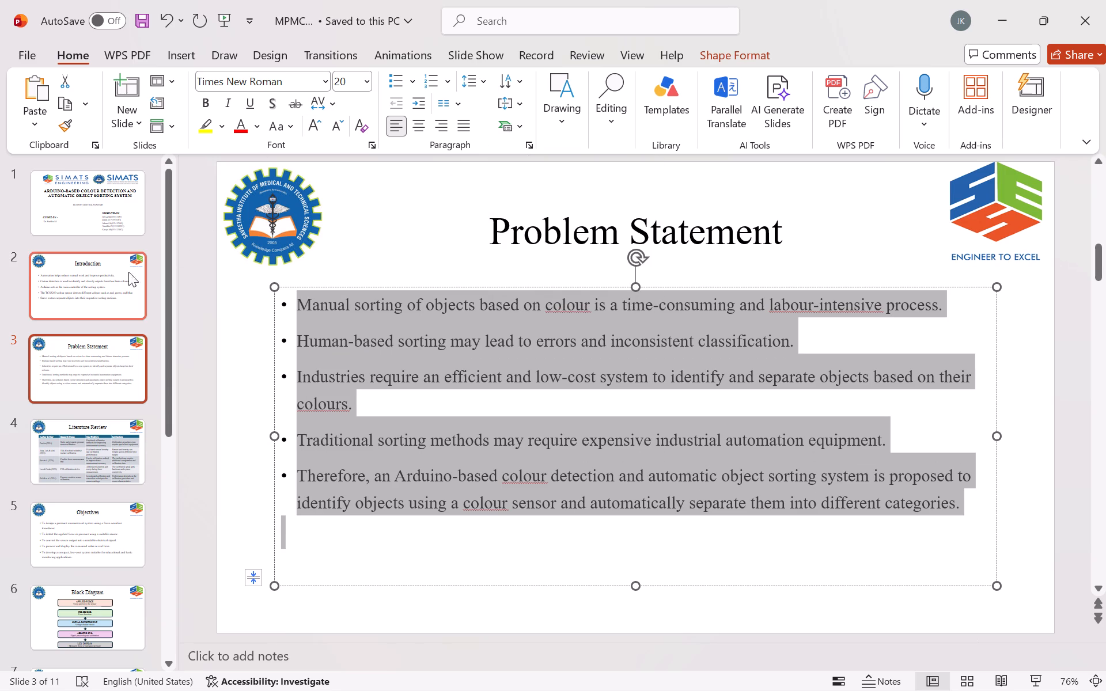
# Check the body text size on the Introduction slide and set the Problem Statement bullets to size 24.
pyautogui.click(112, 280)
pyautogui.click(374, 401)
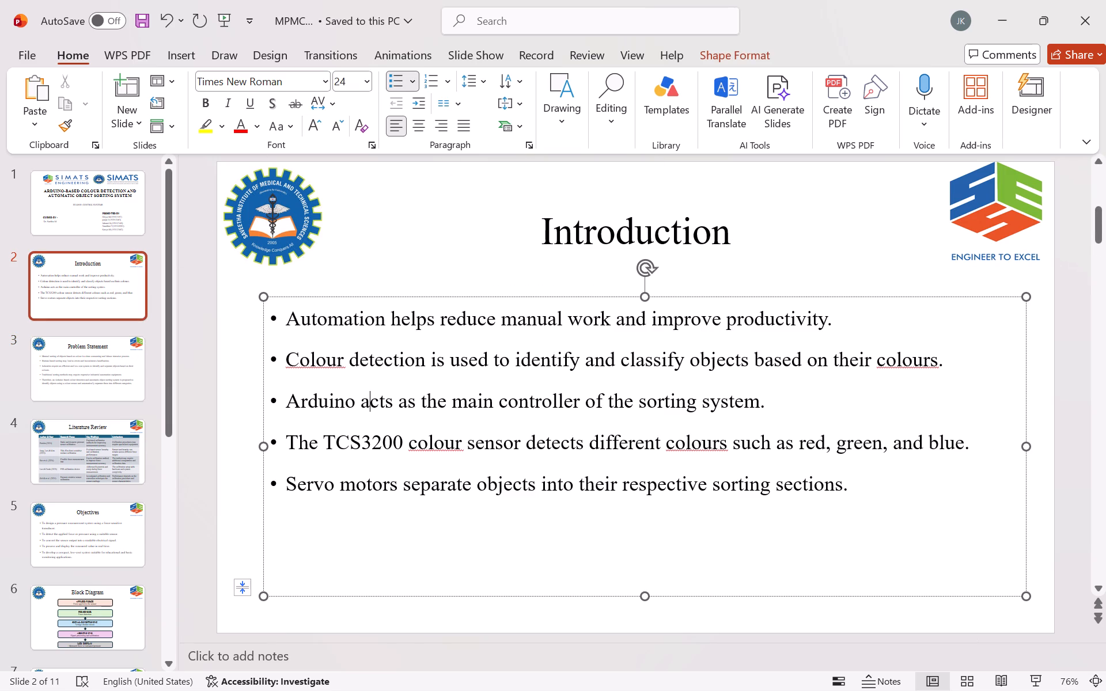
pyautogui.doubleClick(374, 401)
pyautogui.click(91, 343)
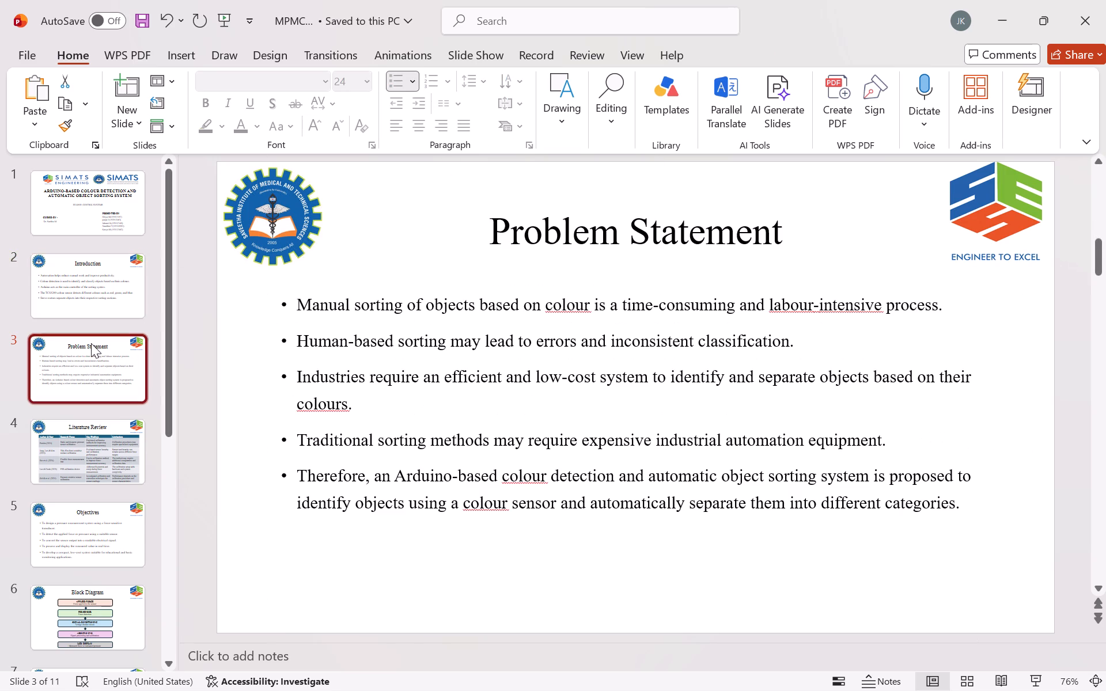
pyautogui.click(319, 323)
pyautogui.hotkey('ctrl', 'a')
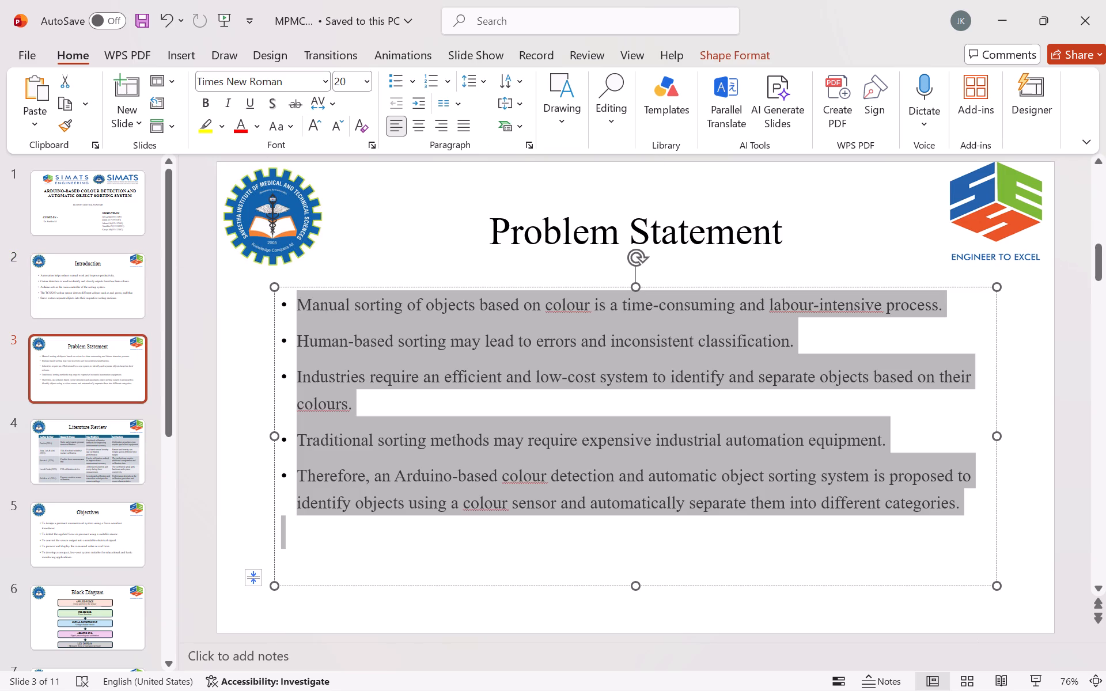
pyautogui.click(315, 134)
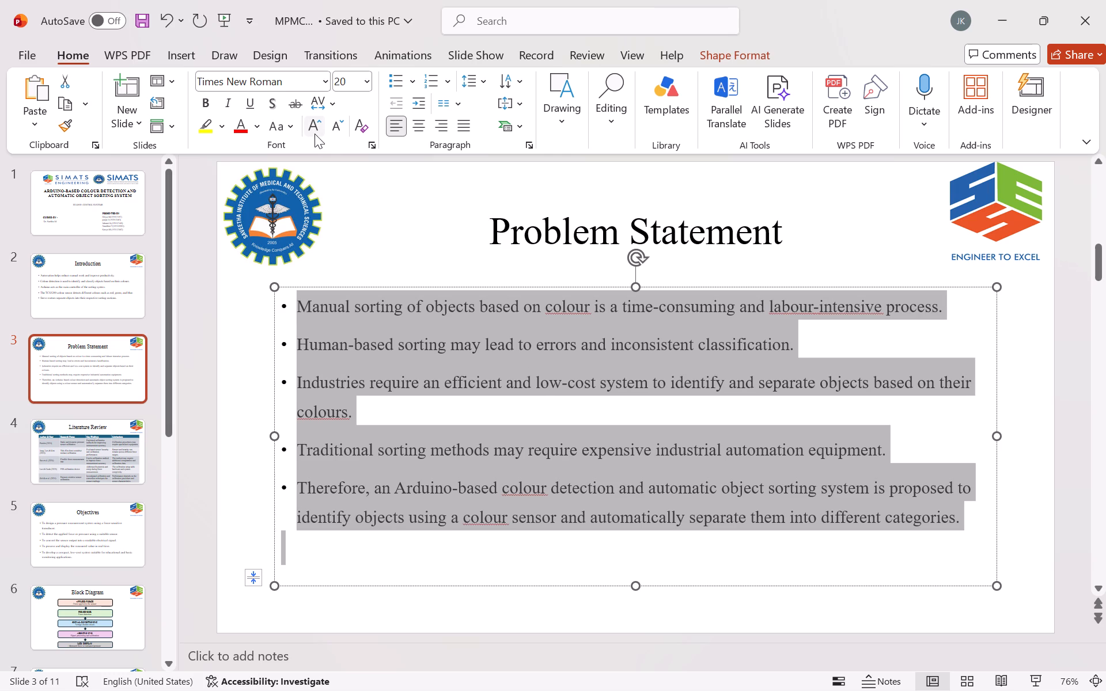
pyautogui.click(315, 134)
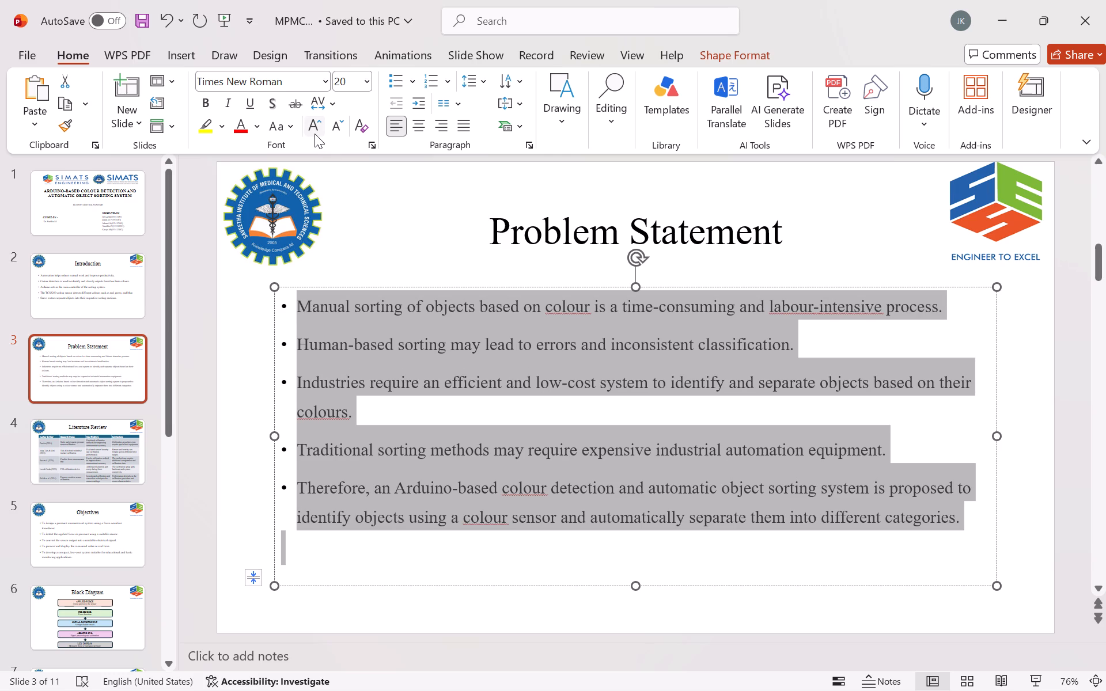
pyautogui.click(345, 86)
pyautogui.write('24')
pyautogui.press('Return')
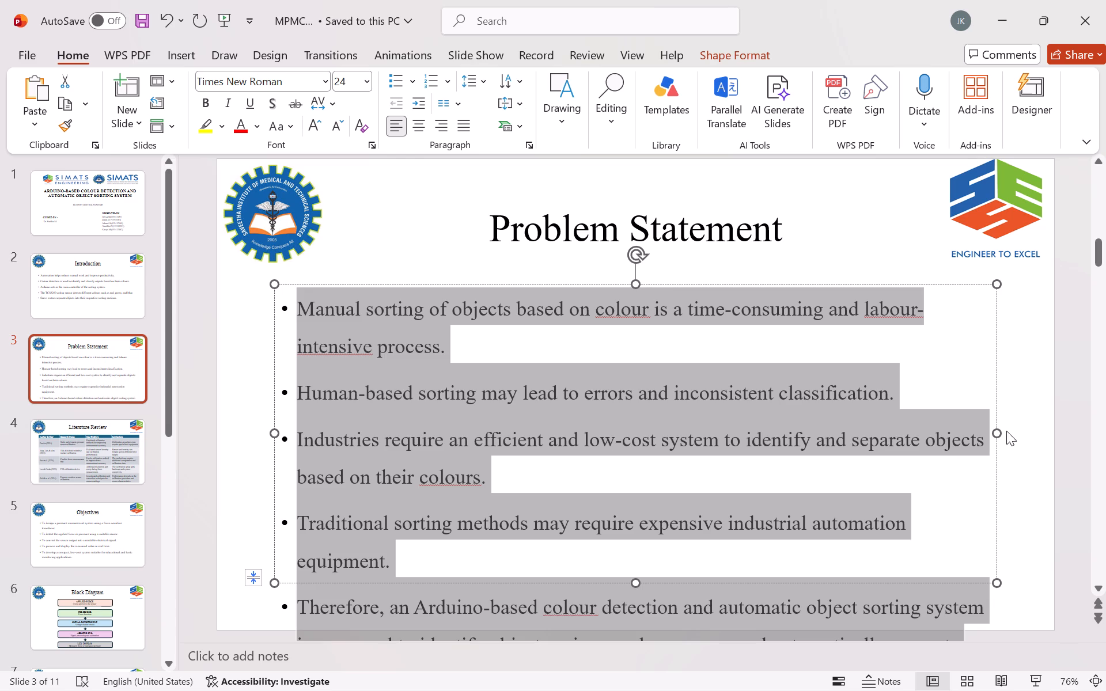
# Widen the Problem Statement bullet text box slightly towards the slide's right edge.
pyautogui.moveTo(999, 430); pyautogui.dragTo(1027, 432)
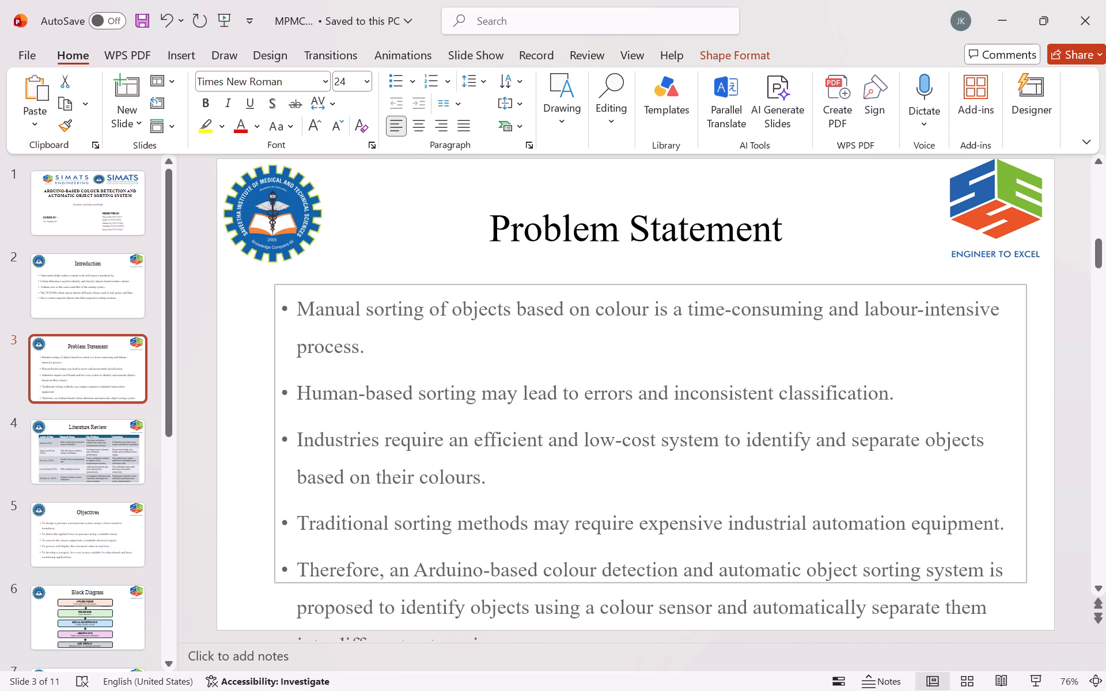
pyautogui.moveTo(1027, 432); pyautogui.dragTo(1028, 432)
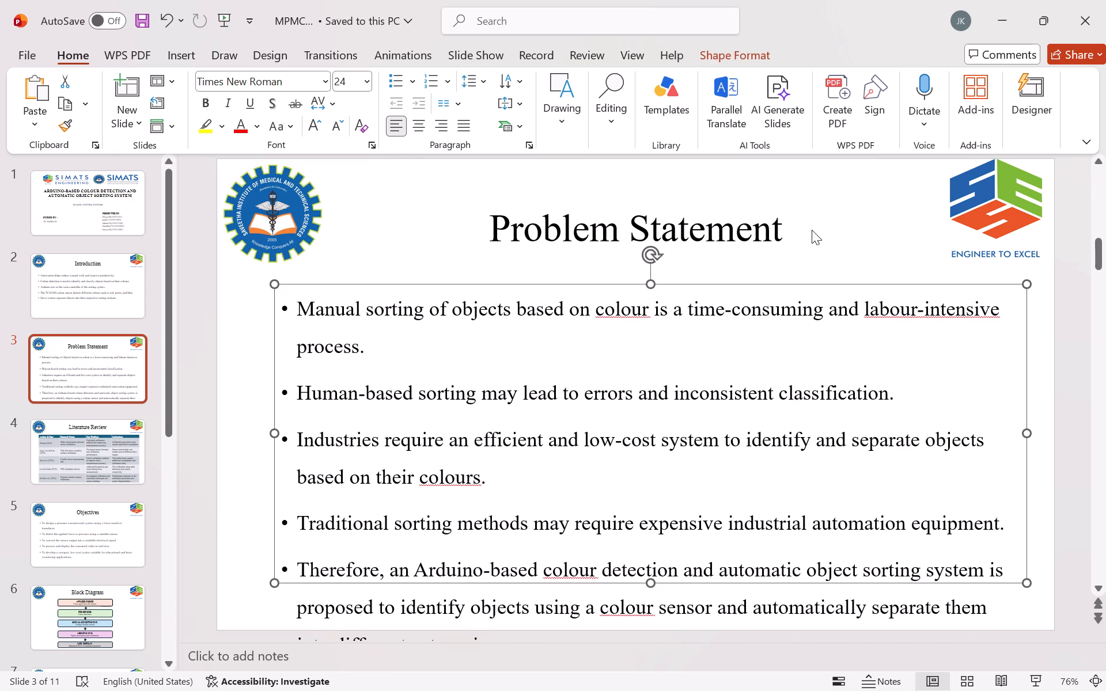
# Move the "Problem Statement" title slightly higher, roughly centred between the two logos.
pyautogui.click(723, 230)
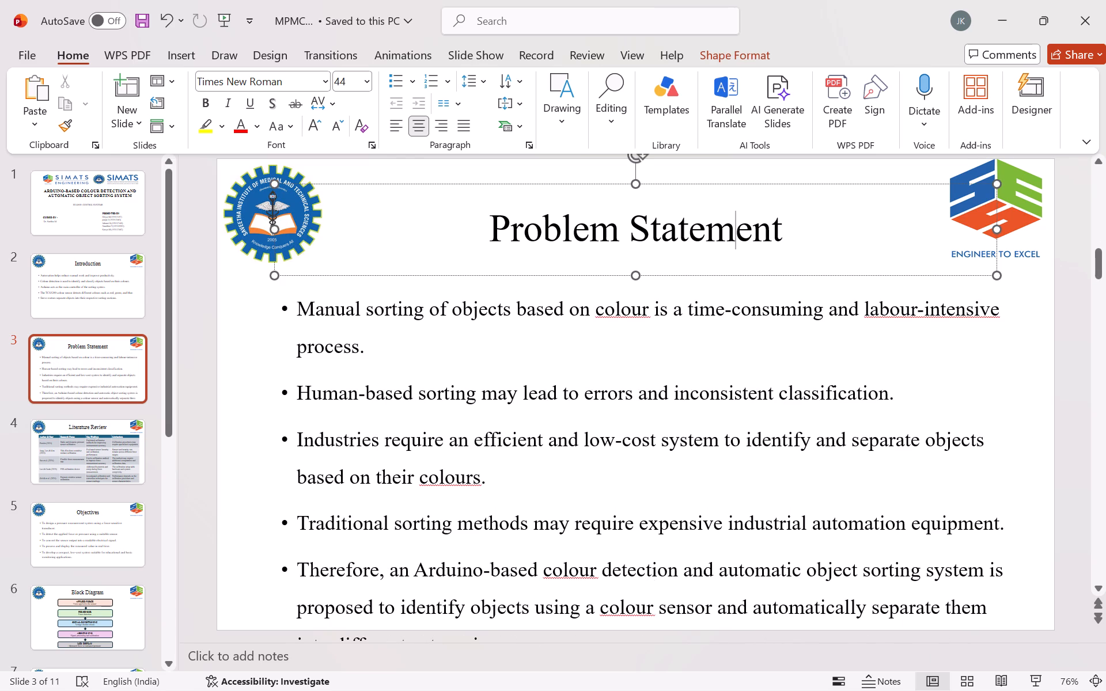
pyautogui.moveTo(683, 184); pyautogui.dragTo(682, 167)
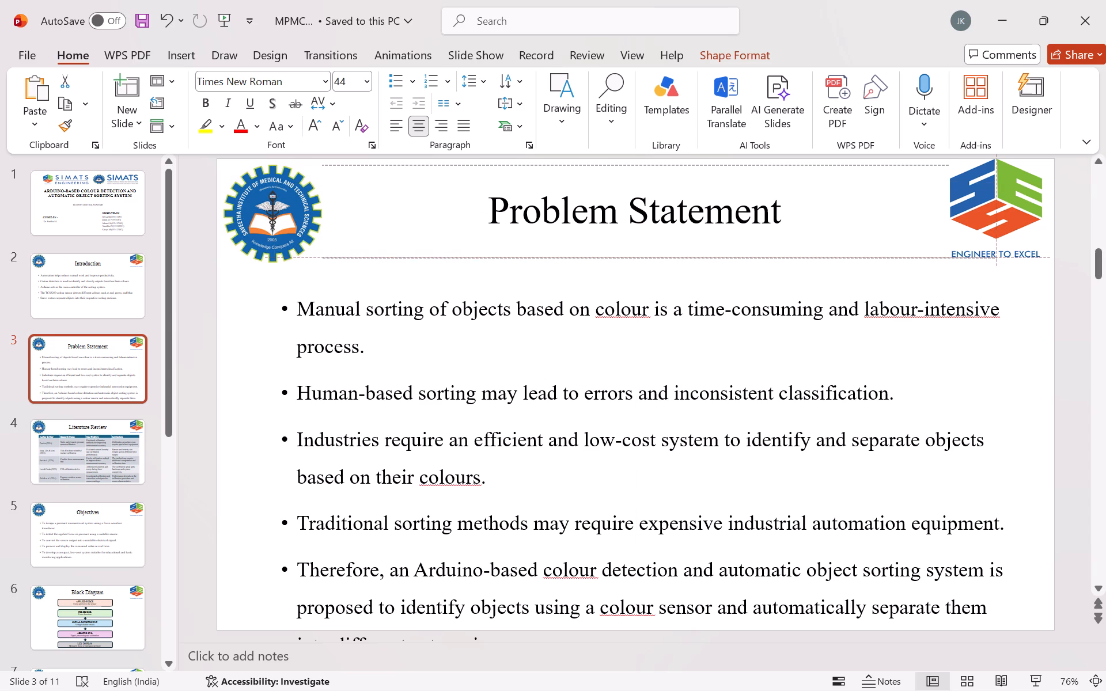
pyautogui.moveTo(682, 167); pyautogui.dragTo(688, 161)
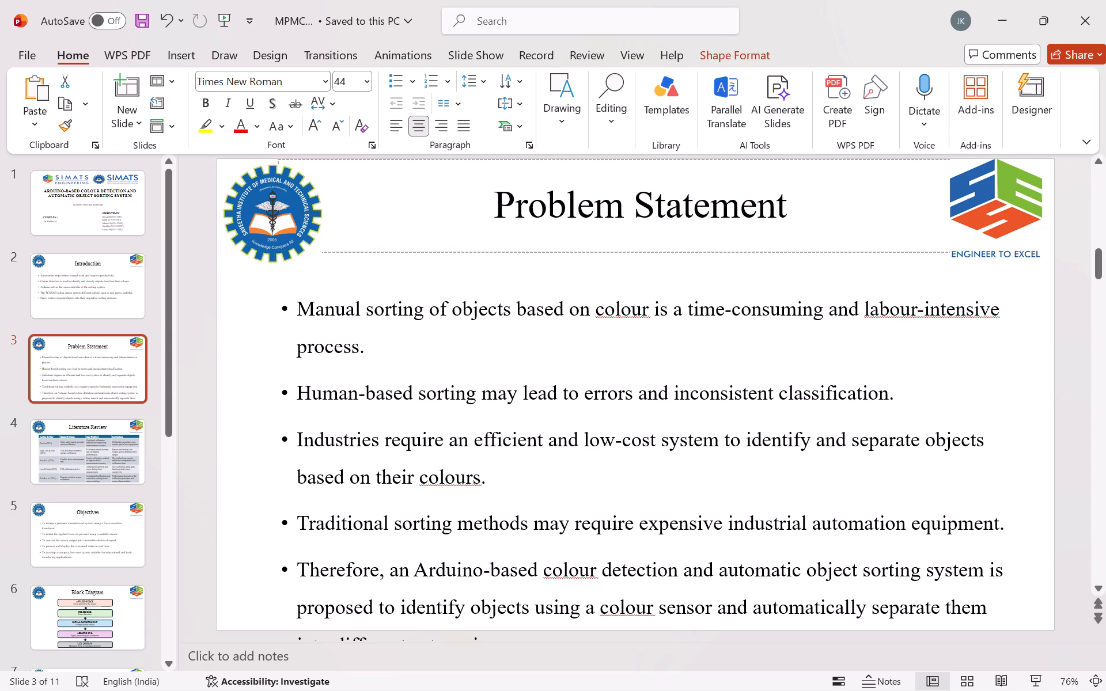
pyautogui.moveTo(688, 161); pyautogui.dragTo(694, 177)
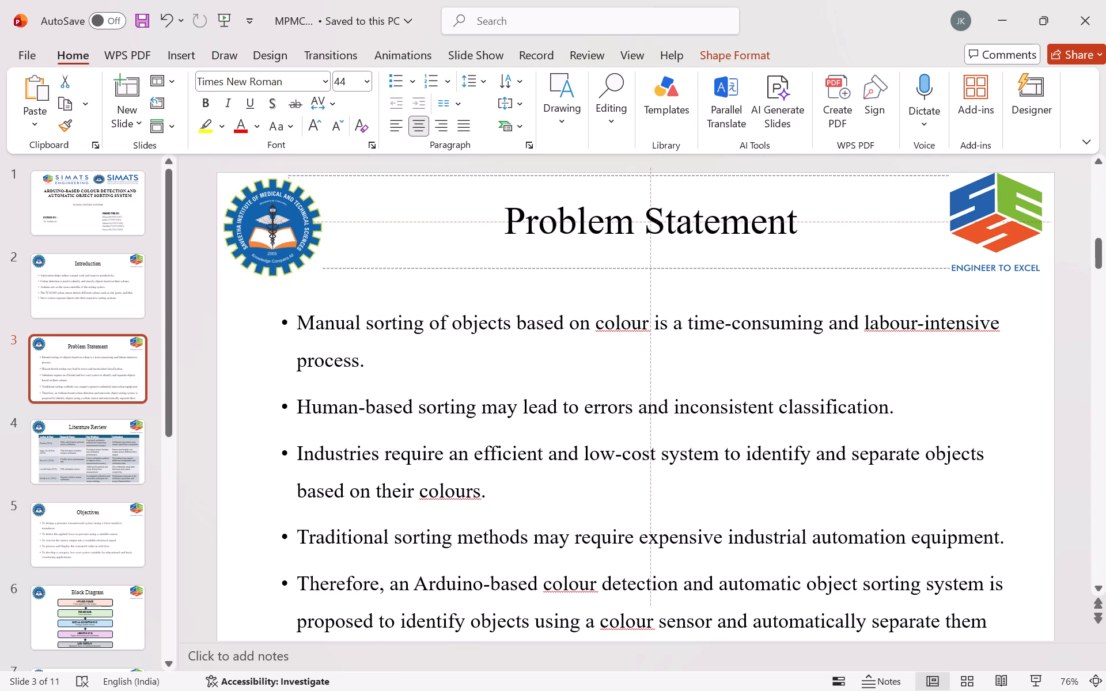
pyautogui.moveTo(694, 177); pyautogui.dragTo(693, 177)
pyautogui.click(709, 286)
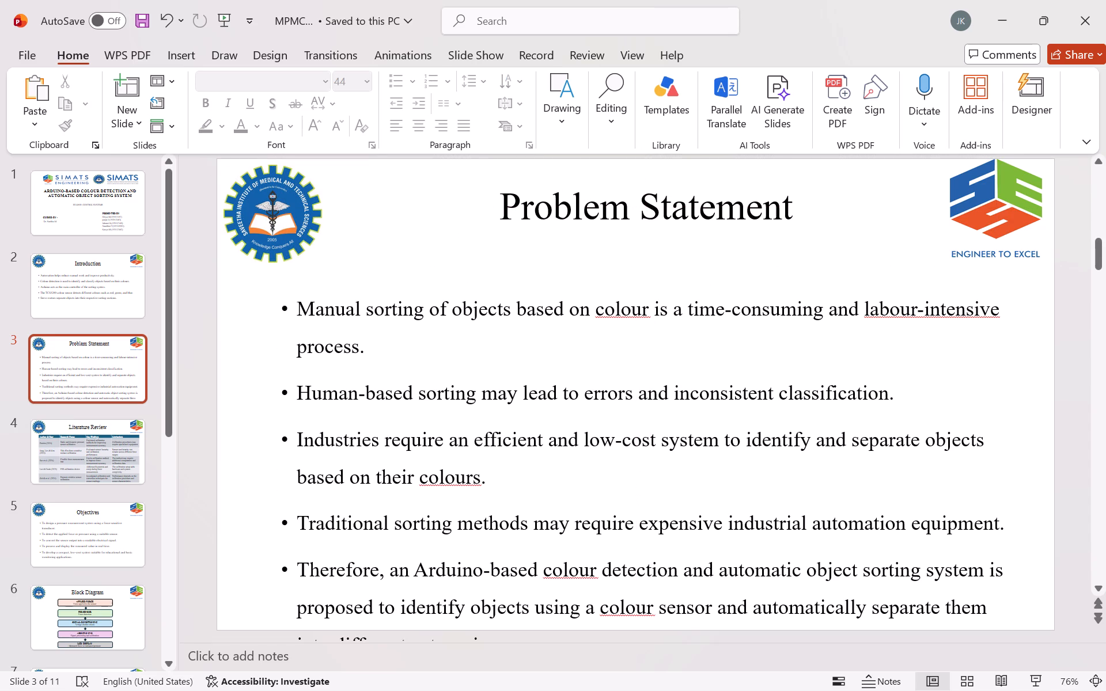
# Move the bullet text box up to just below the title and logos on the Problem Statement slide.
pyautogui.click(669, 315)
pyautogui.moveTo(623, 283); pyautogui.dragTo(623, 277)
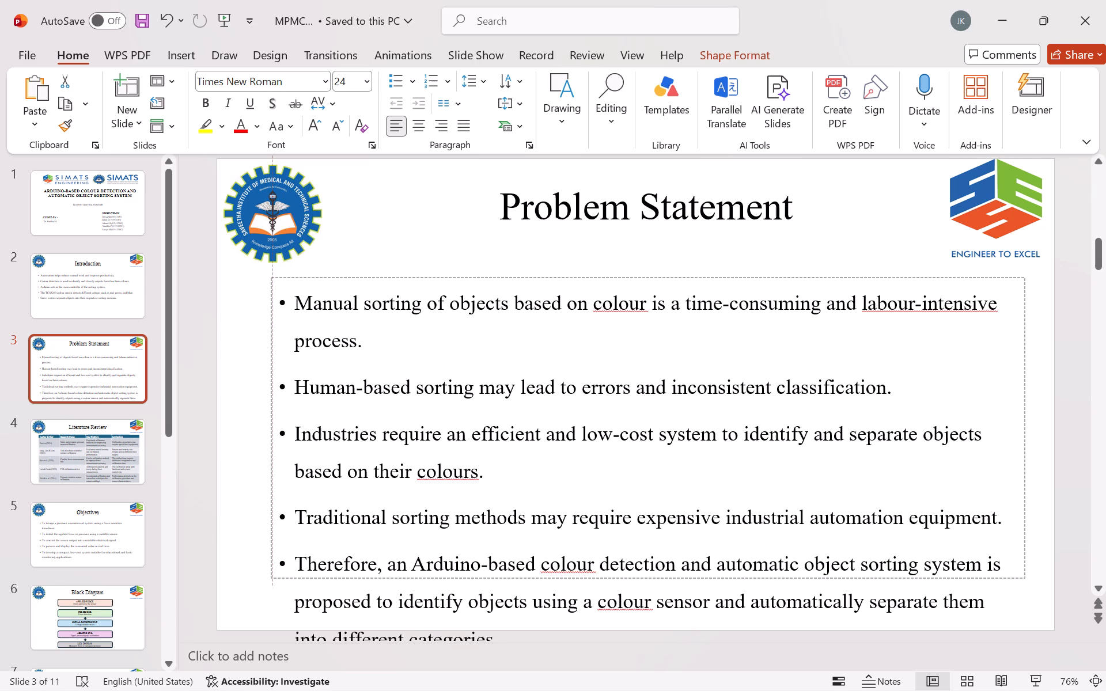
pyautogui.moveTo(623, 277); pyautogui.dragTo(624, 259)
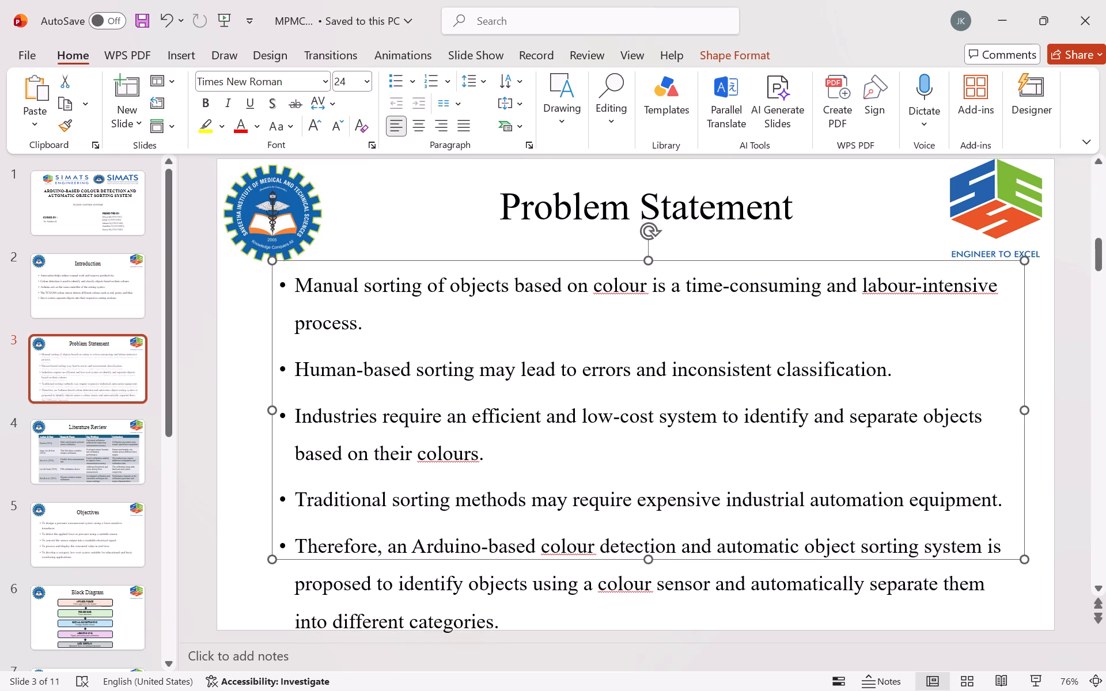
pyautogui.click(543, 413)
pyautogui.click(255, 611)
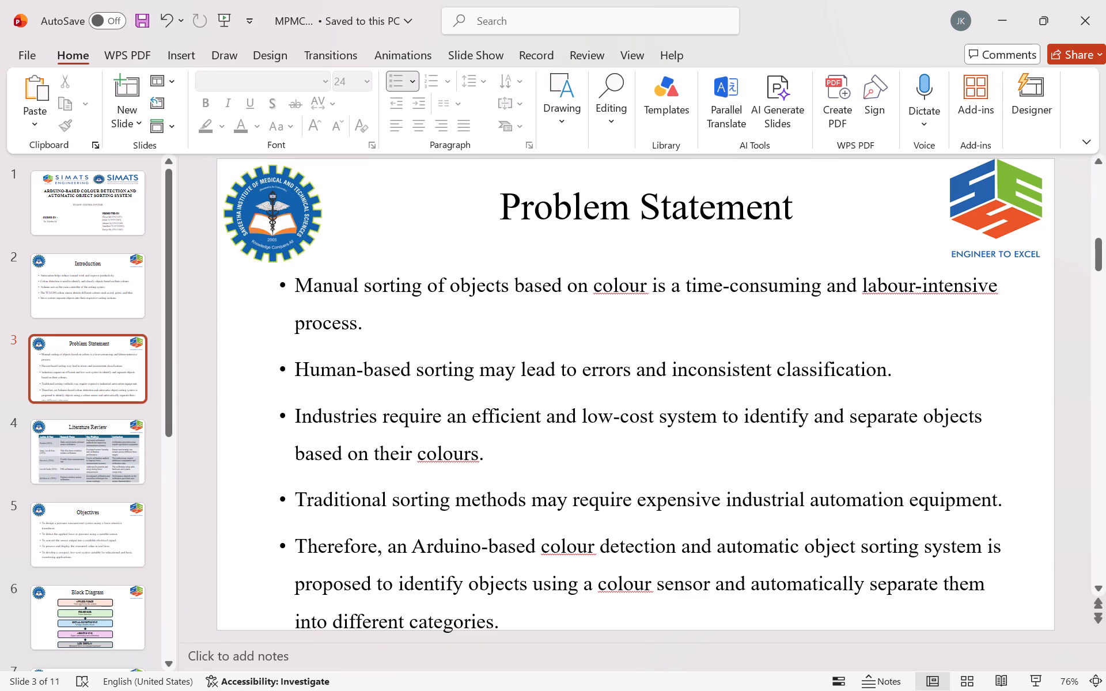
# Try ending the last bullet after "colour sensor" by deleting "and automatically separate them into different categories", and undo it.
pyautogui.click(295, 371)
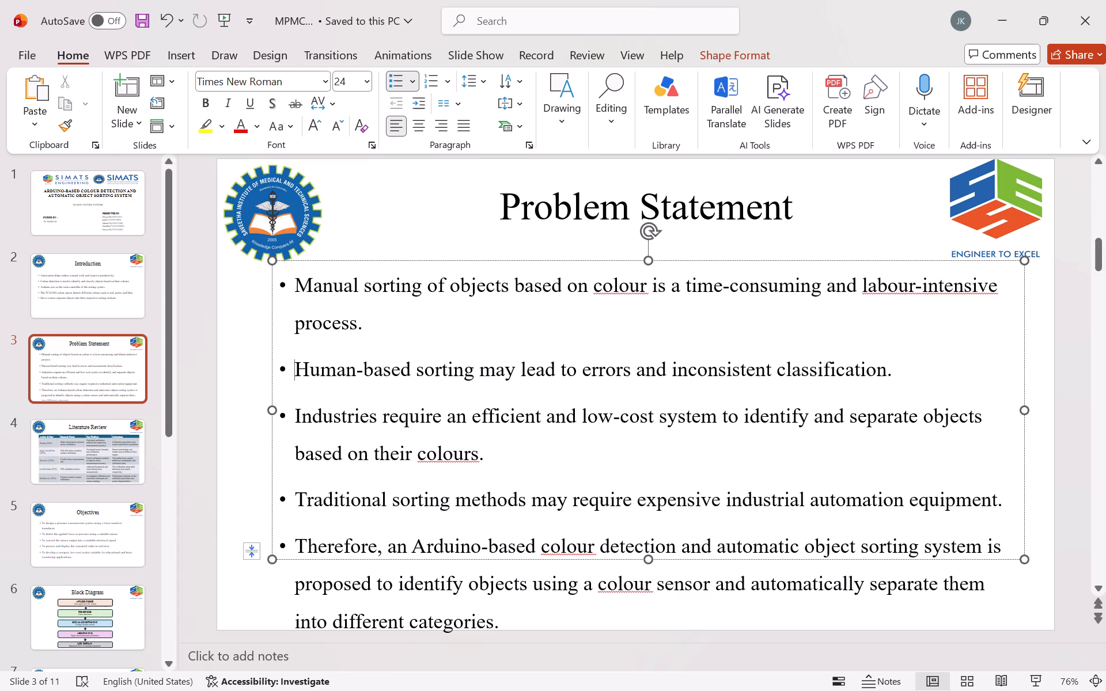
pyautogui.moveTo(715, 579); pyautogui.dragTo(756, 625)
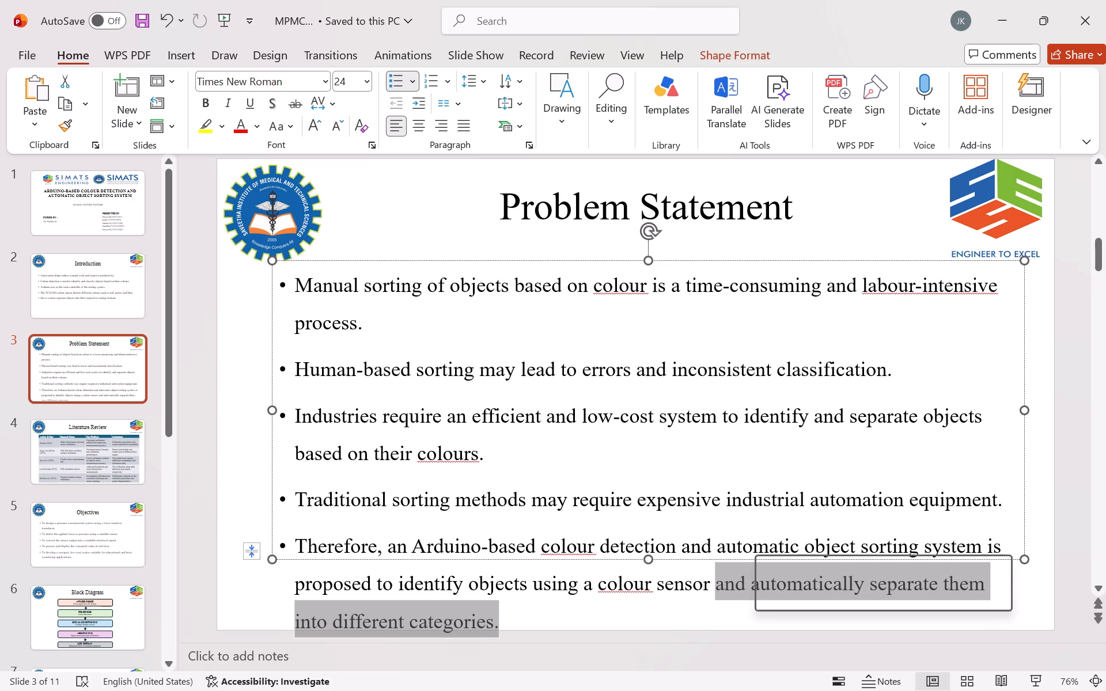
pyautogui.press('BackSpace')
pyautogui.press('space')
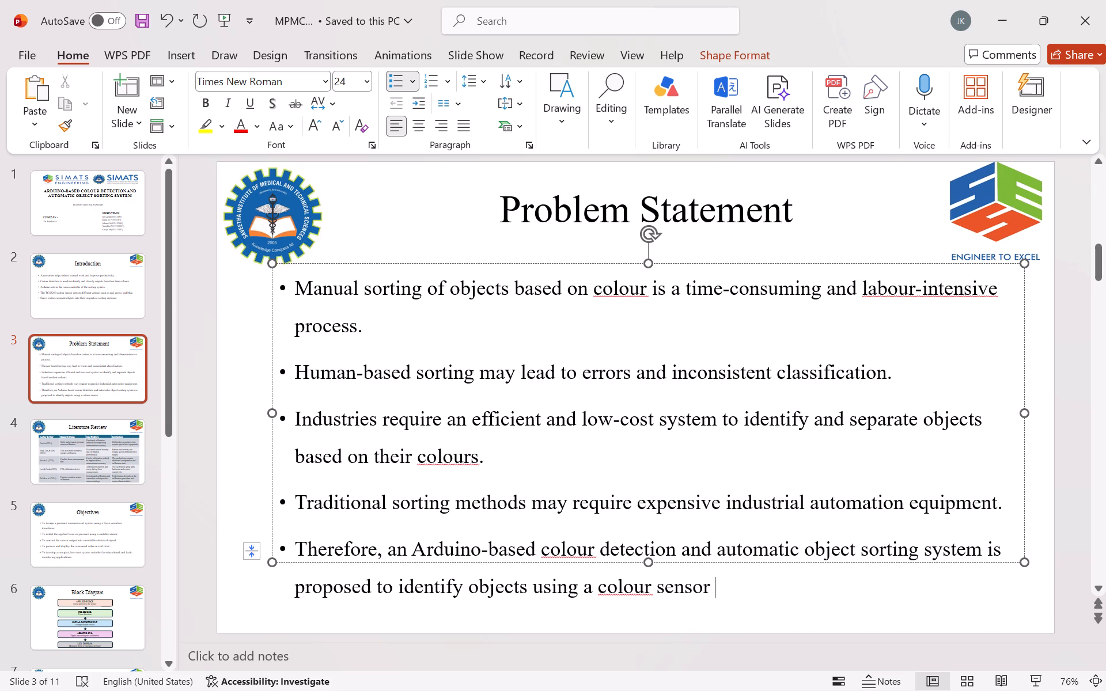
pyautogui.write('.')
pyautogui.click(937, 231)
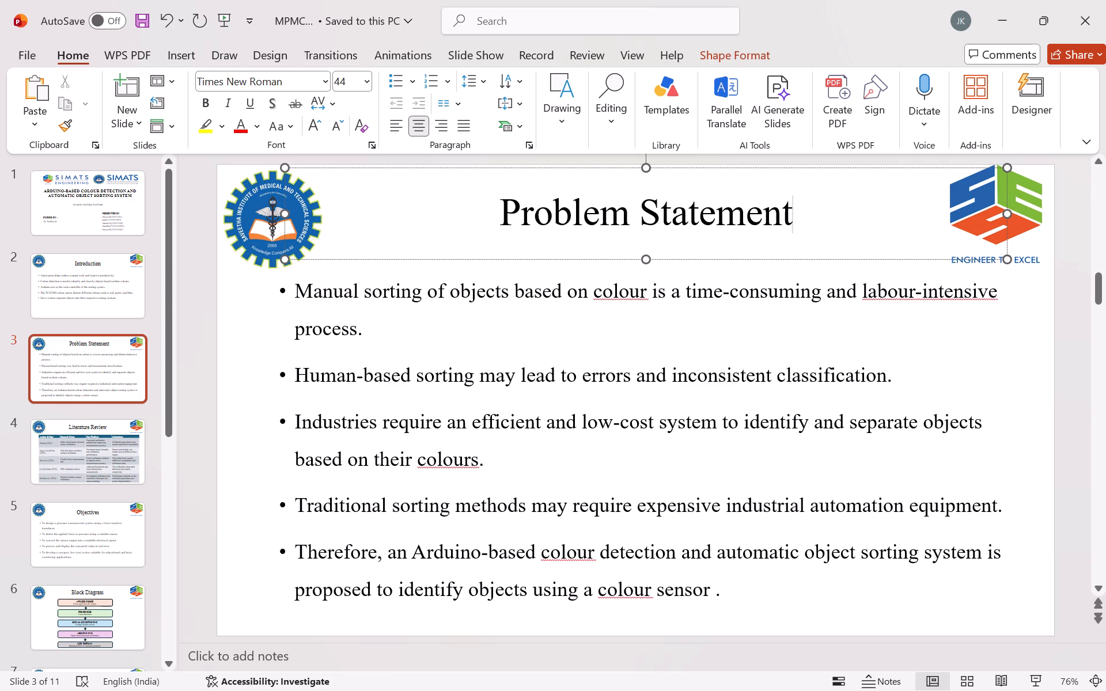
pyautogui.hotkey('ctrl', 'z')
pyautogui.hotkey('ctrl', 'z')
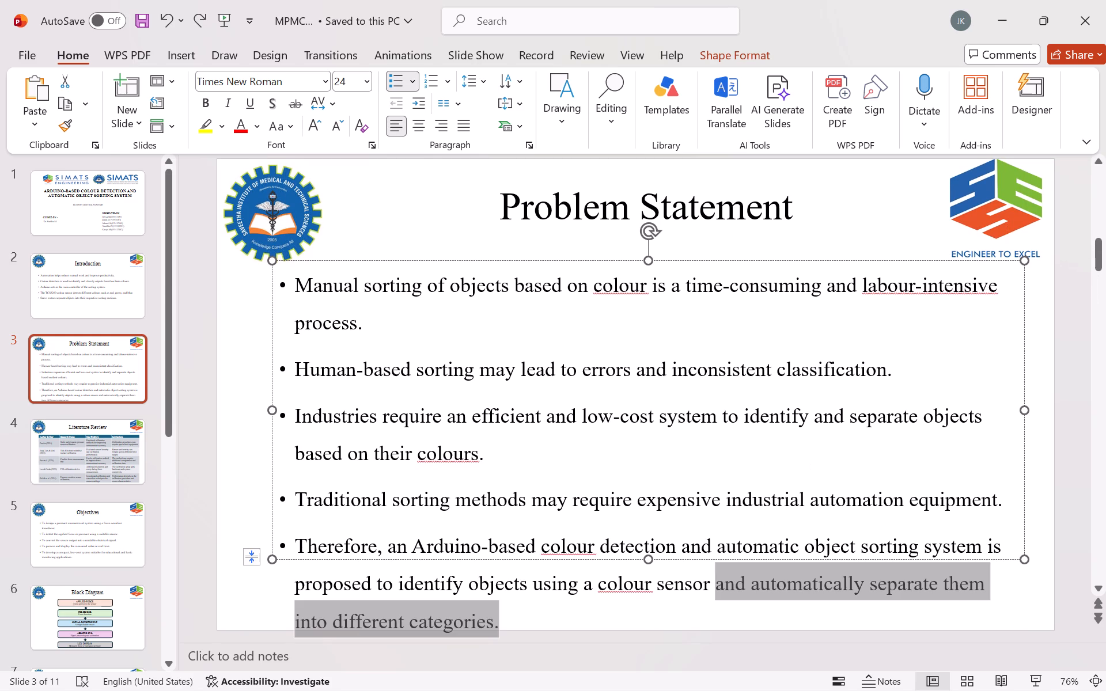
# Merge the "Human-based sorting" bullet into the end of the first bullet, separated by a space.
pyautogui.click(703, 471)
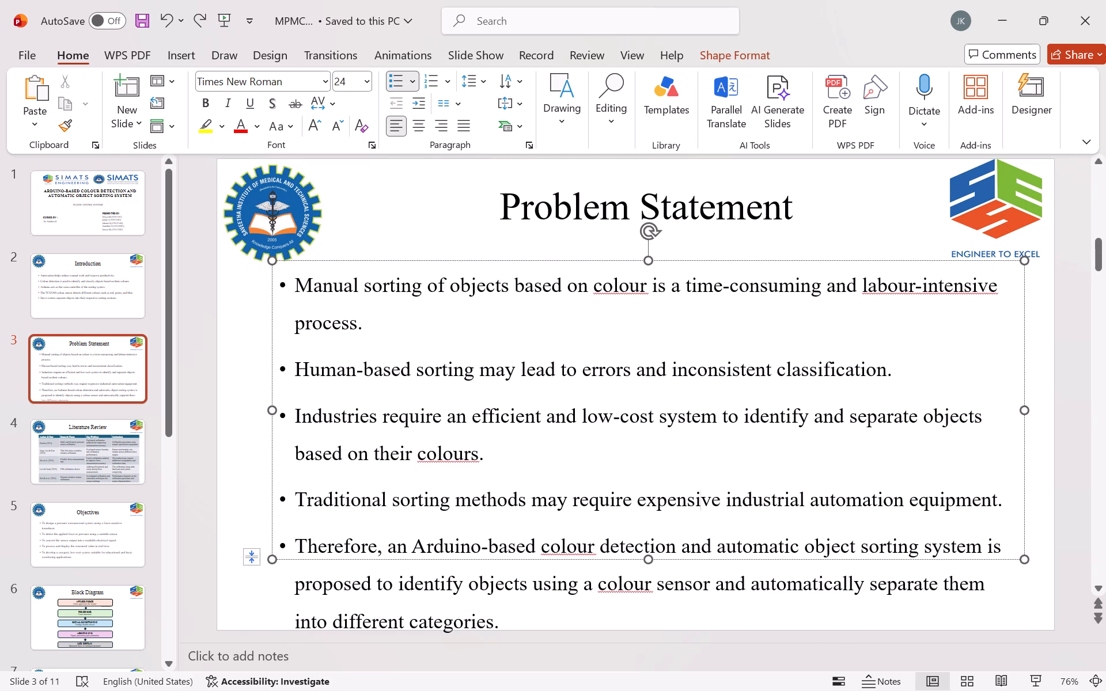
pyautogui.click(290, 368)
pyautogui.press('BackSpace')
pyautogui.press('BackSpace')
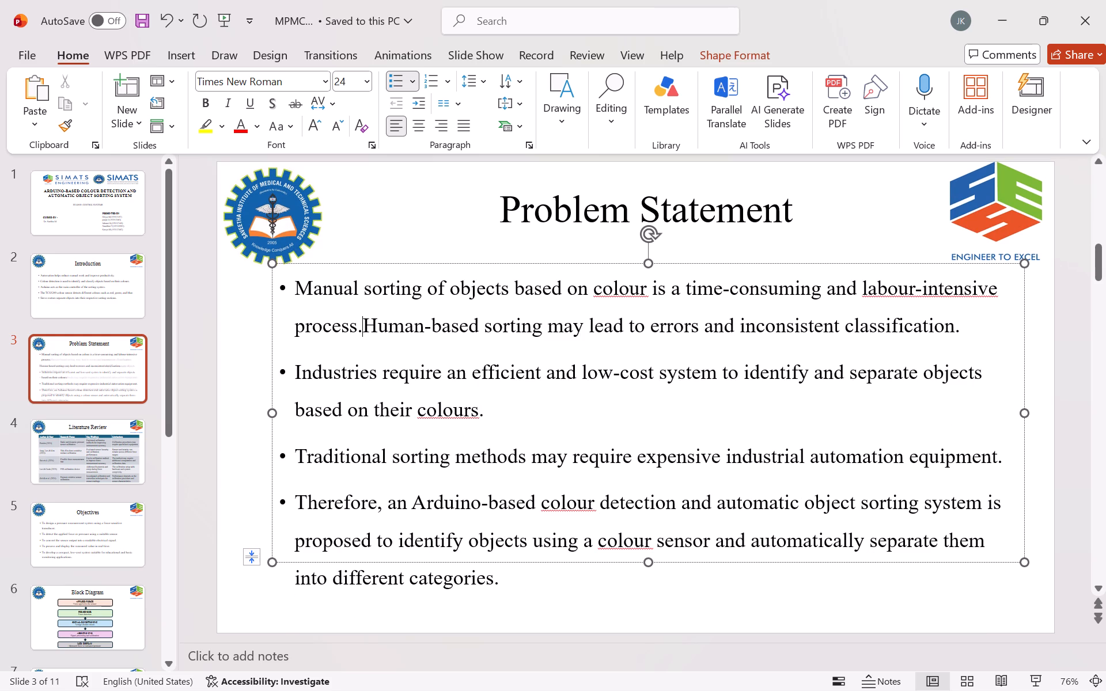
pyautogui.press('space')
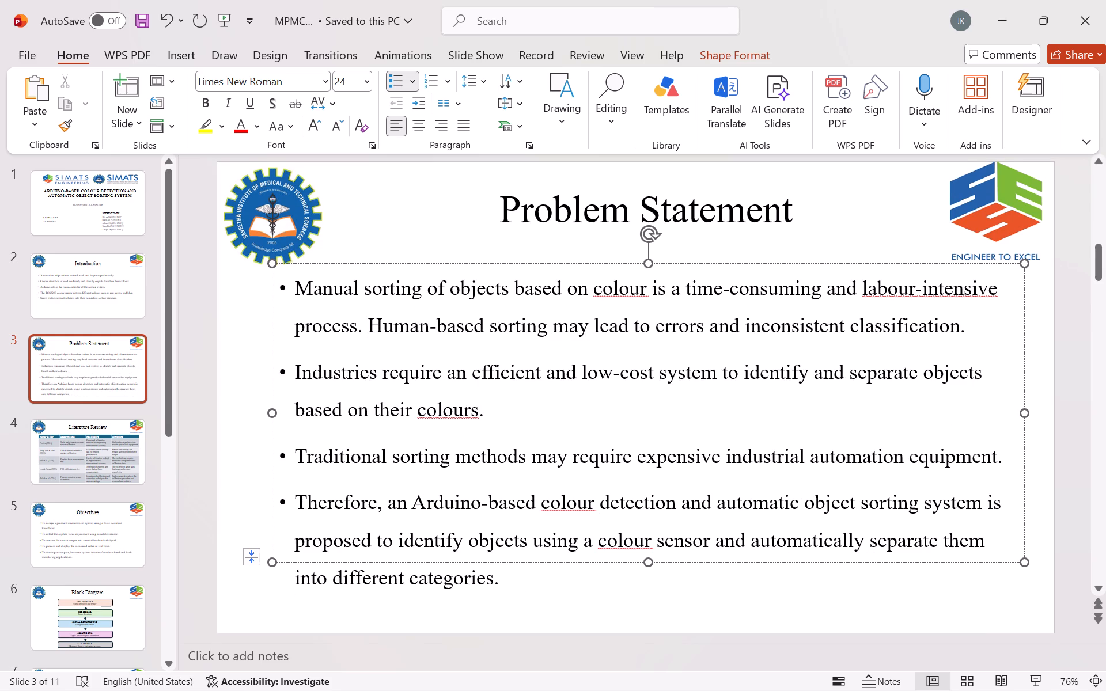
# Delete "Human-based sorting may lead to errors and inconsistent classification." from the first Problem Statement bullet, keeping the "Industries require" sentence as its own bullet.
pyautogui.click(421, 198)
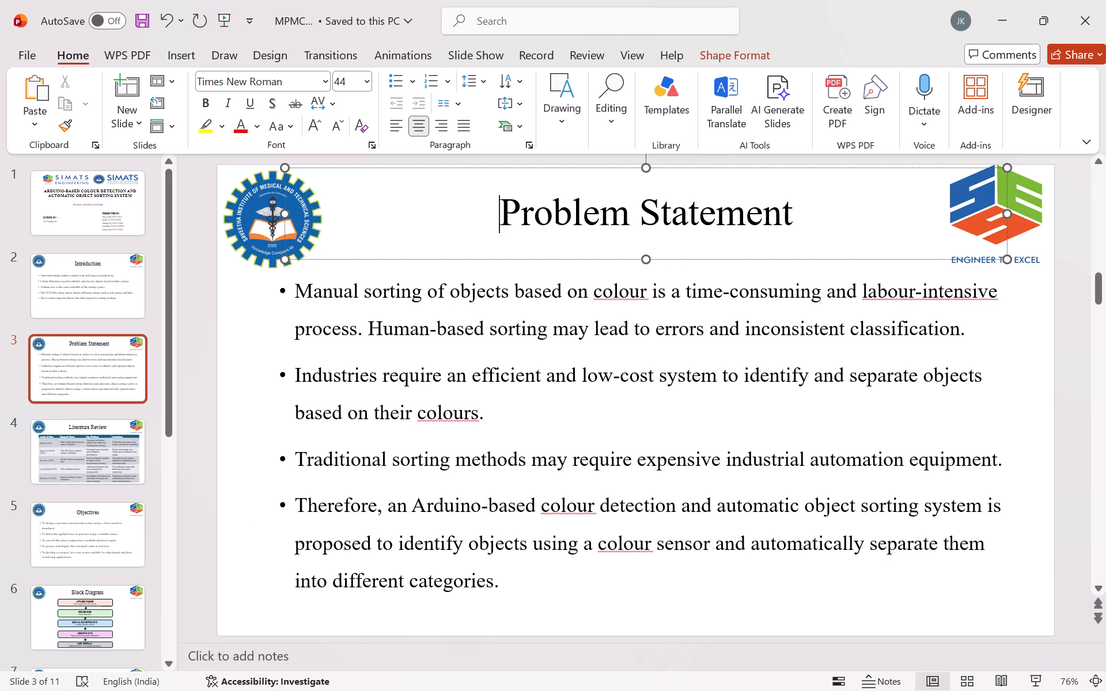
pyautogui.moveTo(367, 326); pyautogui.dragTo(940, 329)
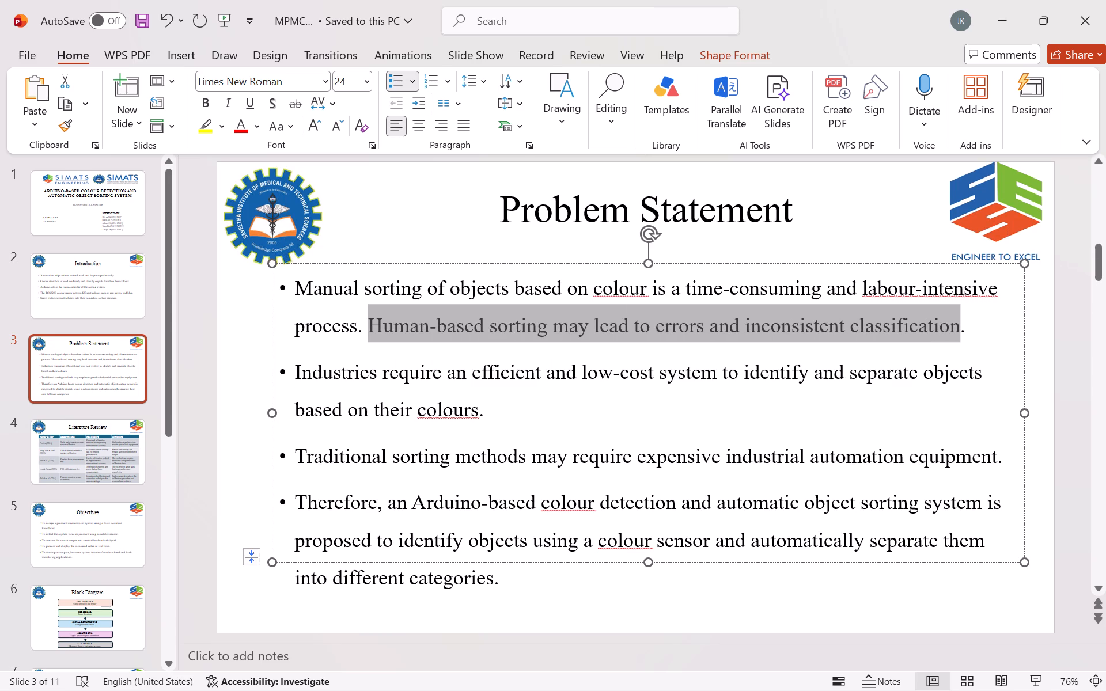
pyautogui.moveTo(940, 329); pyautogui.dragTo(967, 326)
pyautogui.press('BackSpace')
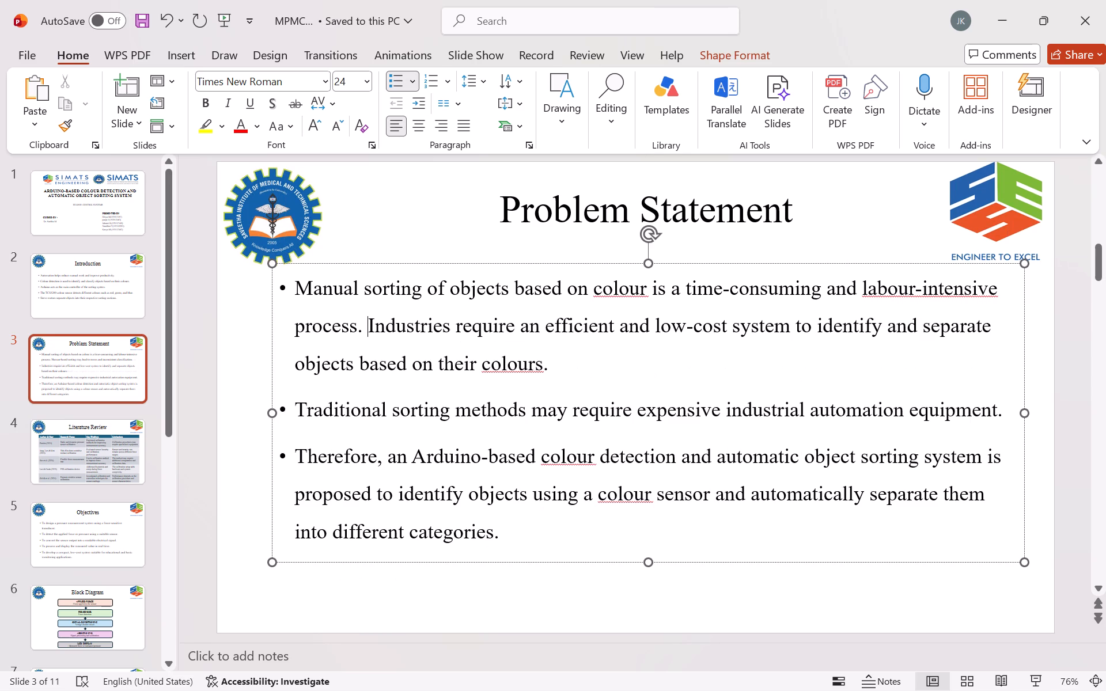
pyautogui.press('Return')
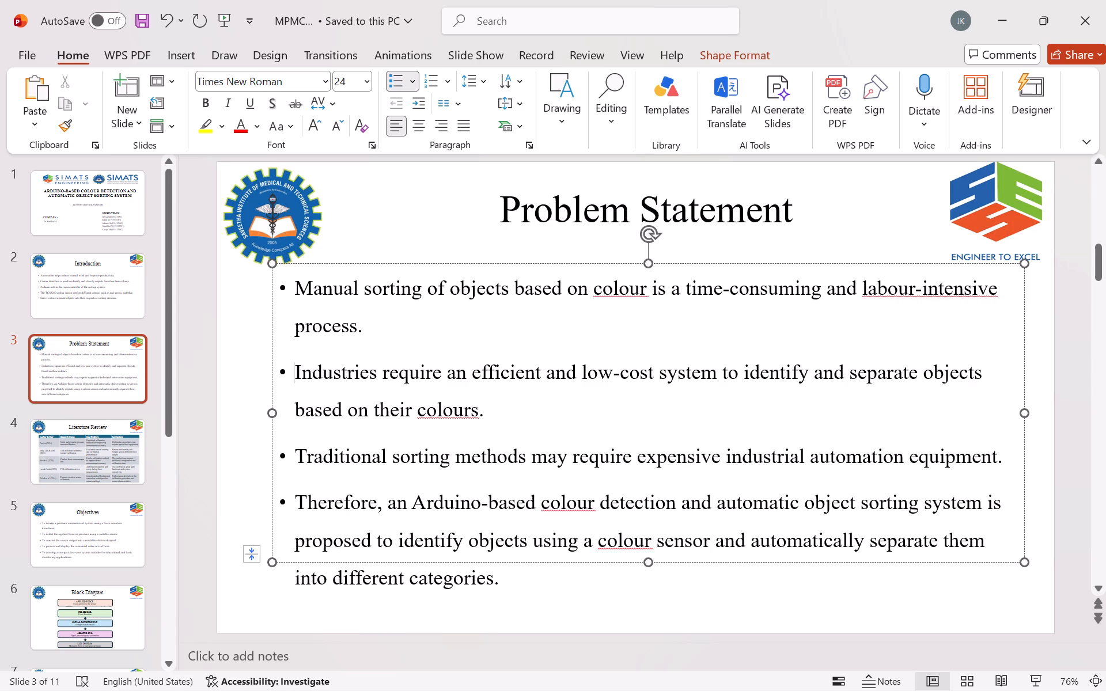
pyautogui.click(462, 241)
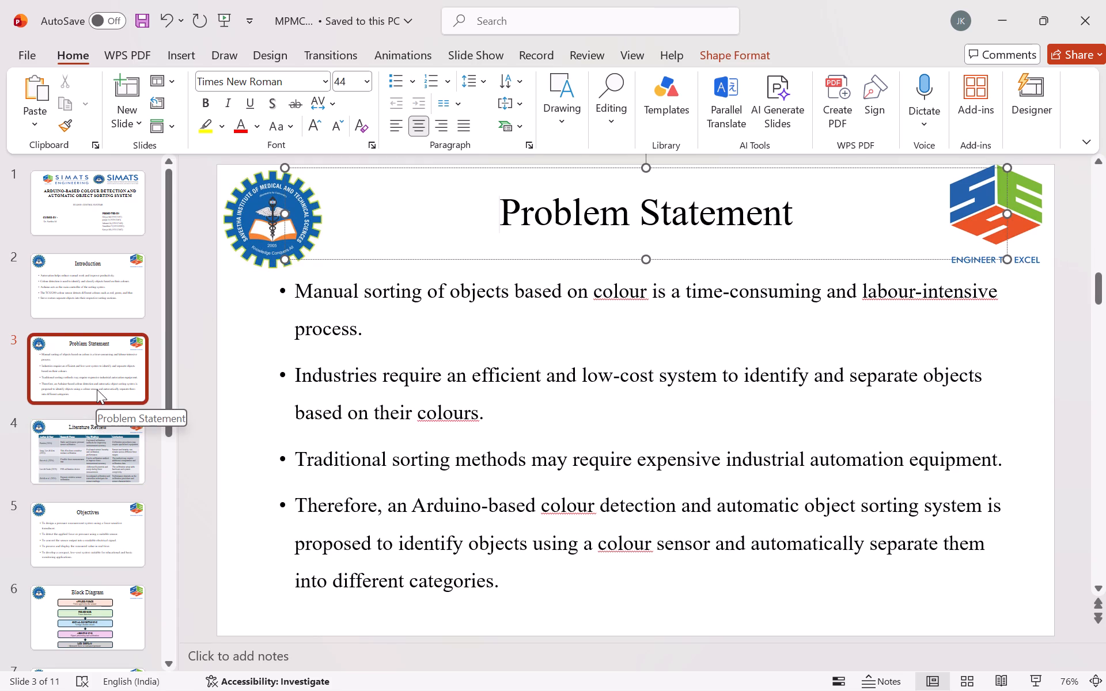
pyautogui.click(89, 518)
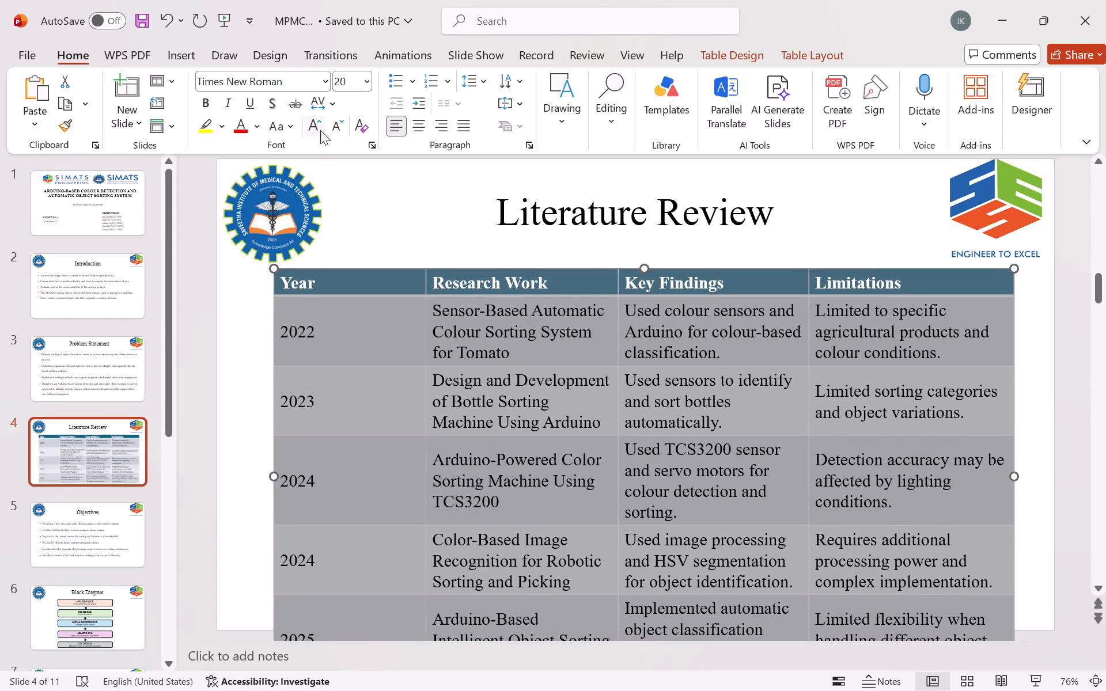
# Narrow the Year column to fit its short entries, and shift the Research Work column's boundary to give Key Findings more width.
pyautogui.click(427, 399)
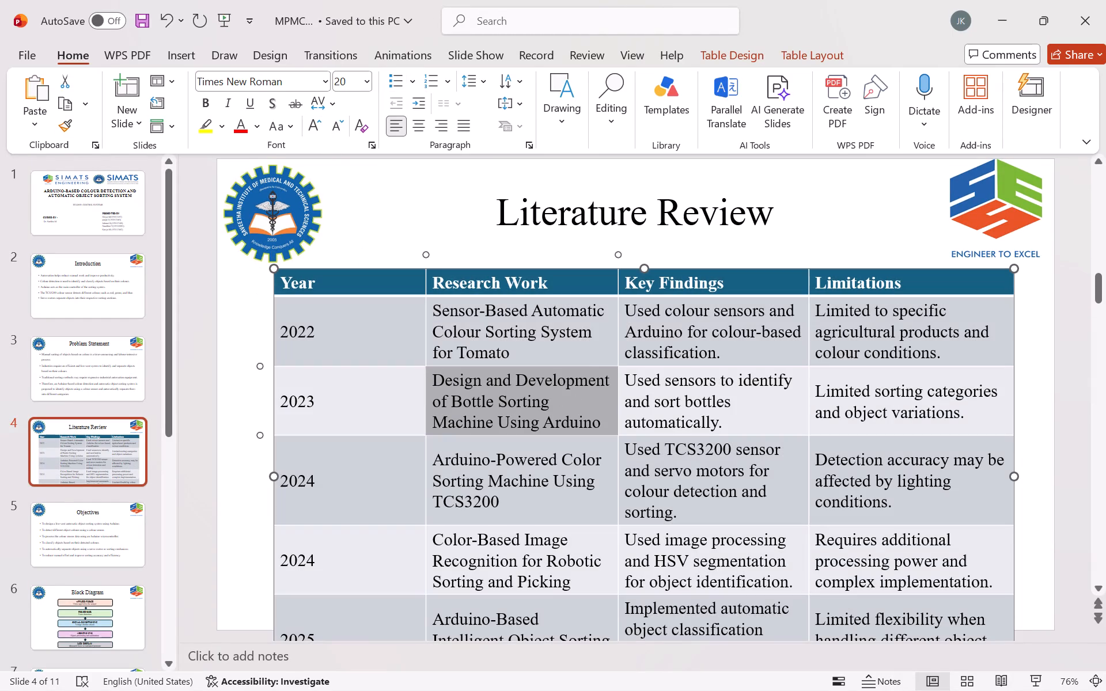
pyautogui.click(402, 250)
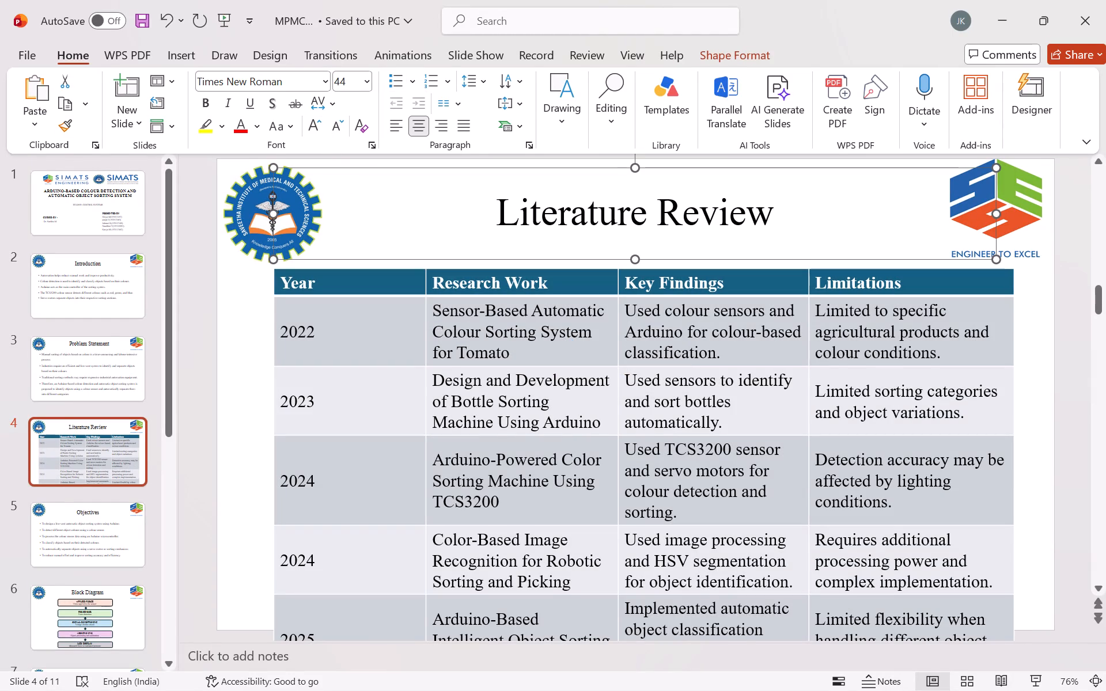
pyautogui.moveTo(425, 341); pyautogui.dragTo(358, 345)
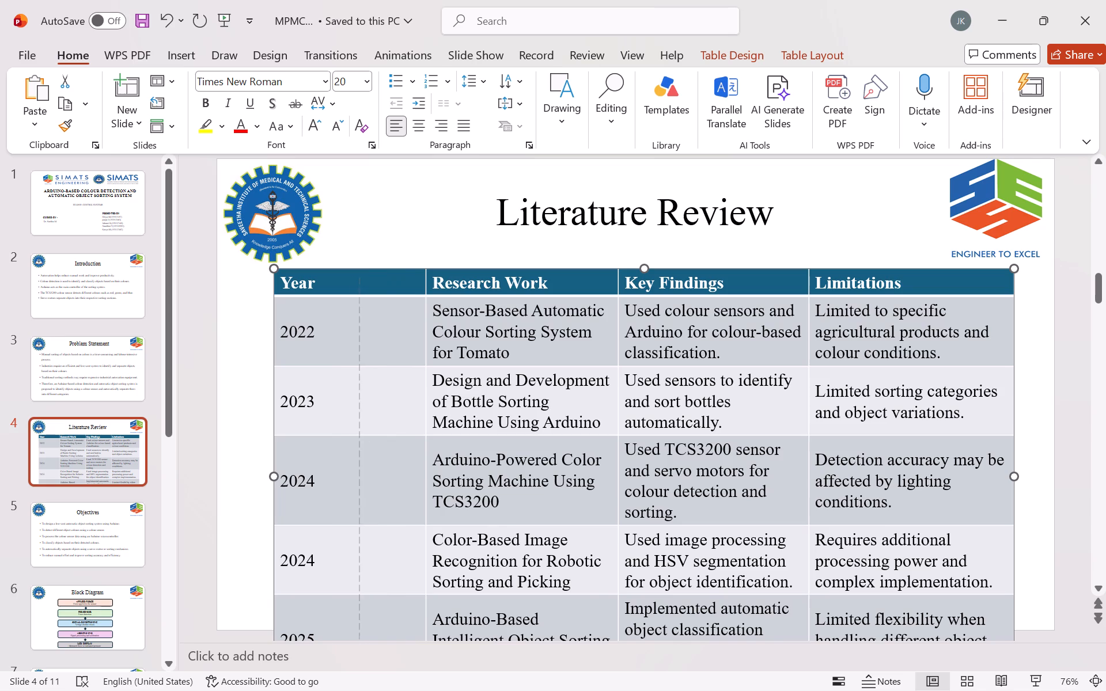
pyautogui.moveTo(358, 345); pyautogui.dragTo(341, 343)
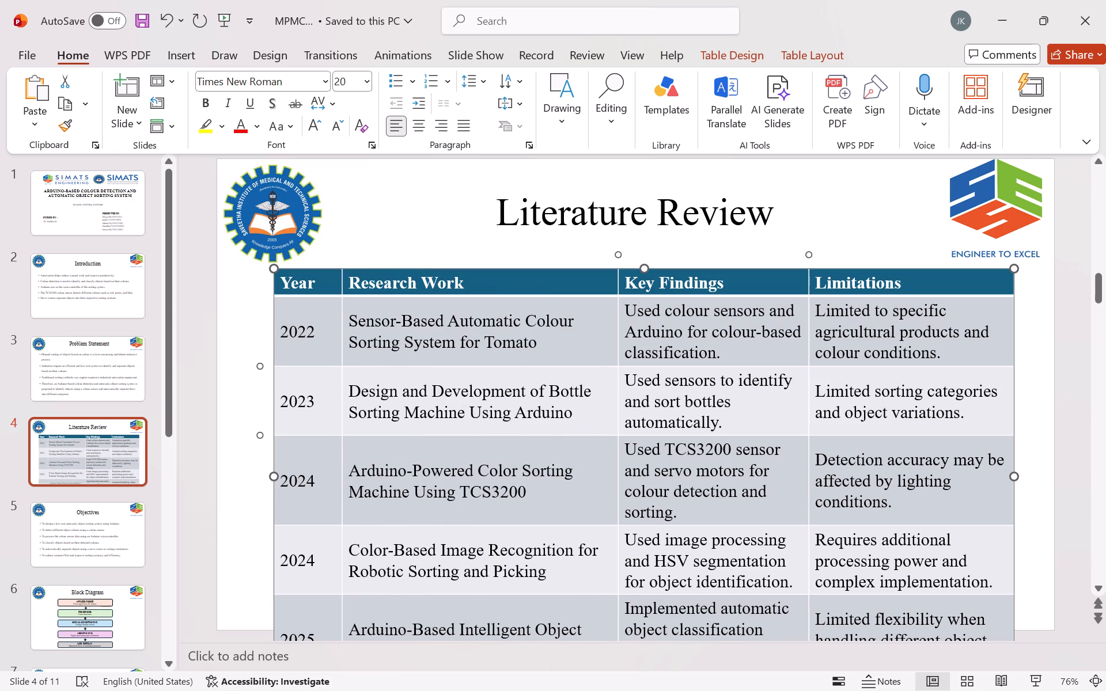
pyautogui.moveTo(616, 375); pyautogui.dragTo(584, 376)
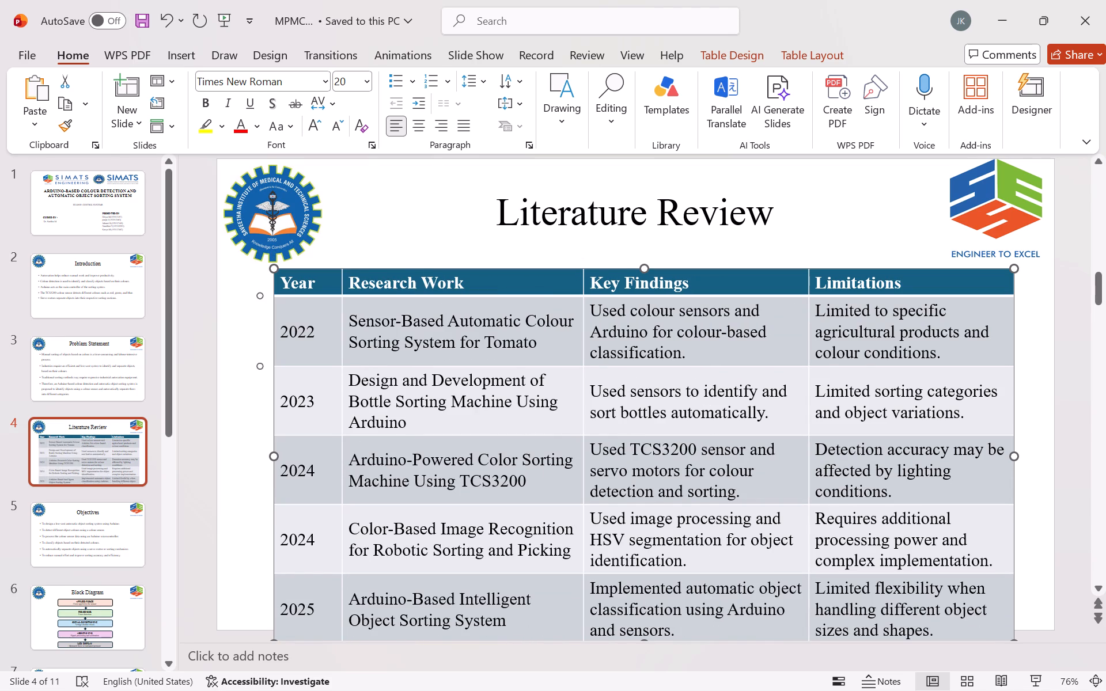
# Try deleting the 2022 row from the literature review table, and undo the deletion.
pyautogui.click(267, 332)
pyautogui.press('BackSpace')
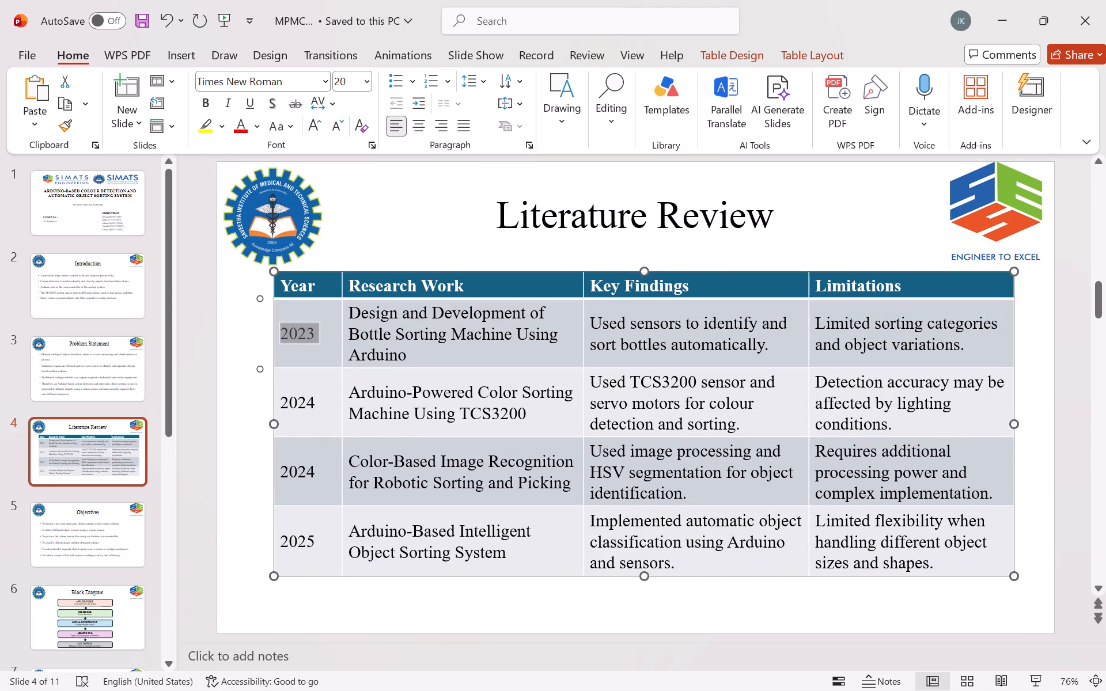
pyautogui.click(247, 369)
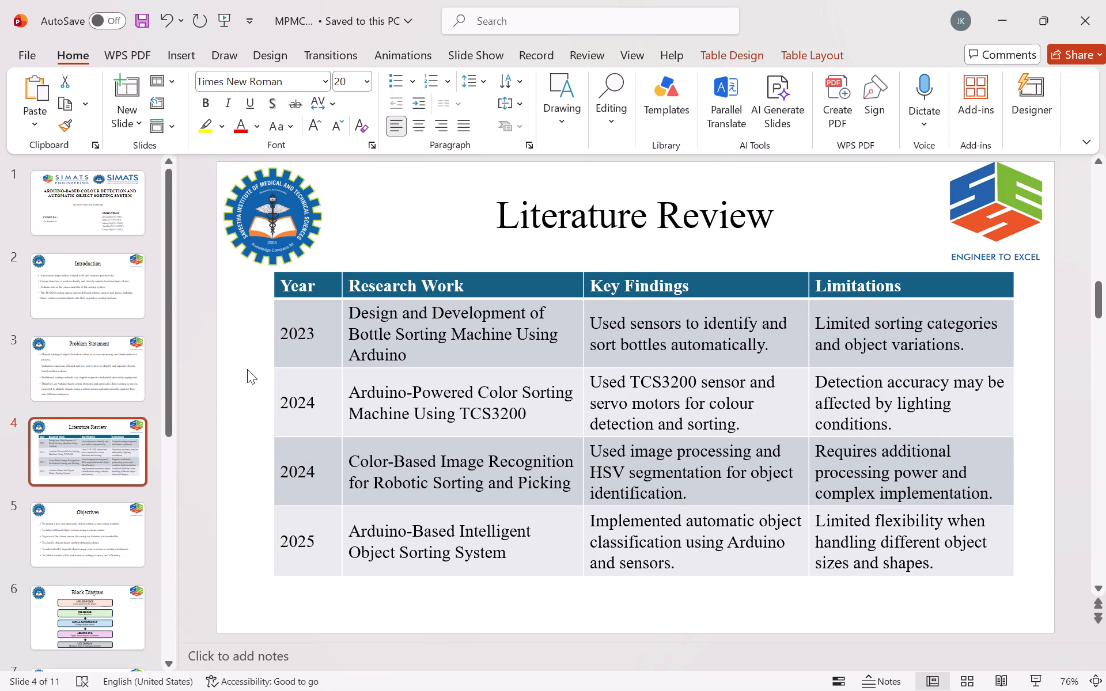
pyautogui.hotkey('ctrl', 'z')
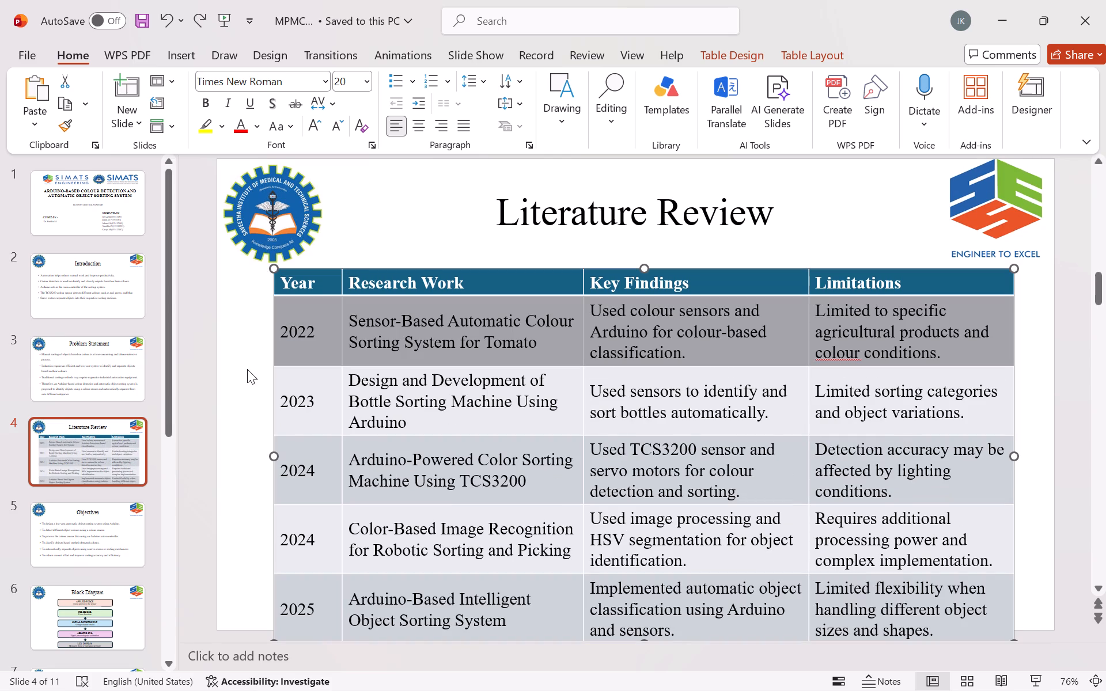
# Reduce all the text in the literature review table to size 18.
pyautogui.hotkey('ctrl', 'a')
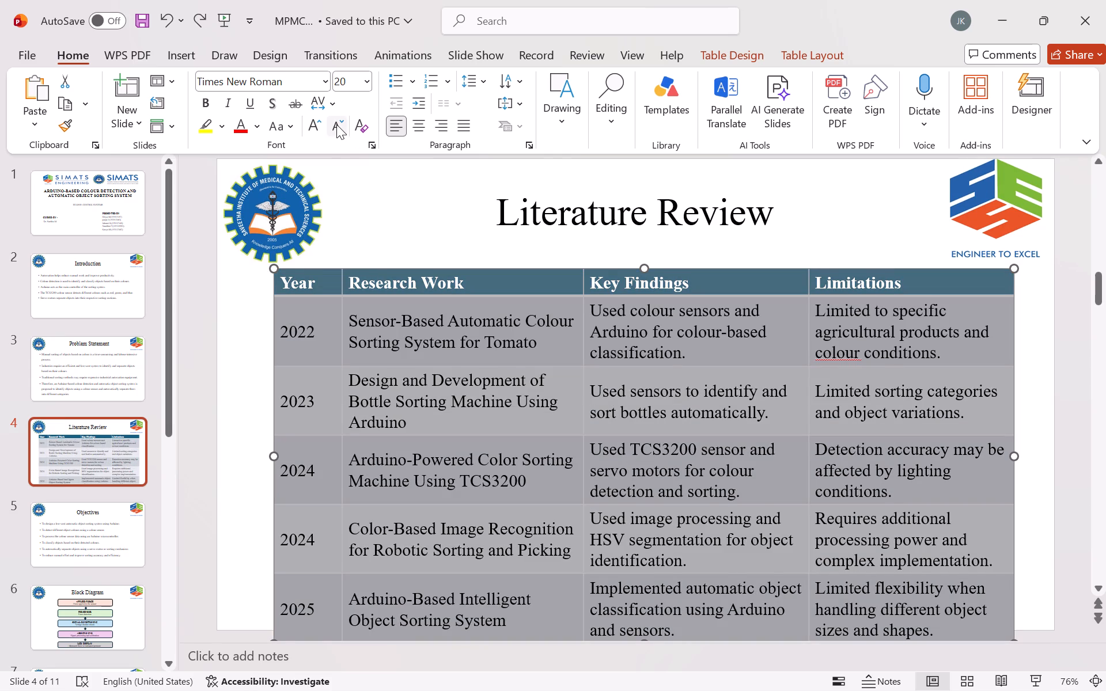
pyautogui.click(336, 124)
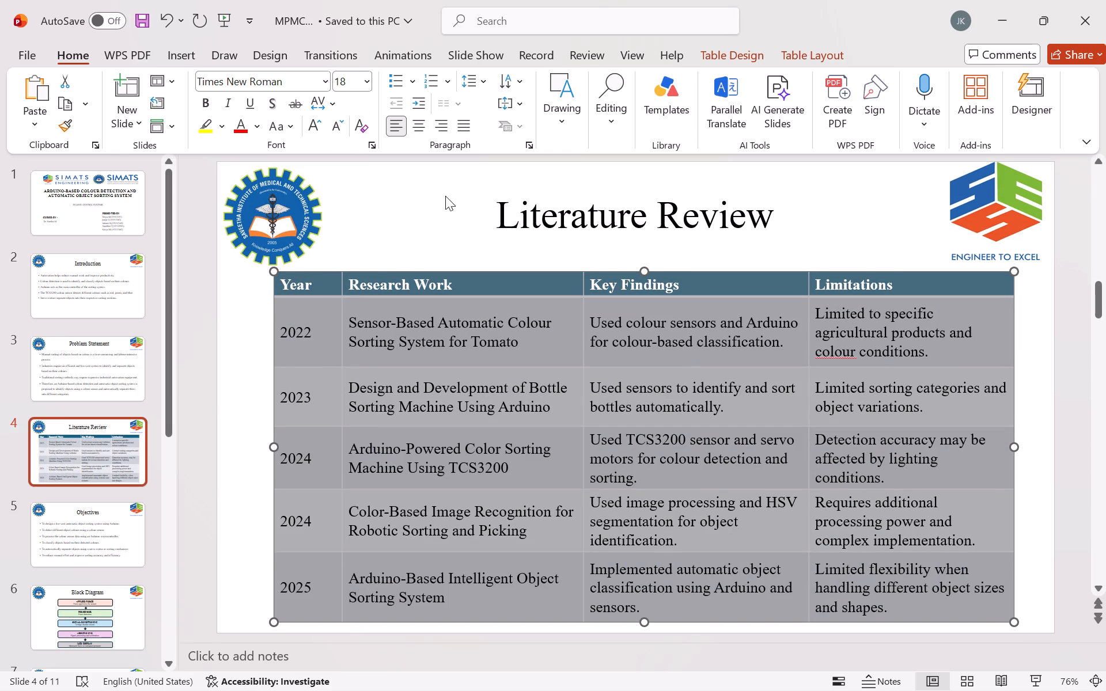
pyautogui.click(446, 229)
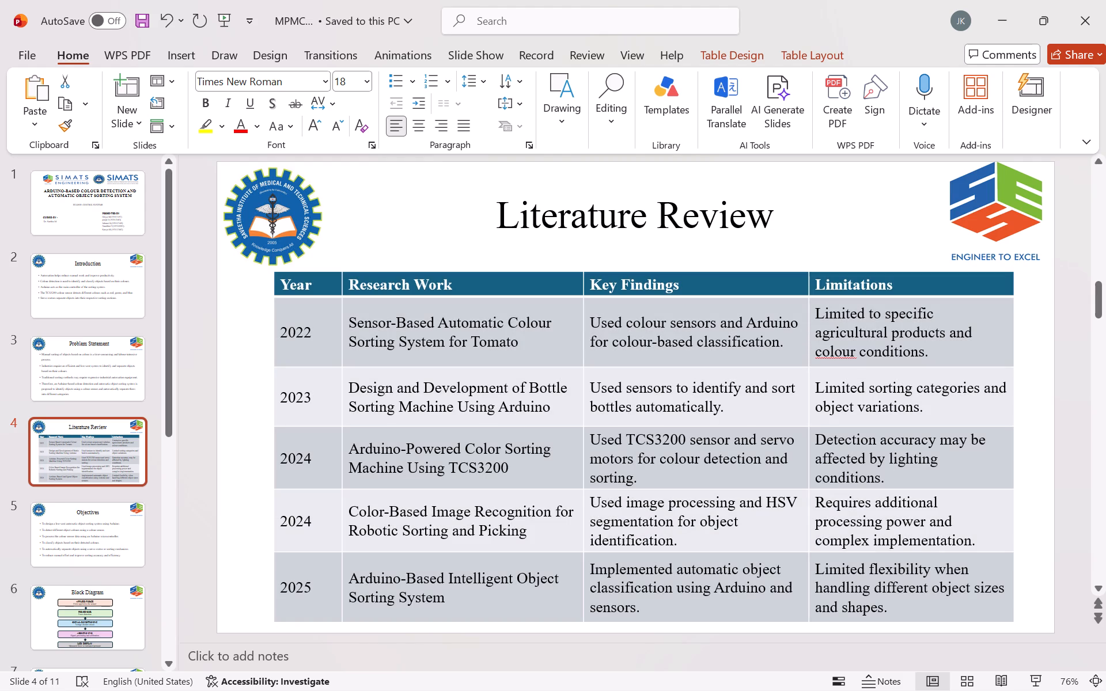
# Fine-tune the table columns by slightly widening Limitations at the expense of Key Findings and slightly narrowing Research Work.
pyautogui.moveTo(807, 415); pyautogui.dragTo(802, 415)
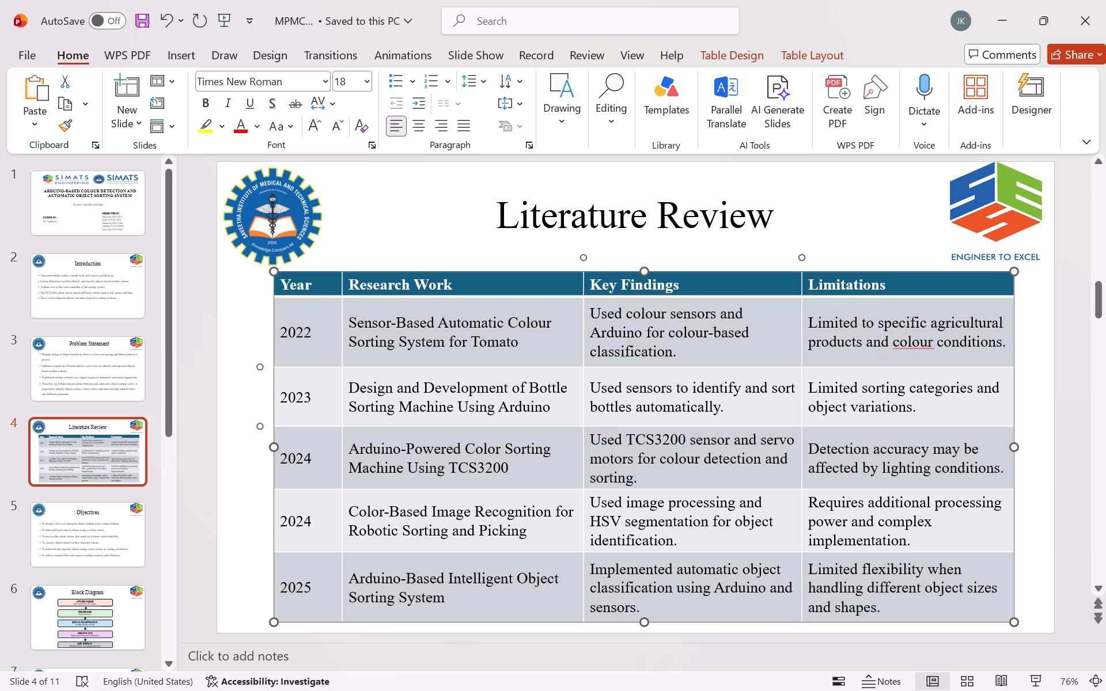
pyautogui.moveTo(581, 422); pyautogui.dragTo(574, 422)
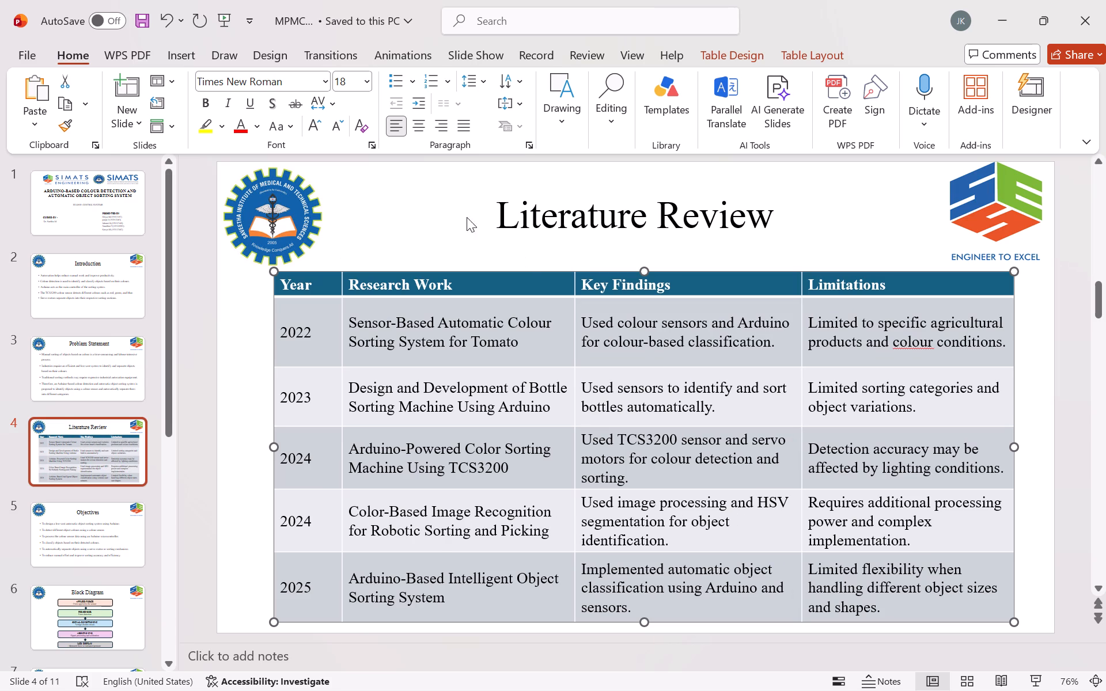
pyautogui.click(448, 209)
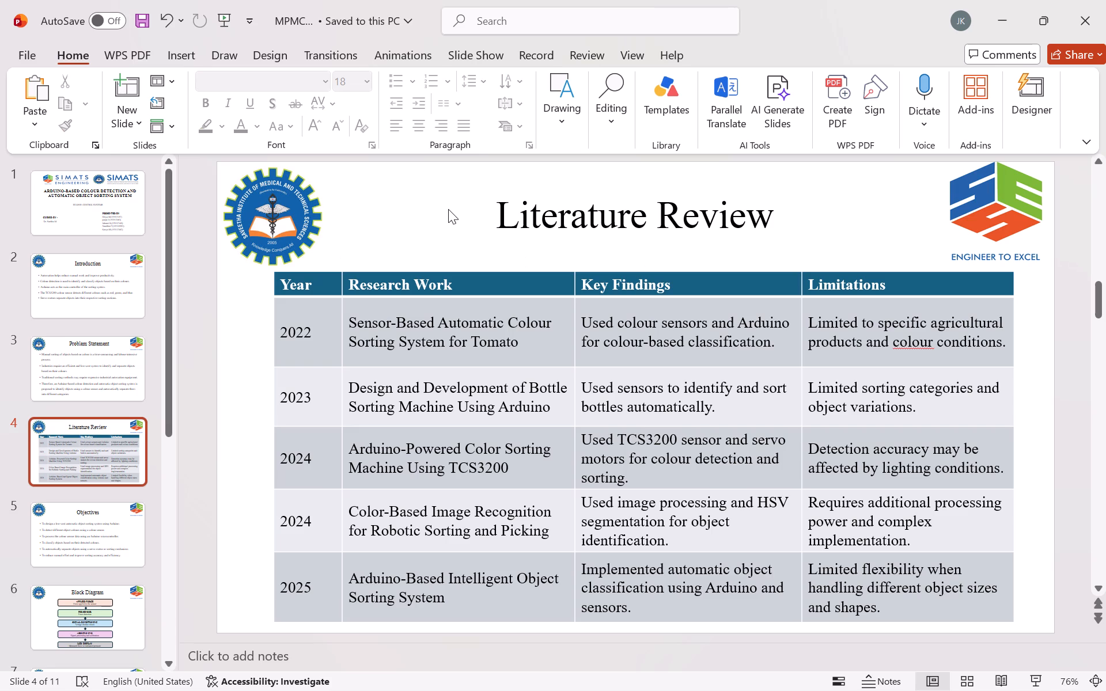
# Replace the body of the MPMC Module 1 slide with the Module 1: Object Detection bullets from the Control Systems PPT.
pyautogui.click(62, 518)
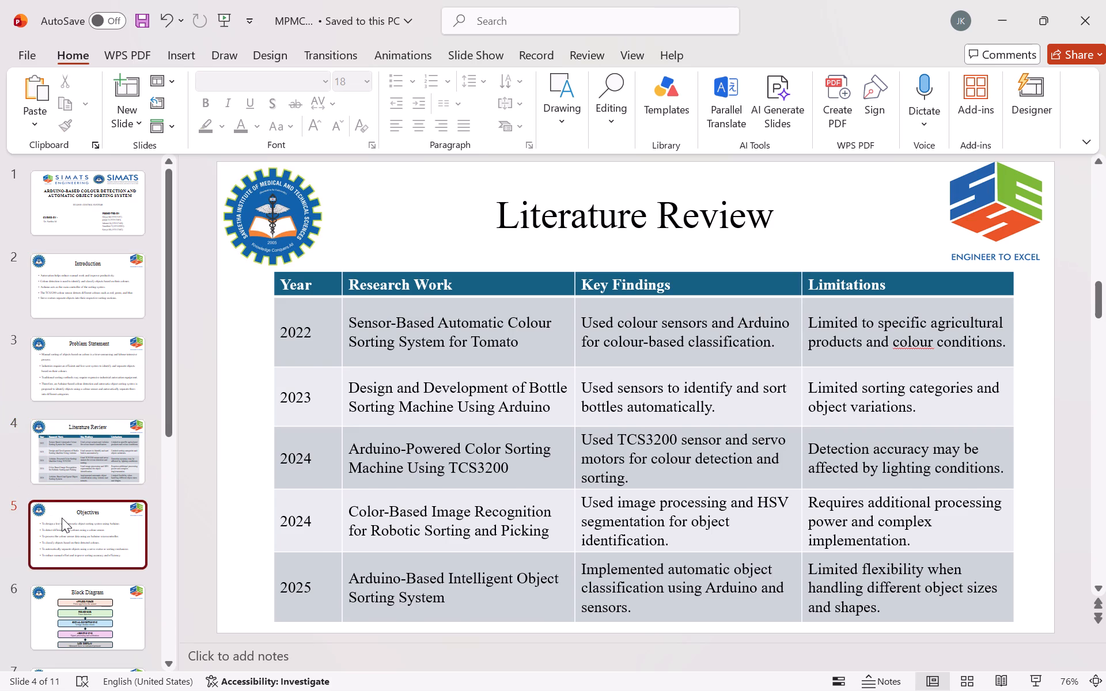
pyautogui.scroll(-2, 62, 518)
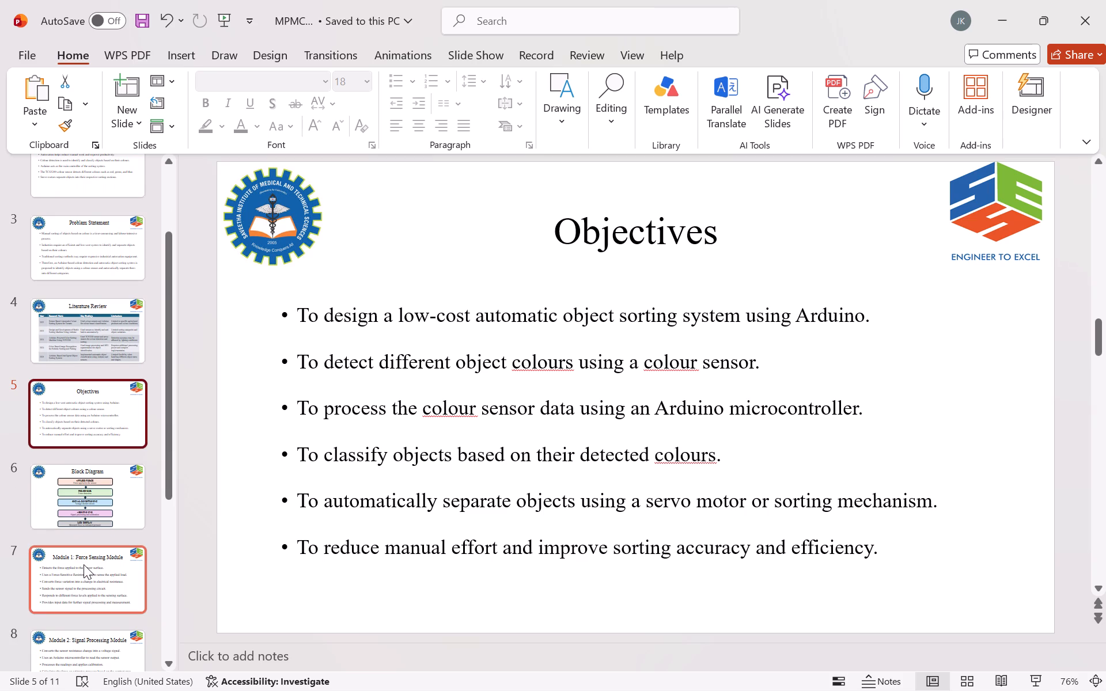
pyautogui.click(90, 561)
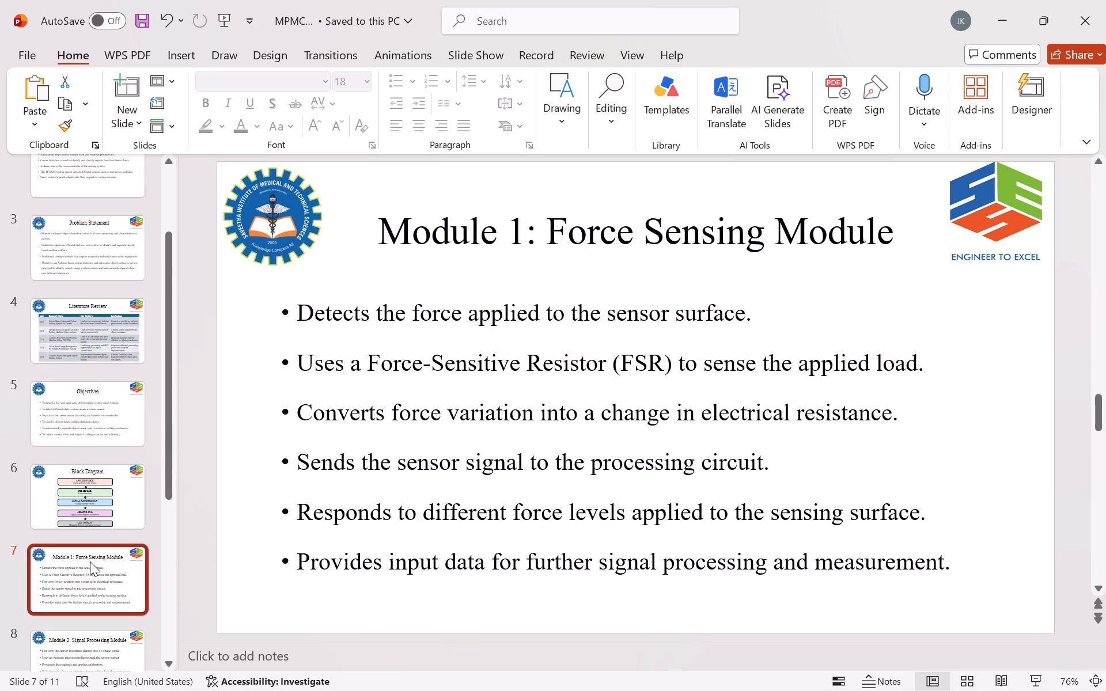
pyautogui.hotkey('alt', 'Tab')
pyautogui.hotkey('alt', 'Tab')
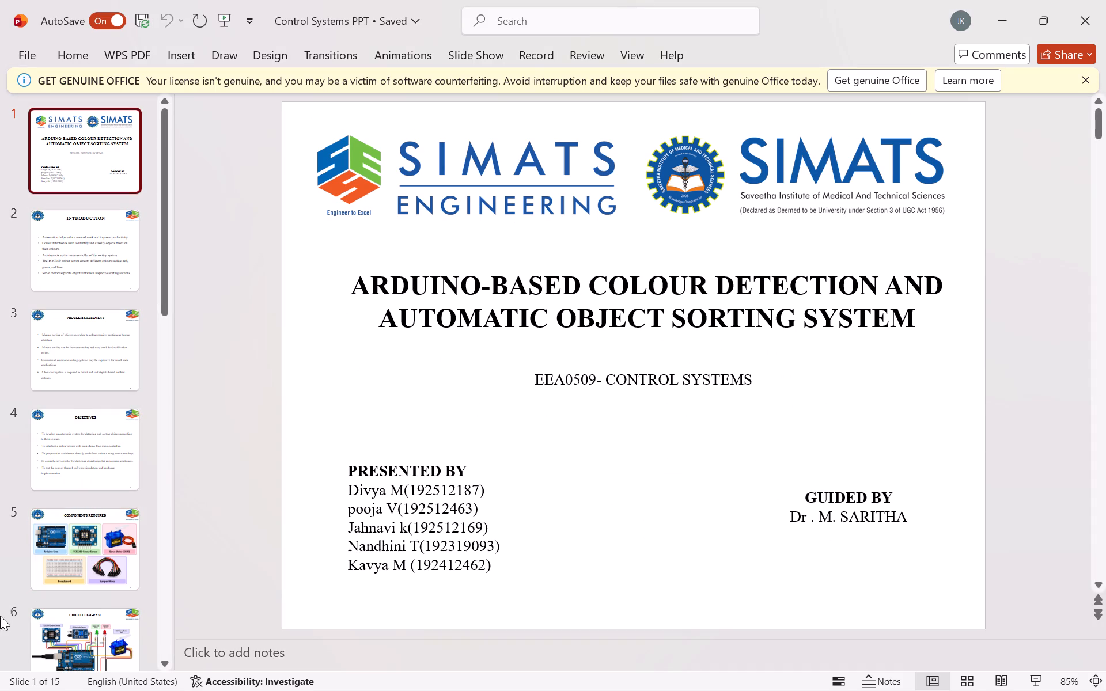
pyautogui.scroll(-3, 94, 564)
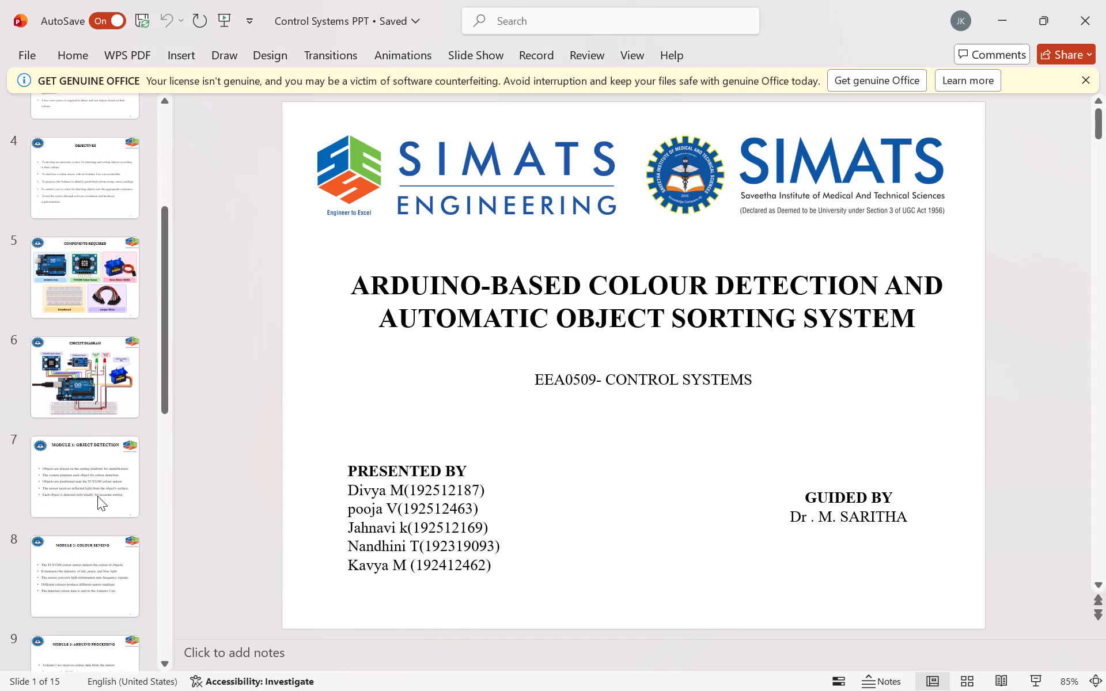
pyautogui.click(97, 496)
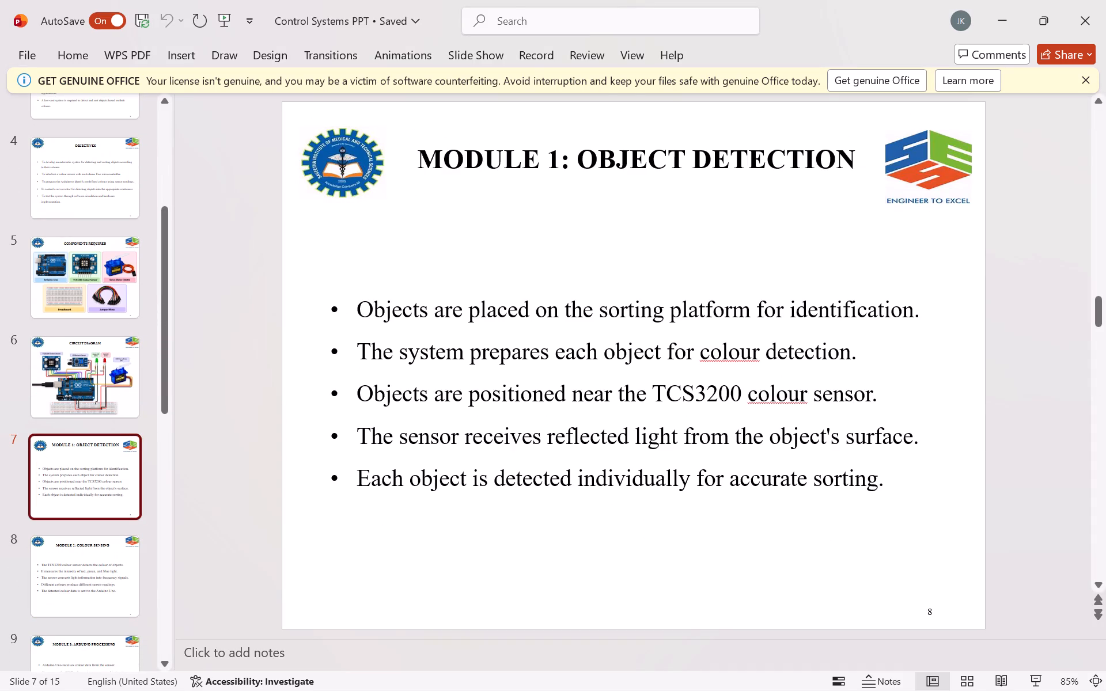
pyautogui.moveTo(361, 314); pyautogui.dragTo(1025, 563)
pyautogui.hotkey('ctrl', 'c')
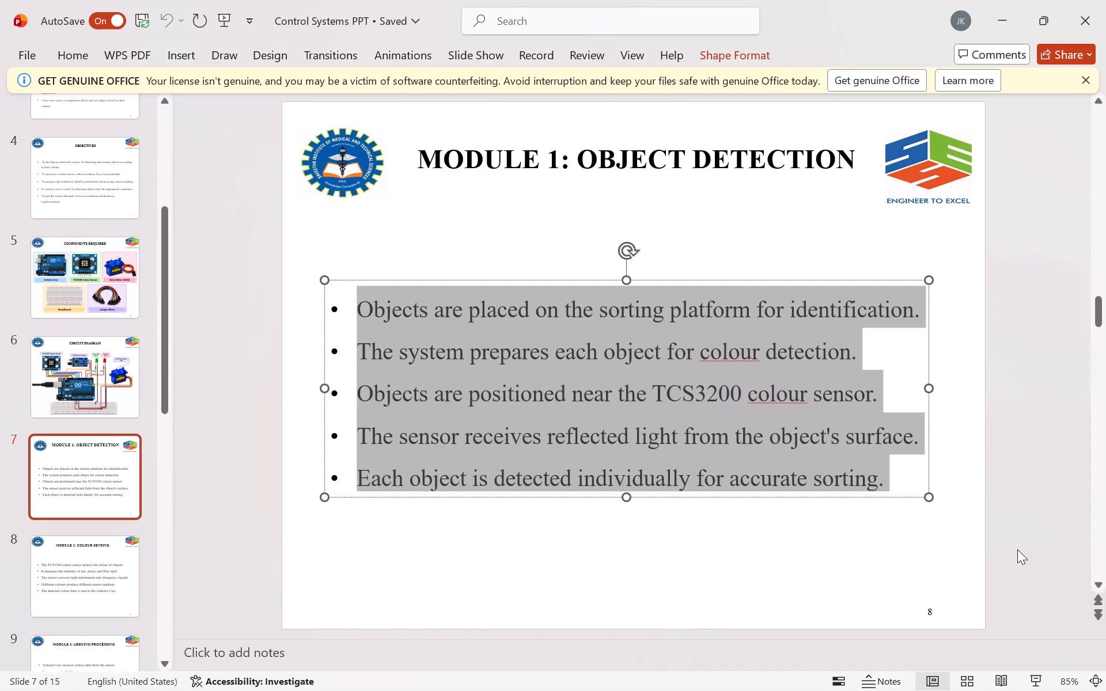
pyautogui.hotkey('alt', 'Tab')
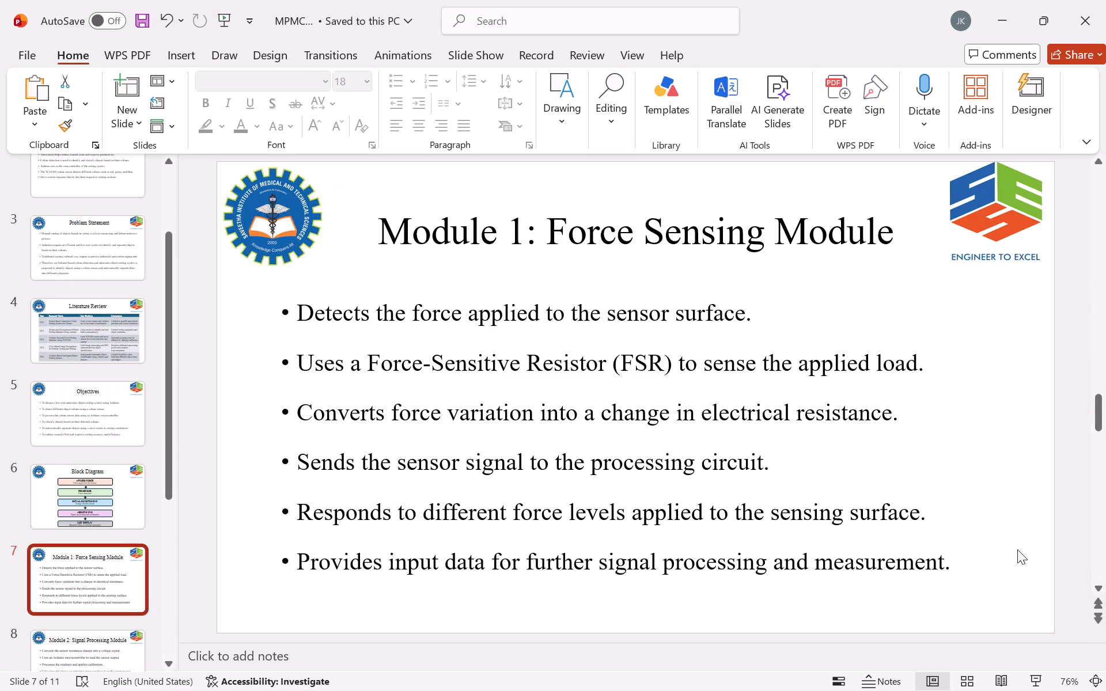
pyautogui.click(948, 483)
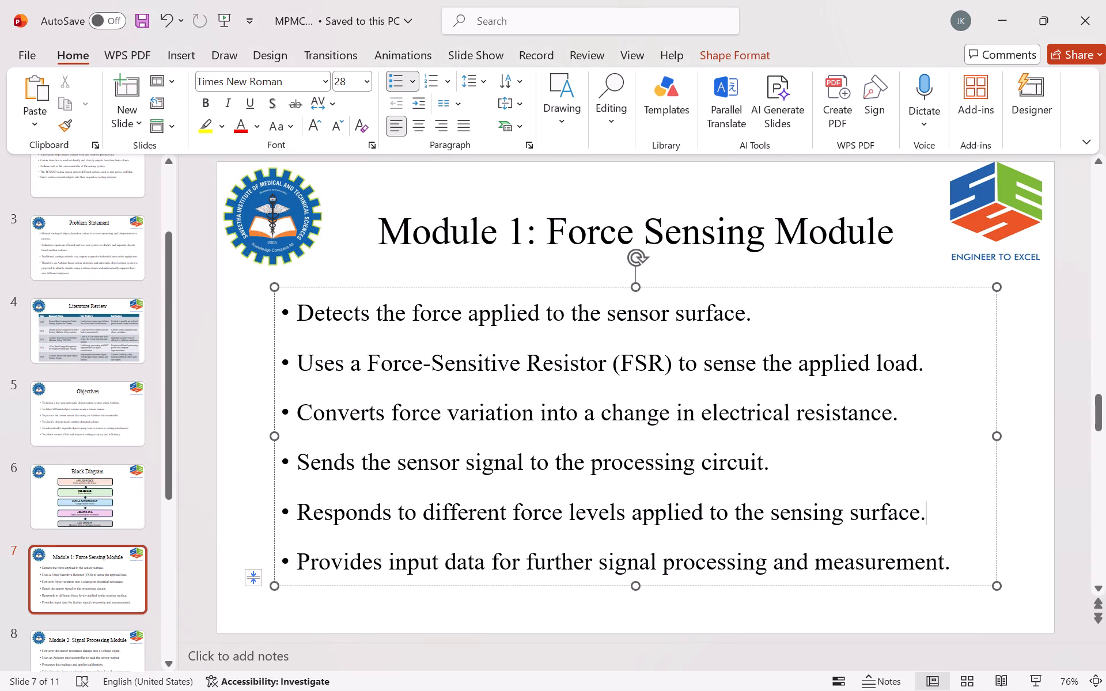
pyautogui.hotkey('ctrl', 'a')
pyautogui.hotkey('ctrl', 'v')
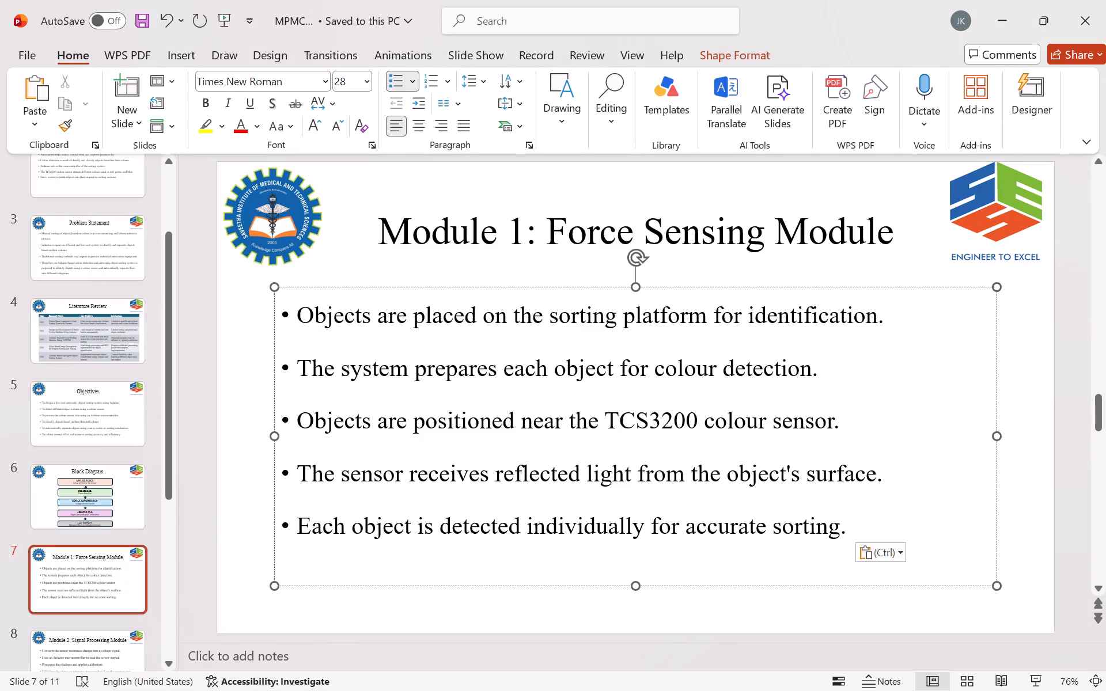
# Replace the MPMC Module 1 slide's title with "MODULE 1: OBJECT DETECTION", copied from the Control Systems PPT.
pyautogui.hotkey('alt', 'Tab')
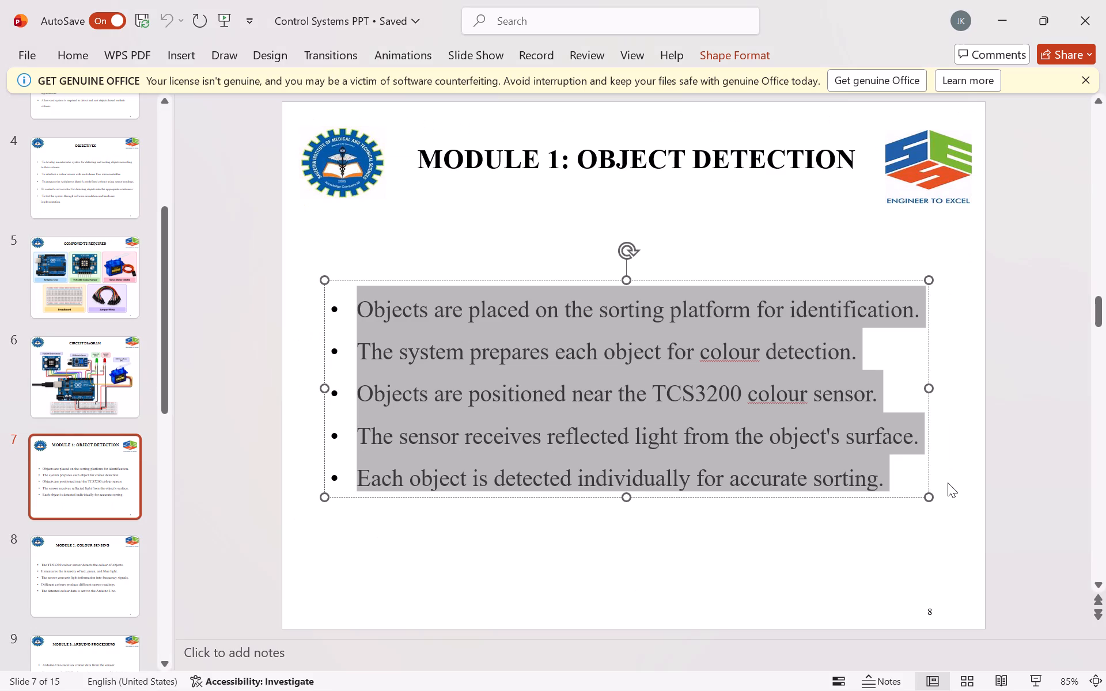
pyautogui.click(497, 169)
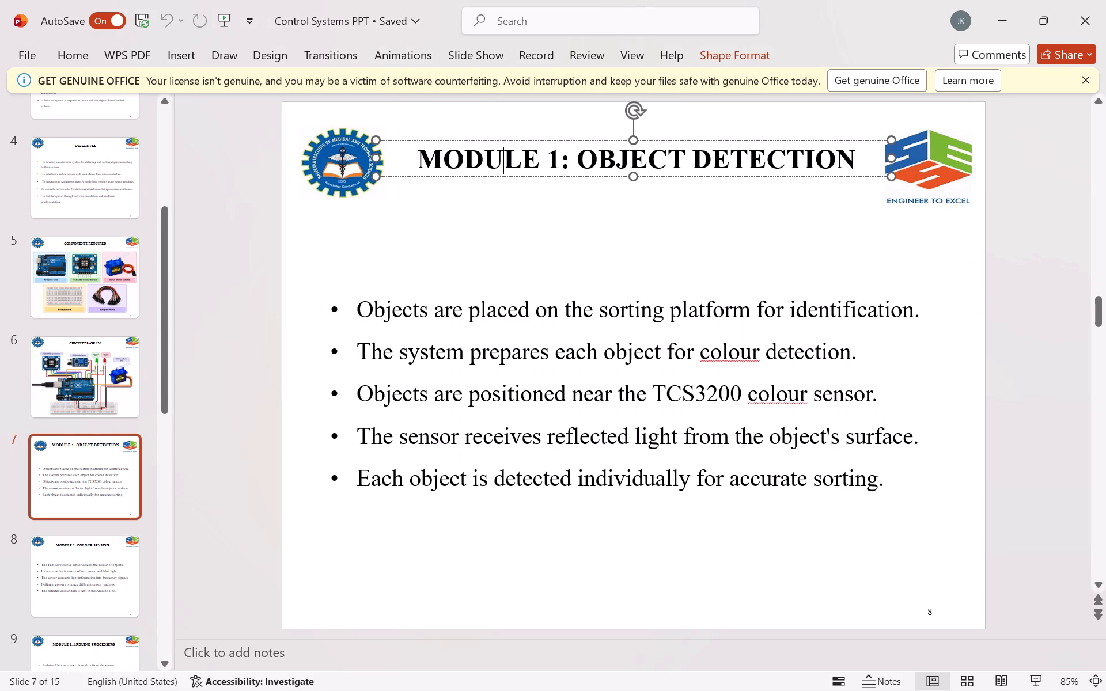
pyautogui.hotkey('ctrl', 'a')
pyautogui.hotkey('ctrl', 'c')
pyautogui.hotkey('alt', 'Tab')
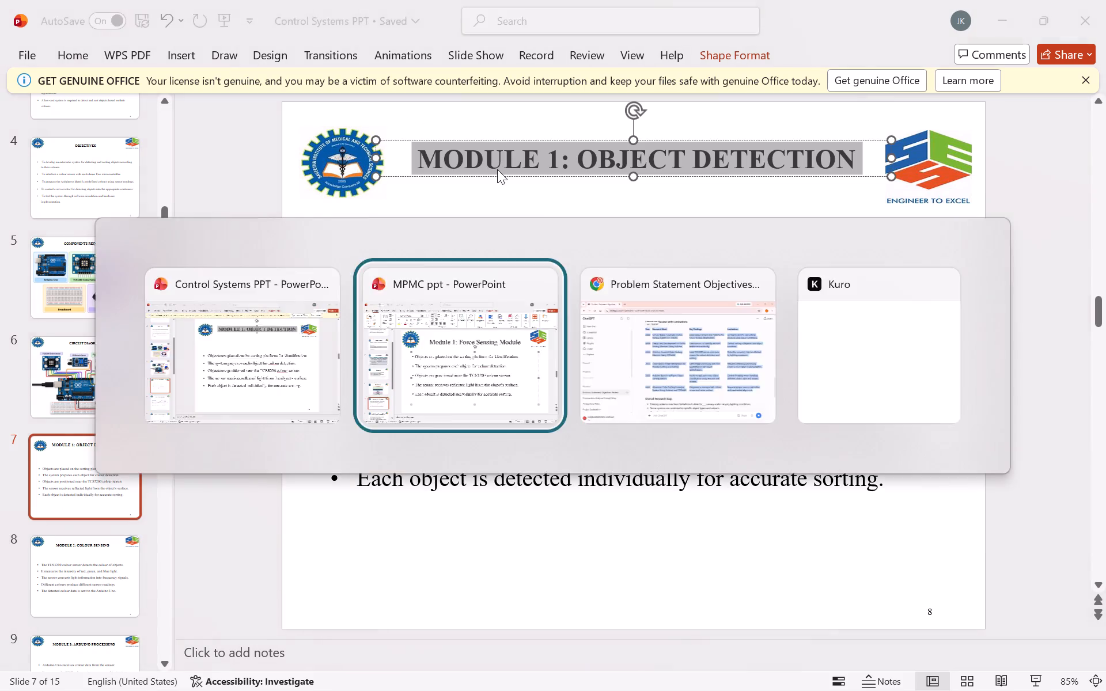
pyautogui.click(488, 237)
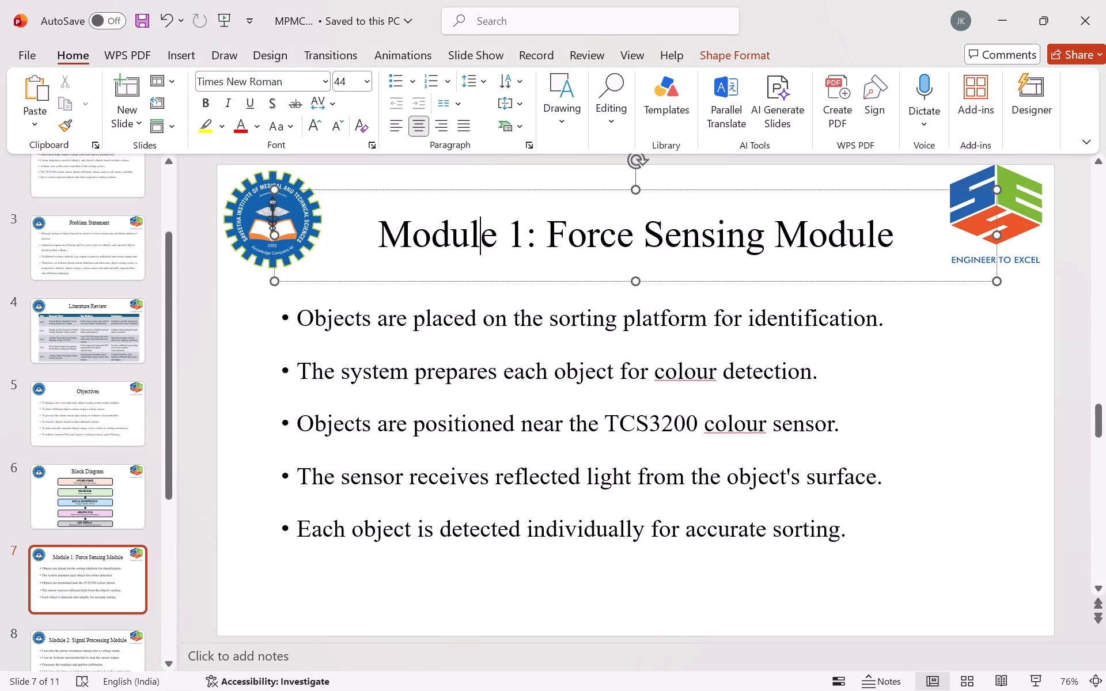
pyautogui.hotkey('ctrl', 'a')
pyautogui.hotkey('ctrl', 'v')
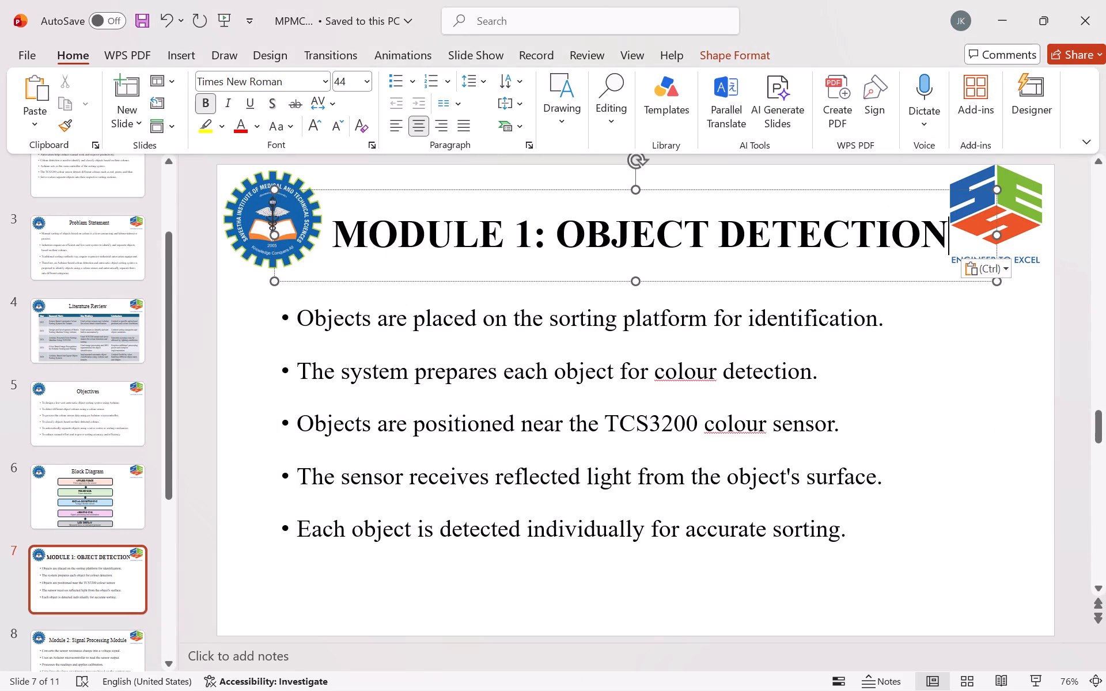
# Reduce the "MODULE 1: OBJECT DETECTION" title by one font-size step to 36+, keeping it bold.
pyautogui.hotkey('ctrl', 'a')
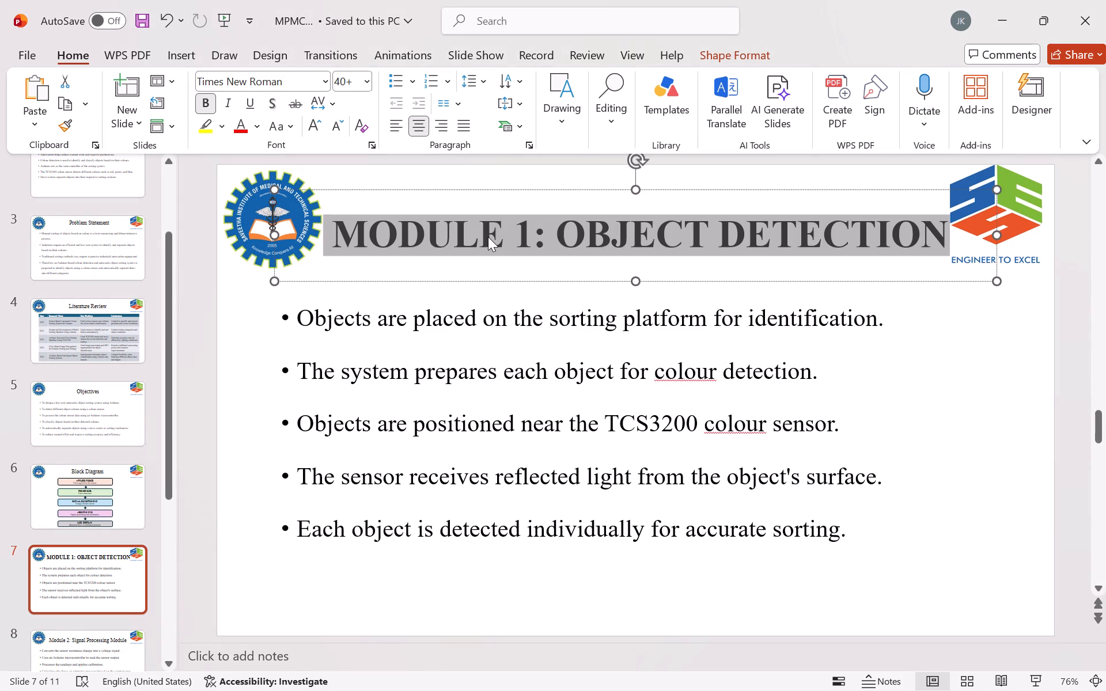
pyautogui.click(210, 105)
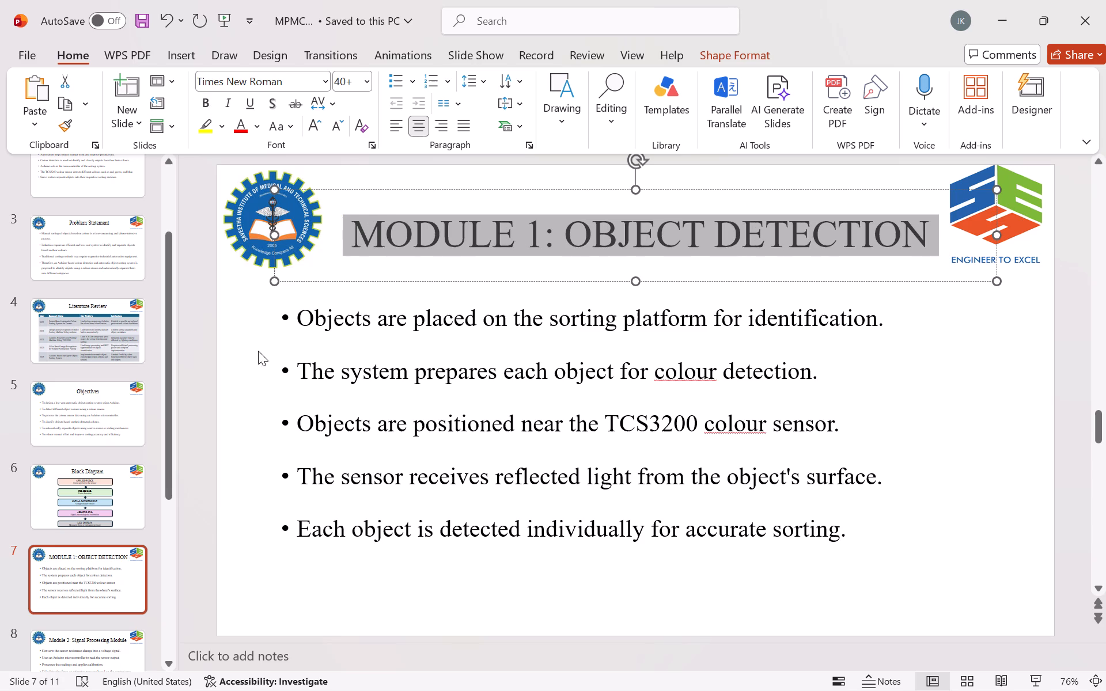
pyautogui.click(200, 97)
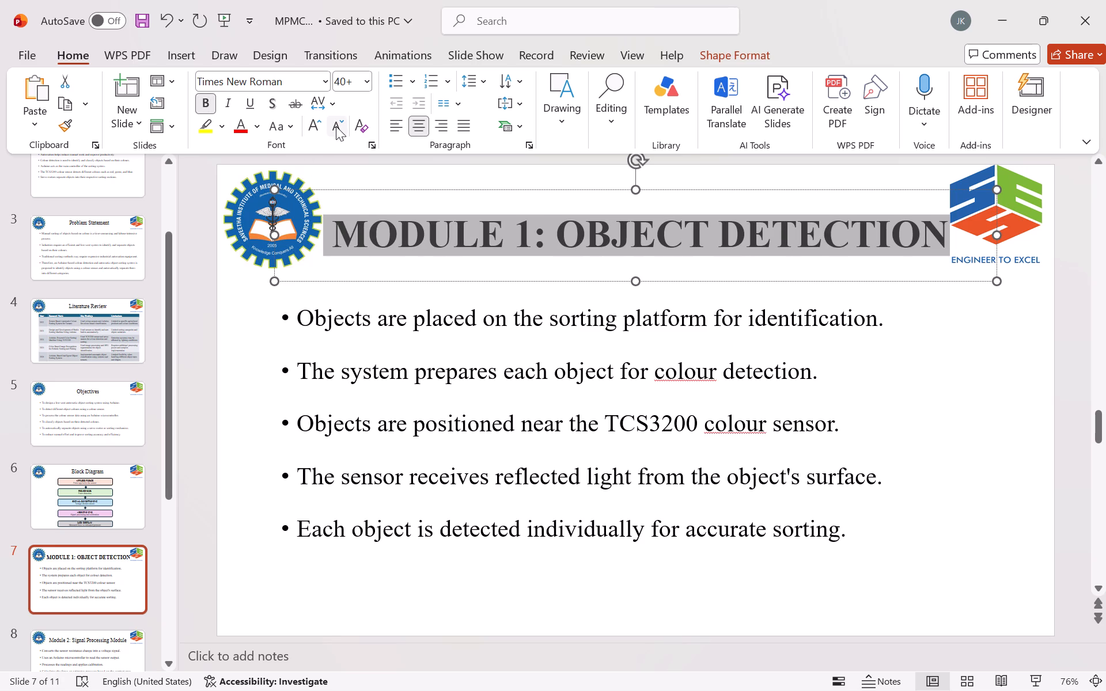
pyautogui.click(336, 126)
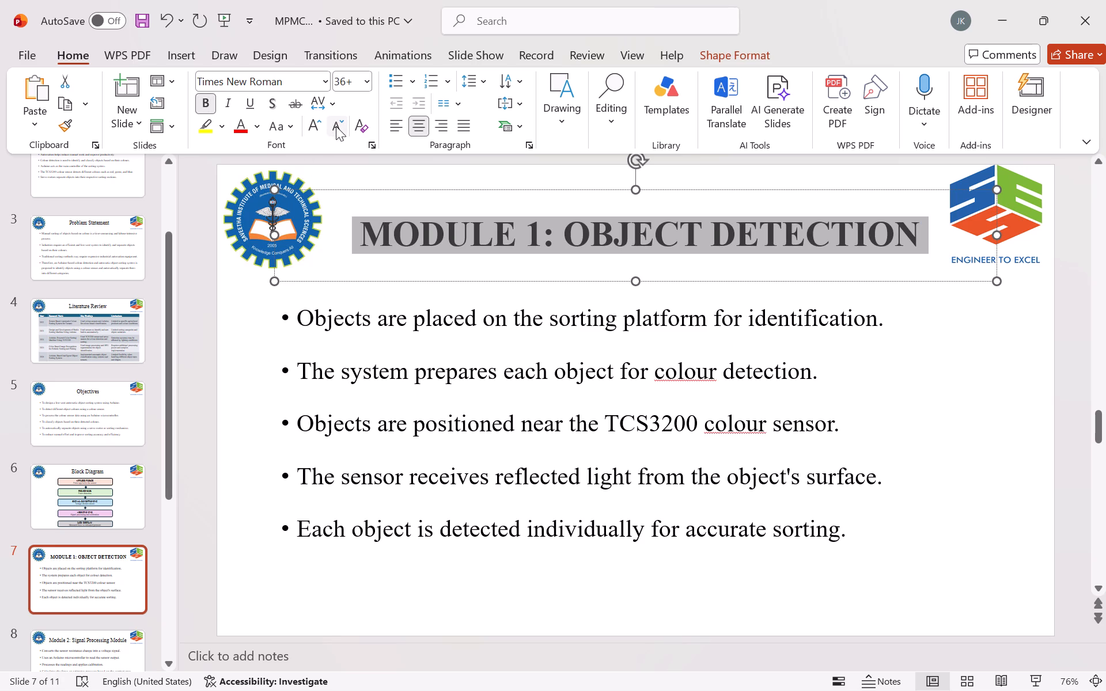
pyautogui.click(203, 343)
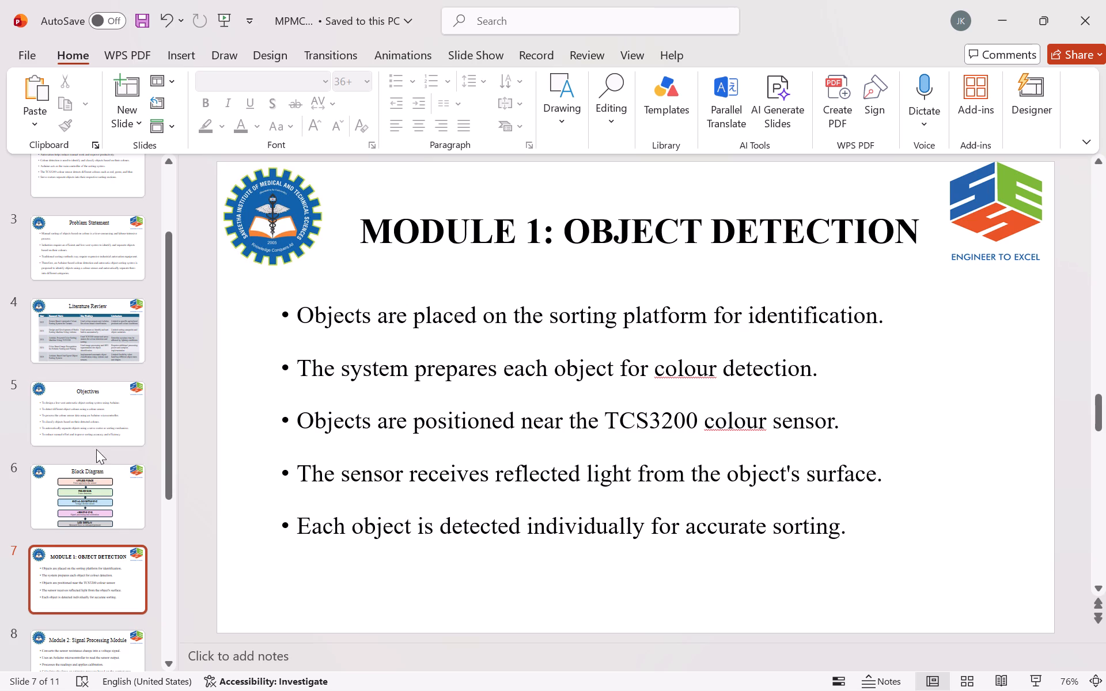
# Replace the body of the MPMC Module 2 slide with the Module 2: Colour Sensing bullets from the Control Systems PPT.
pyautogui.scroll(-1, 88, 586)
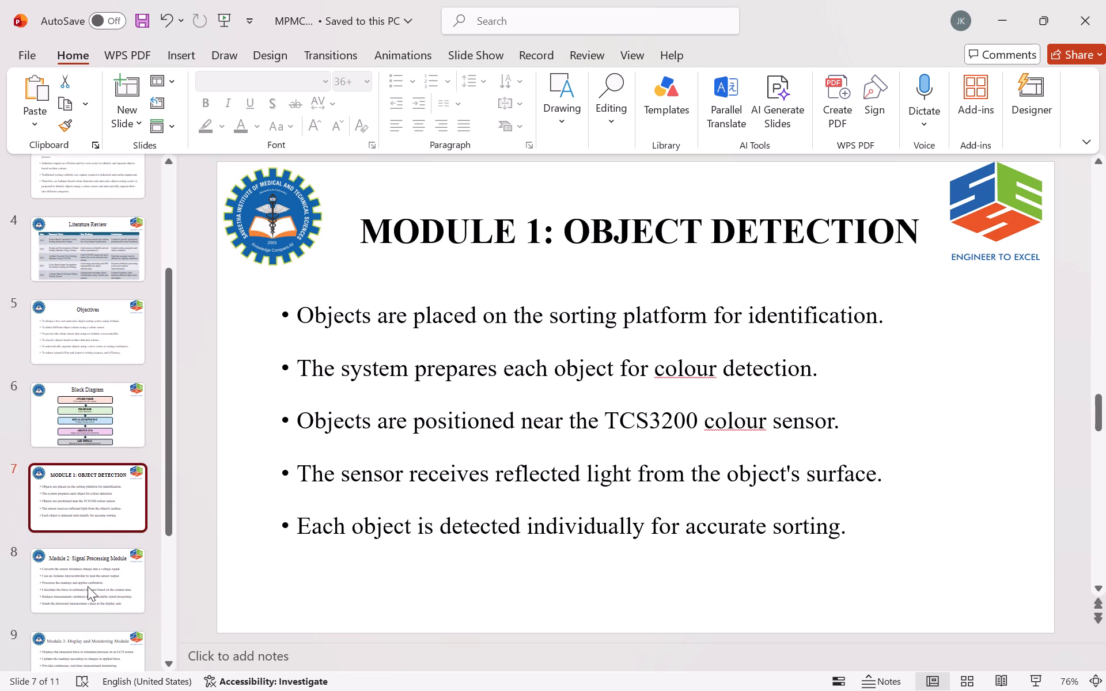
pyautogui.scroll(-1, 88, 586)
pyautogui.click(86, 560)
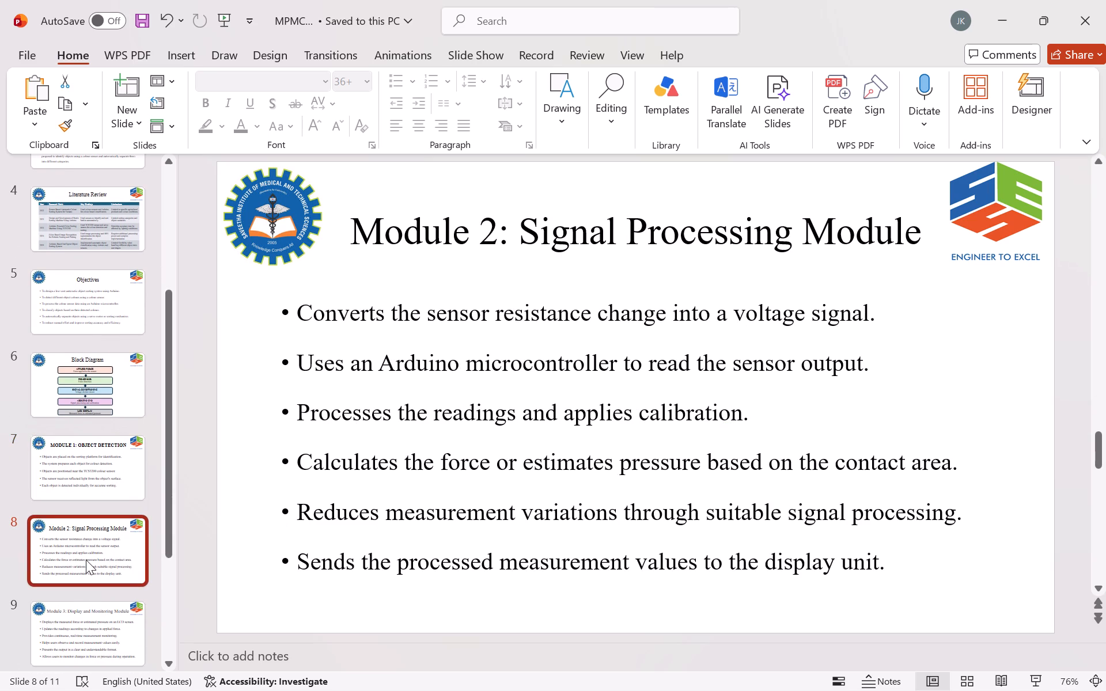
pyautogui.hotkey('alt', 'Tab')
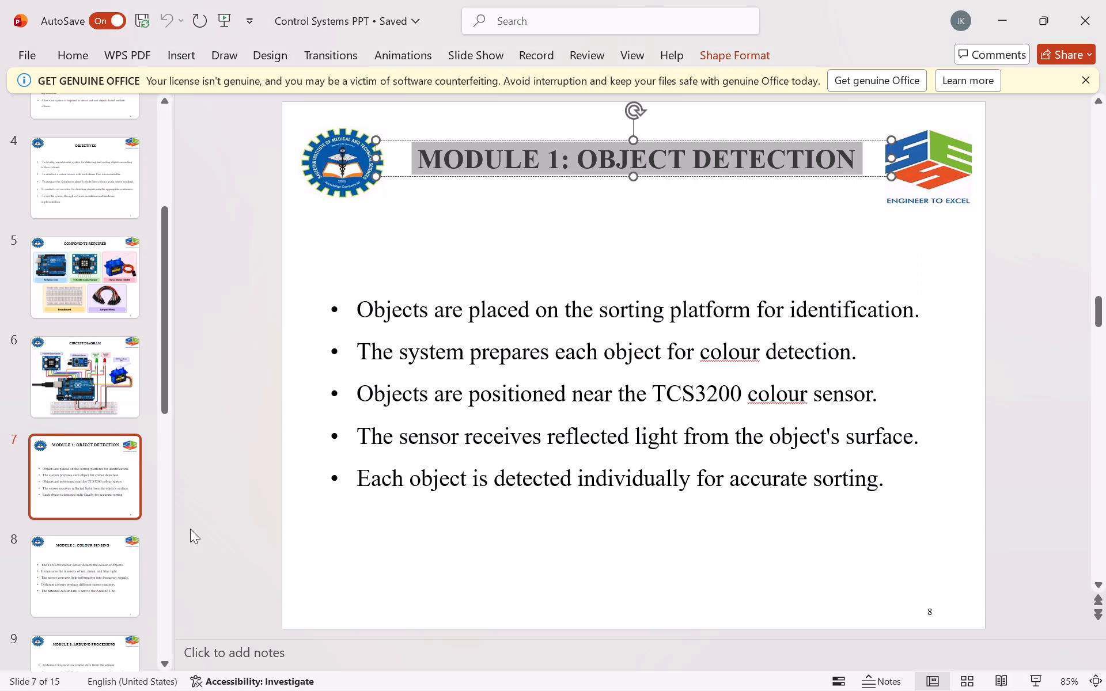
pyautogui.click(79, 576)
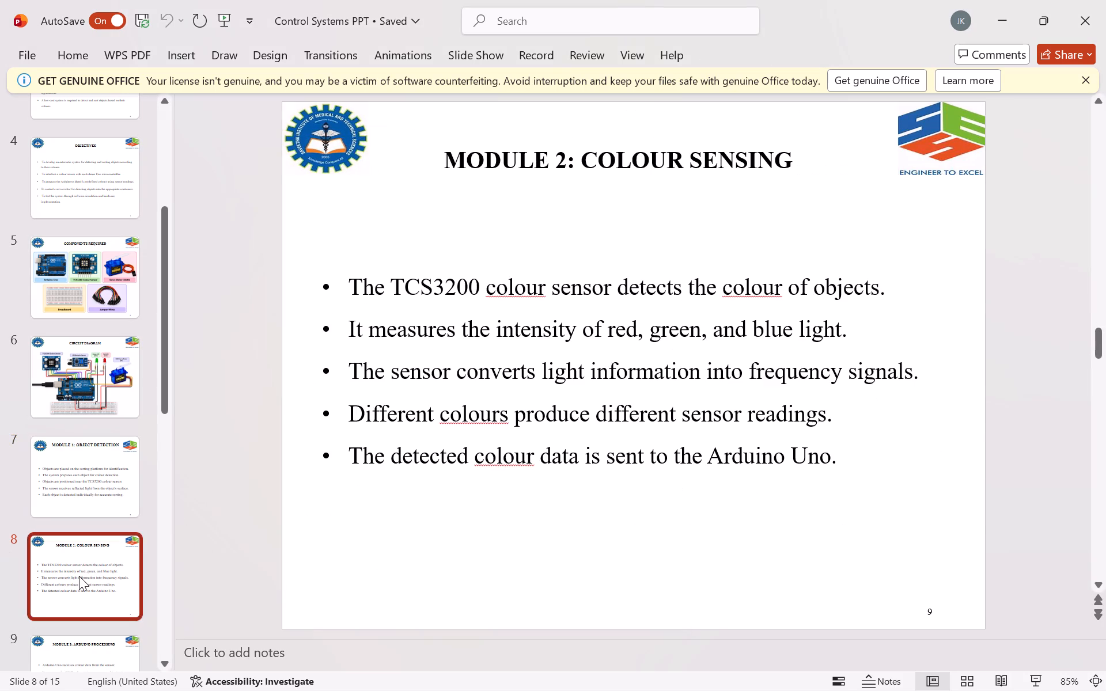
pyautogui.click(407, 416)
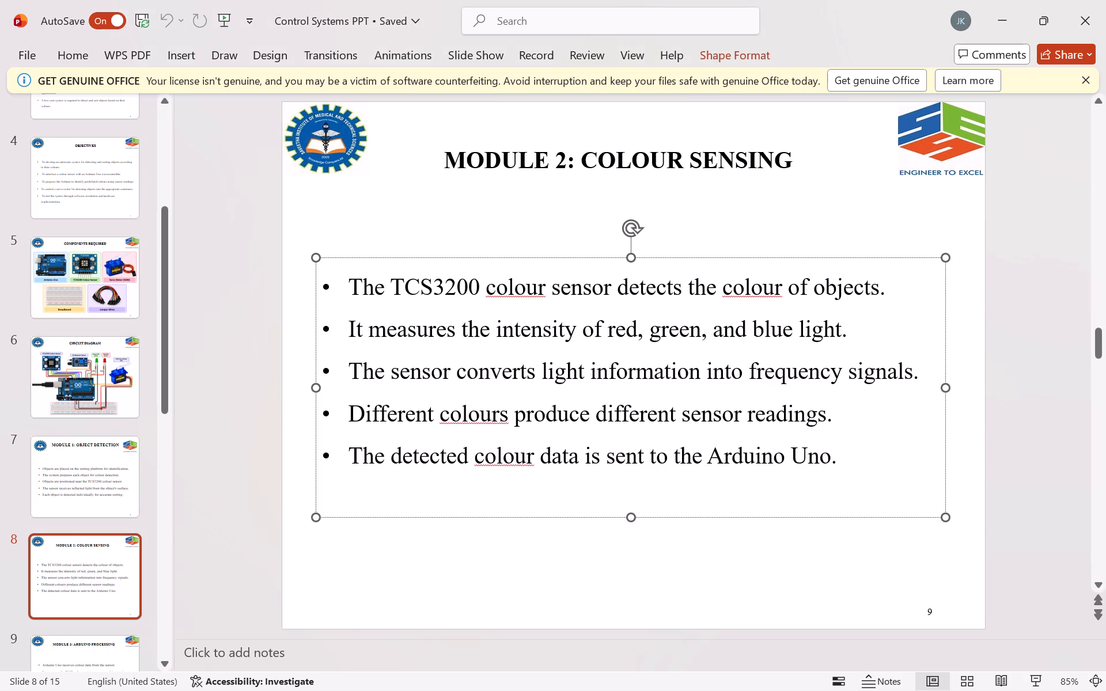
pyautogui.hotkey('ctrl', 'a')
pyautogui.hotkey('ctrl', 'c')
pyautogui.hotkey('alt', 'Tab')
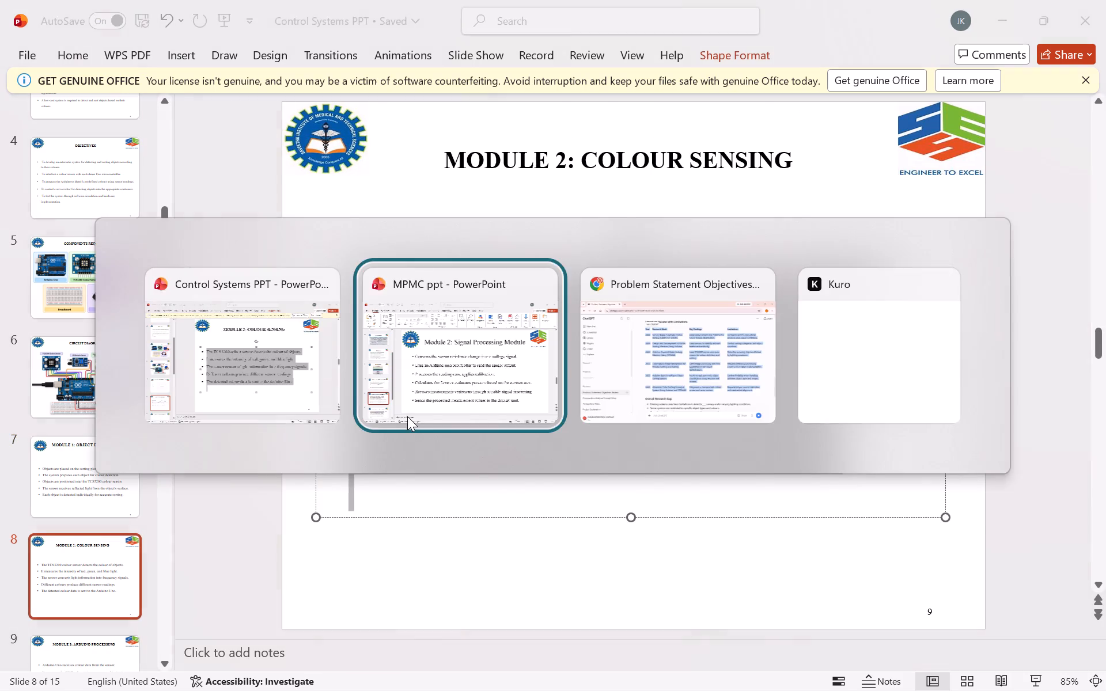
pyautogui.click(415, 396)
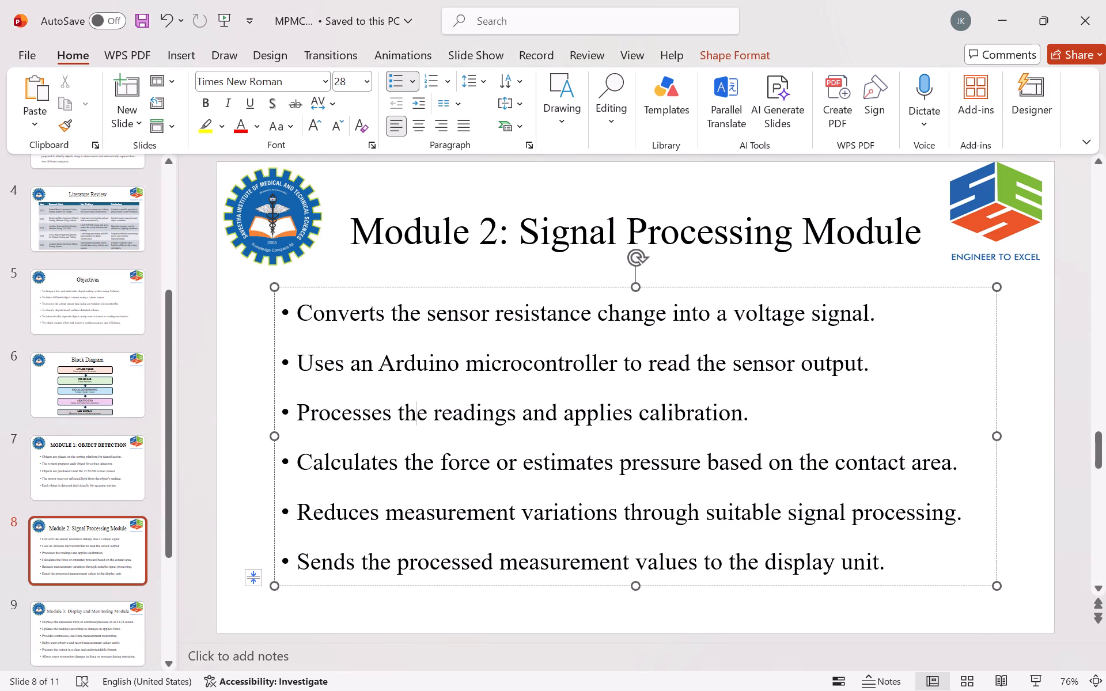
pyautogui.hotkey('ctrl', 'a')
pyautogui.keyDown('ctrl'); pyautogui.click(415, 396); pyautogui.keyUp('ctrl')
pyautogui.hotkey('ctrl', 'v')
pyautogui.hotkey('ctrl', 'a')
pyautogui.hotkey('ctrl', 'v')
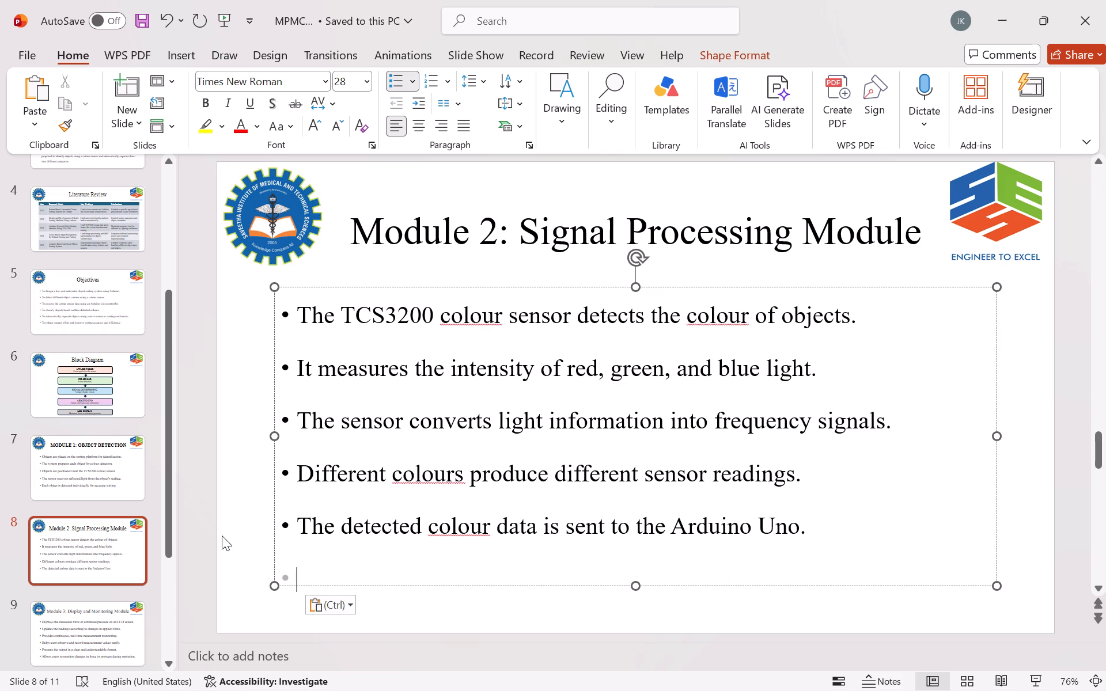
# Copy all the body text of the Module 3: Arduino Processing slide in the Control Systems PPT.
pyautogui.hotkey('alt', 'Tab')
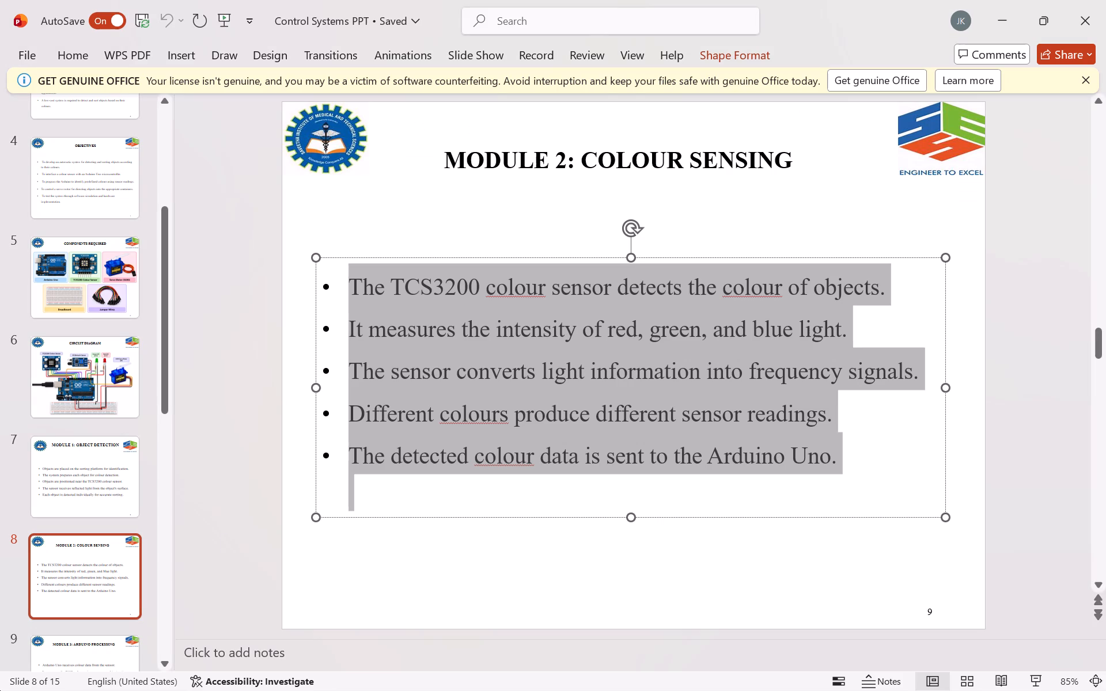
pyautogui.scroll(-2, 76, 575)
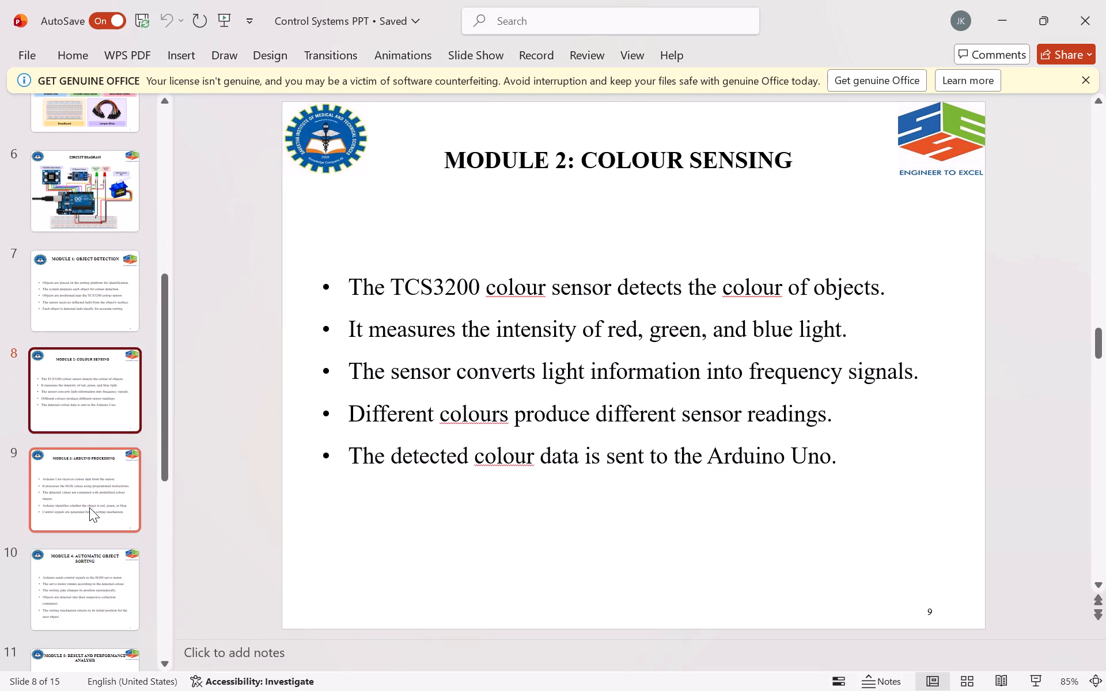
pyautogui.click(89, 507)
pyautogui.click(559, 423)
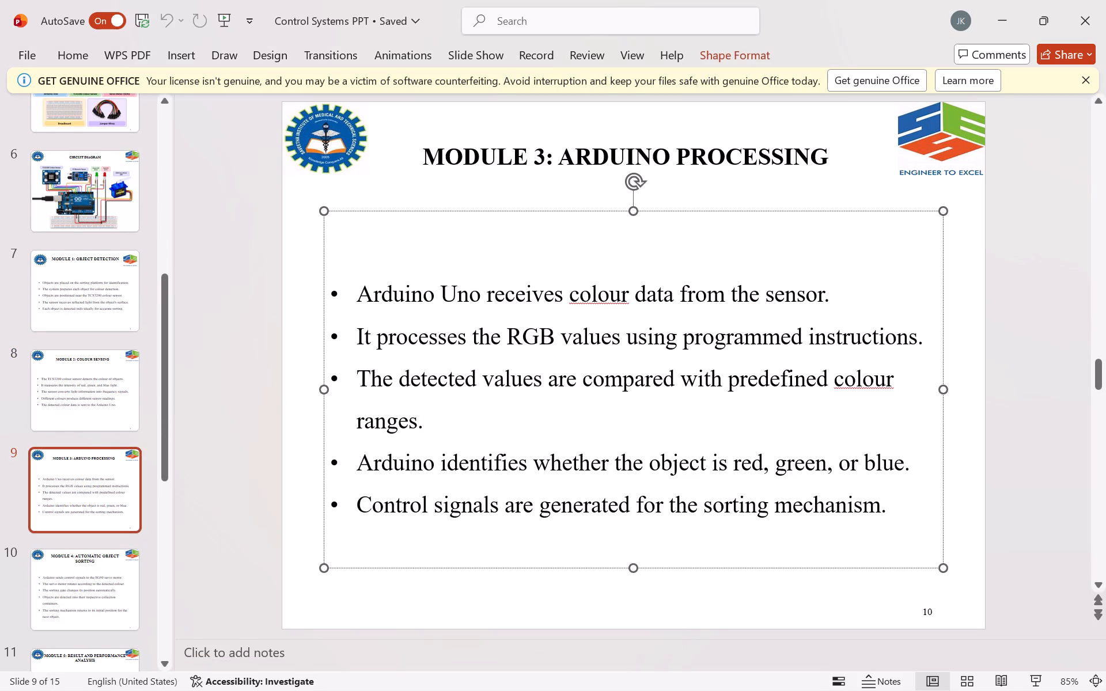
pyautogui.hotkey('ctrl', 'a')
pyautogui.hotkey('ctrl', 'c')
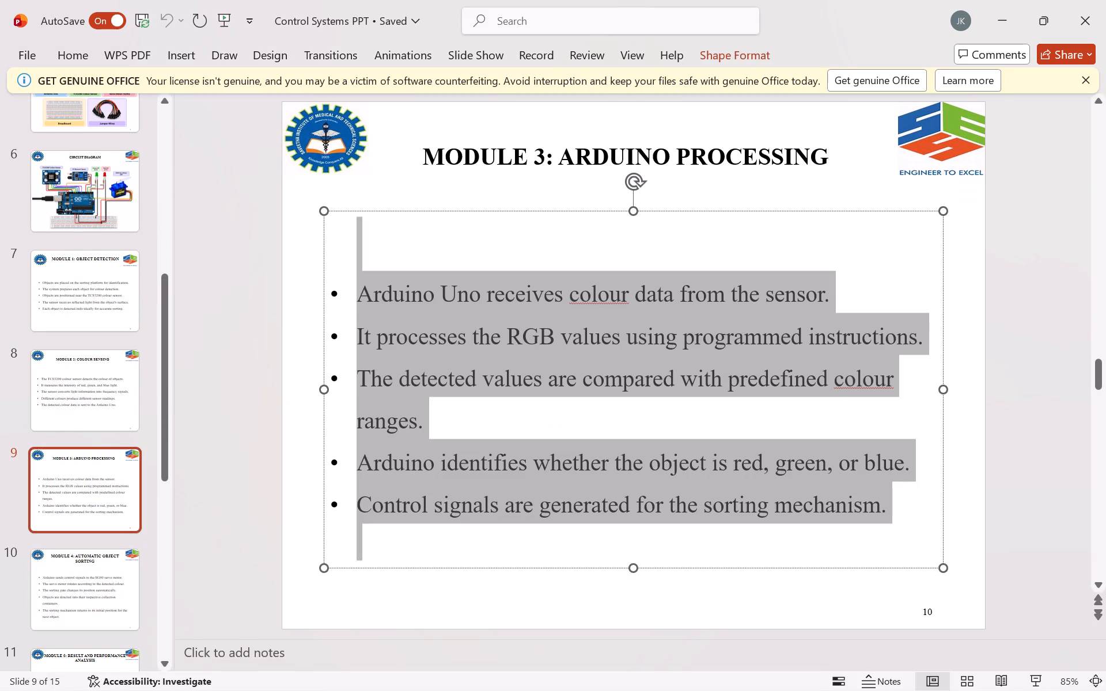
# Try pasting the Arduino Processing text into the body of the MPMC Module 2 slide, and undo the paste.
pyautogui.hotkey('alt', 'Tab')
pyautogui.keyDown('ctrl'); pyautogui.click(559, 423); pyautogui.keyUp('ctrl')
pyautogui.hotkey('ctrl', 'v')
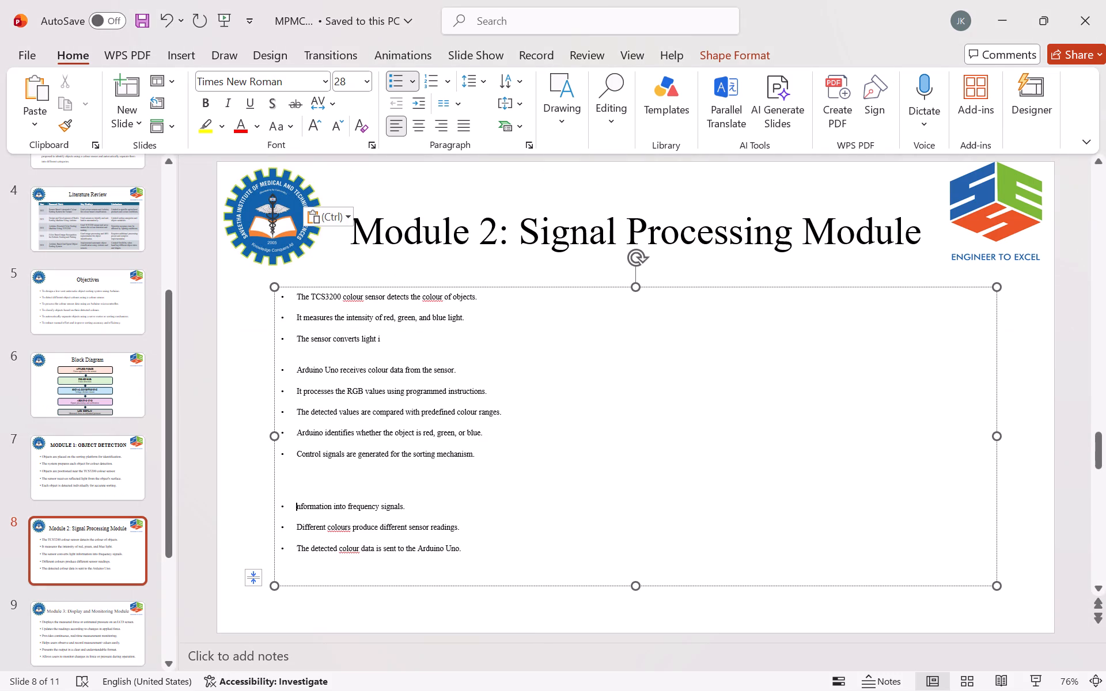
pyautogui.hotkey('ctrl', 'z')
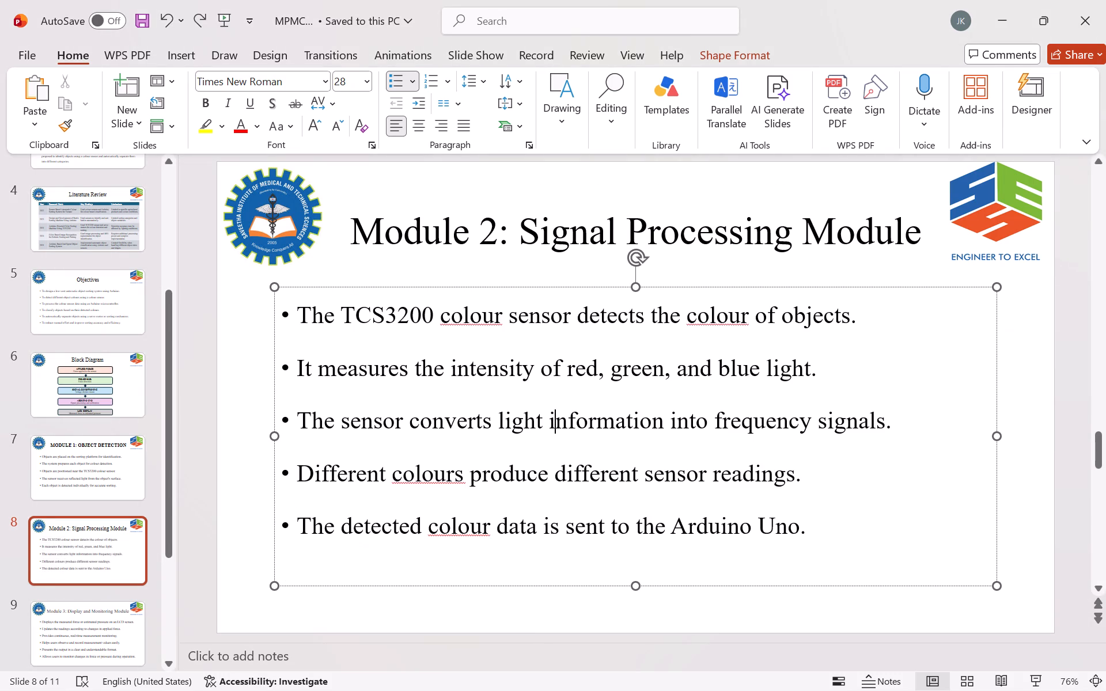
# Replace the body text of the MPMC Module 3 slide with the copied Arduino Processing bullets.
pyautogui.click(105, 631)
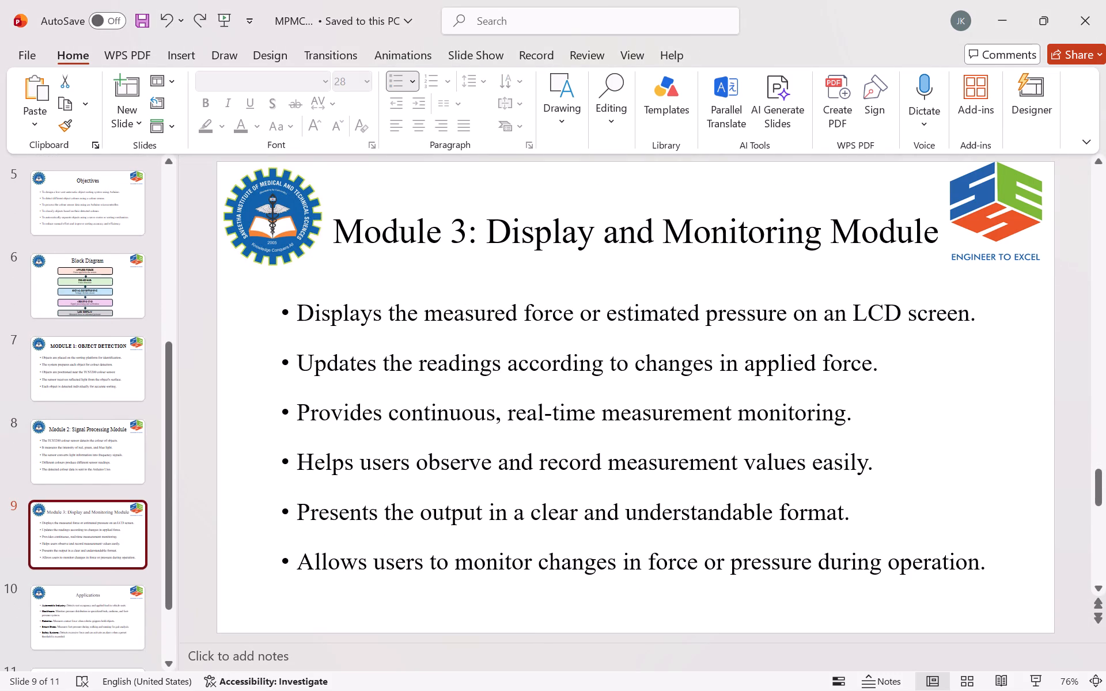
pyautogui.click(535, 485)
pyautogui.hotkey('ctrl', 'a')
pyautogui.hotkey('ctrl', 'v')
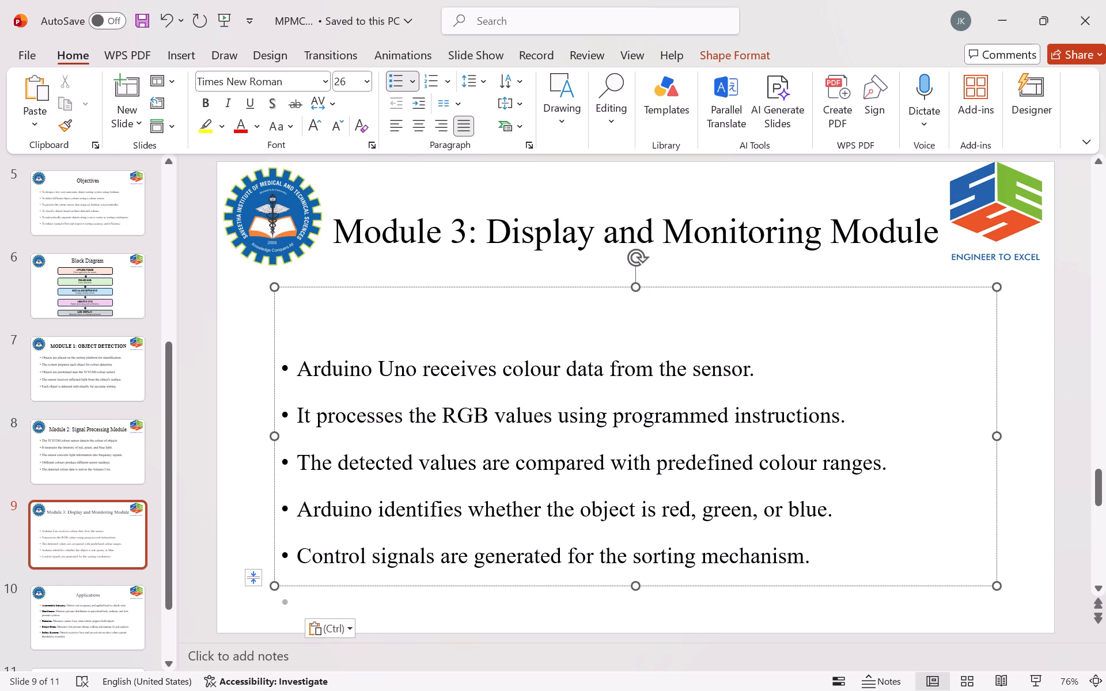
# Remove the empty line above "Arduino Uno receives colour data from the sensor." on the Module 3 slide.
pyautogui.click(320, 343)
pyautogui.click(290, 328)
pyautogui.press('BackSpace')
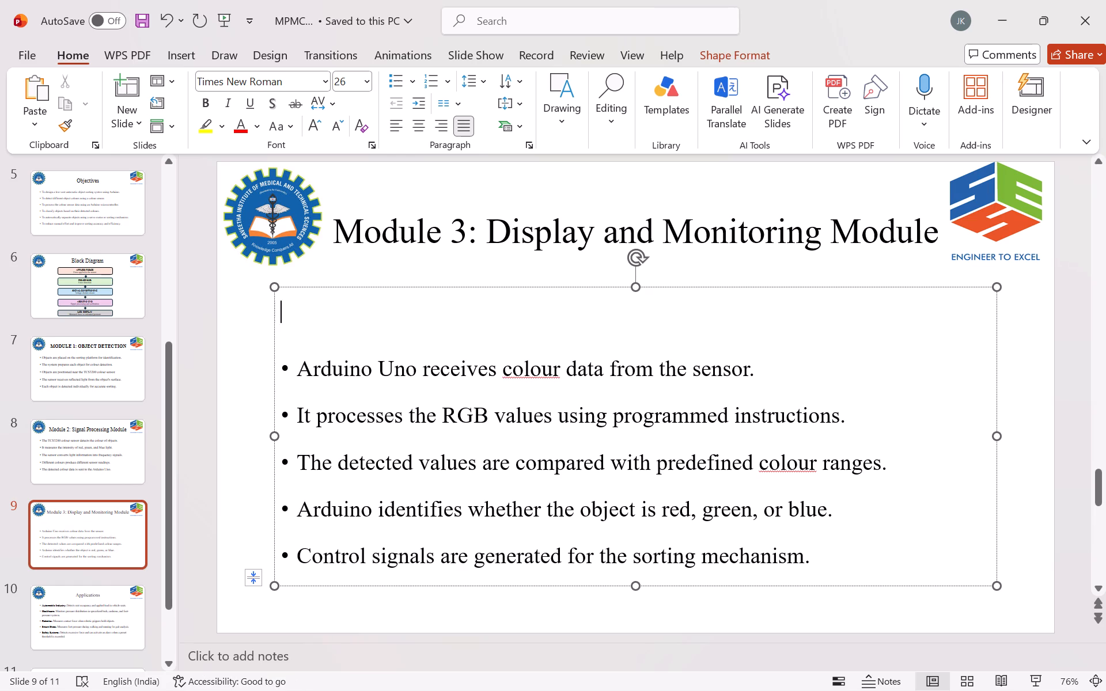
pyautogui.press('BackSpace')
pyautogui.click(294, 365)
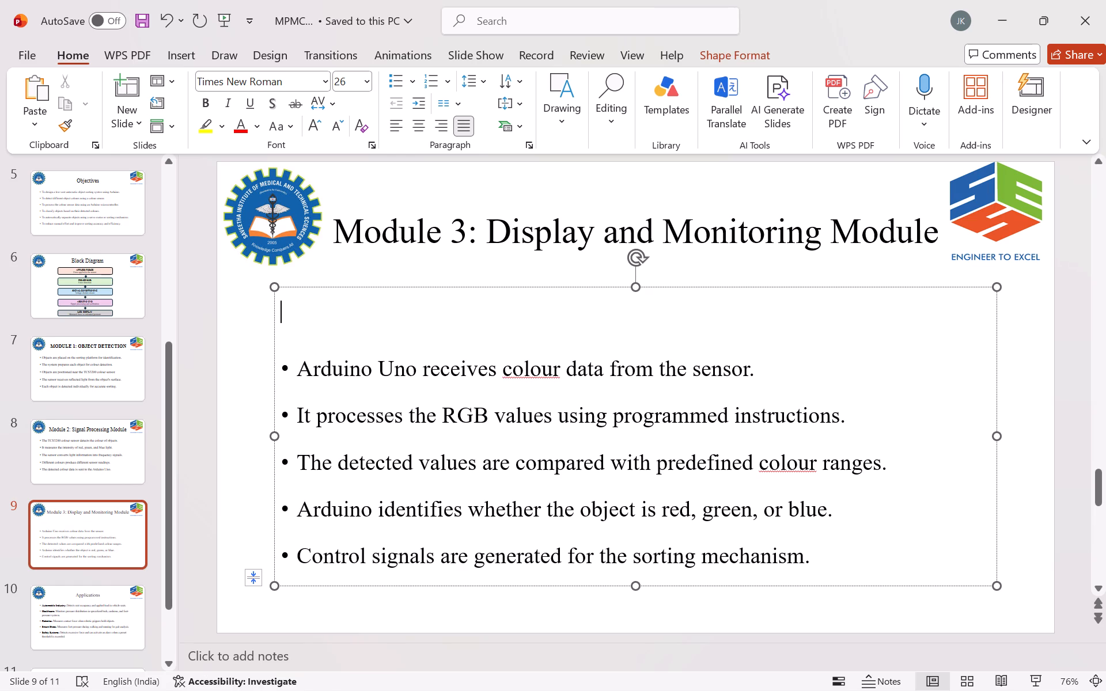
pyautogui.press('BackSpace')
pyautogui.press('BackSpace')
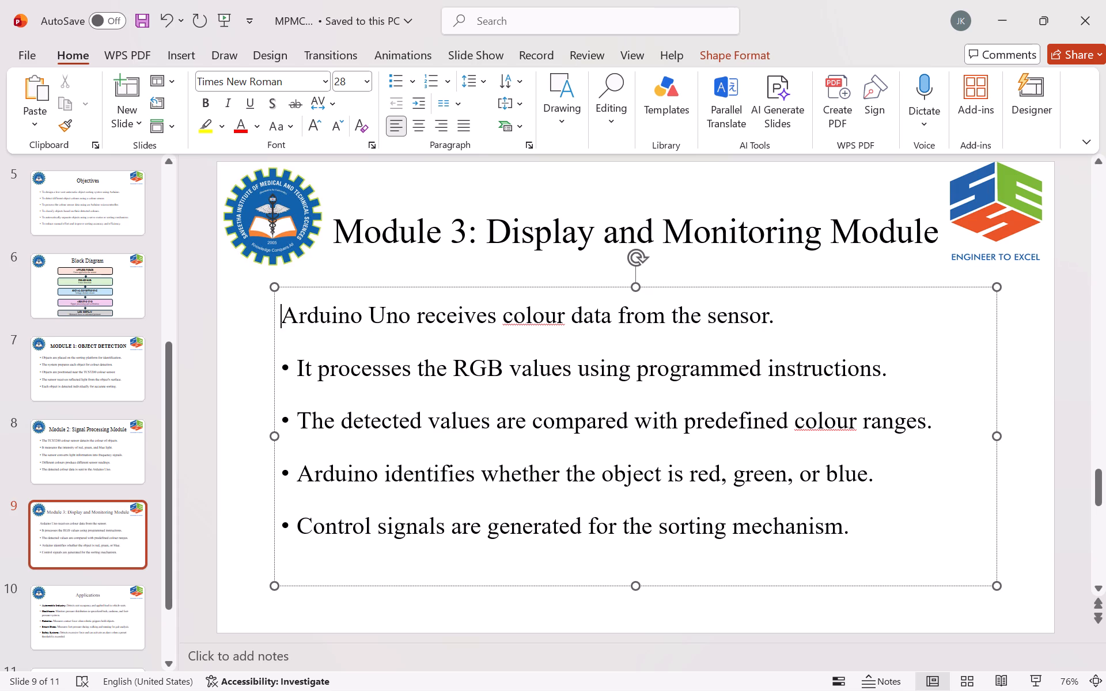
# Apply filled round bullets to all the body text of the Module 3 slide.
pyautogui.hotkey('ctrl', 'a')
pyautogui.click(412, 83)
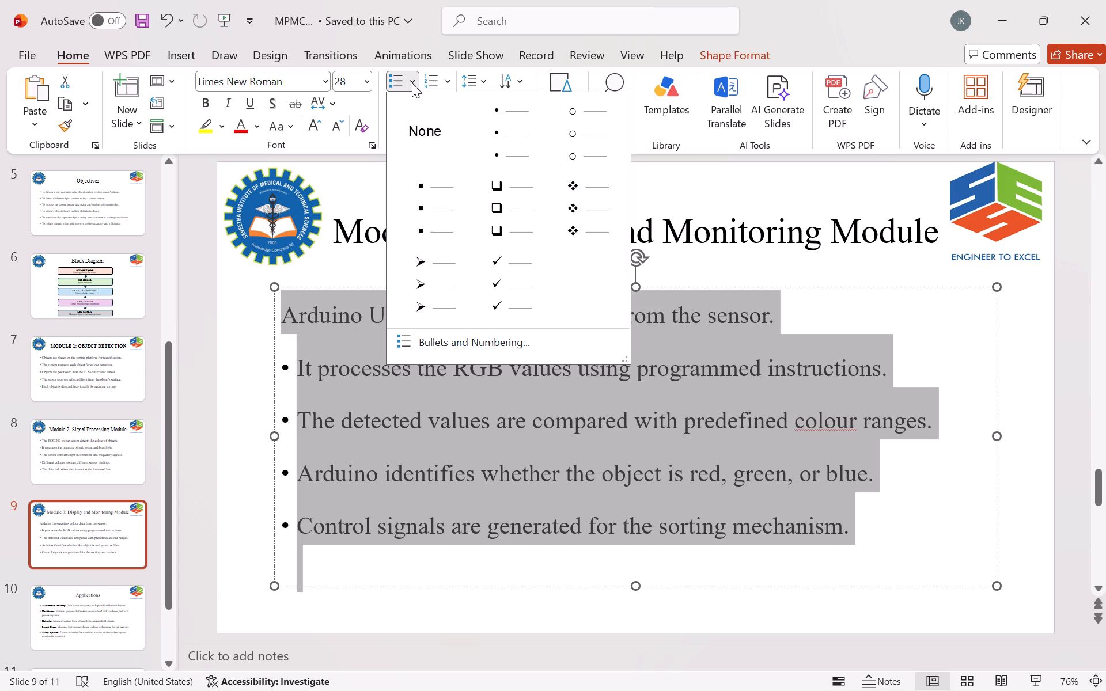
pyautogui.click(495, 138)
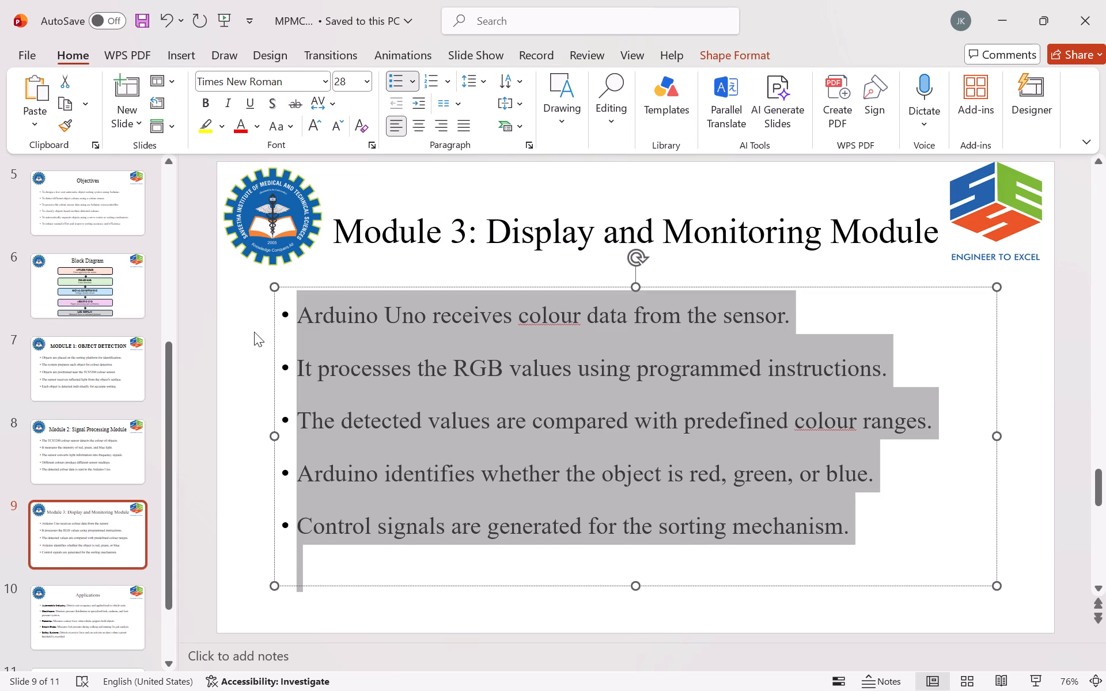
pyautogui.click(234, 351)
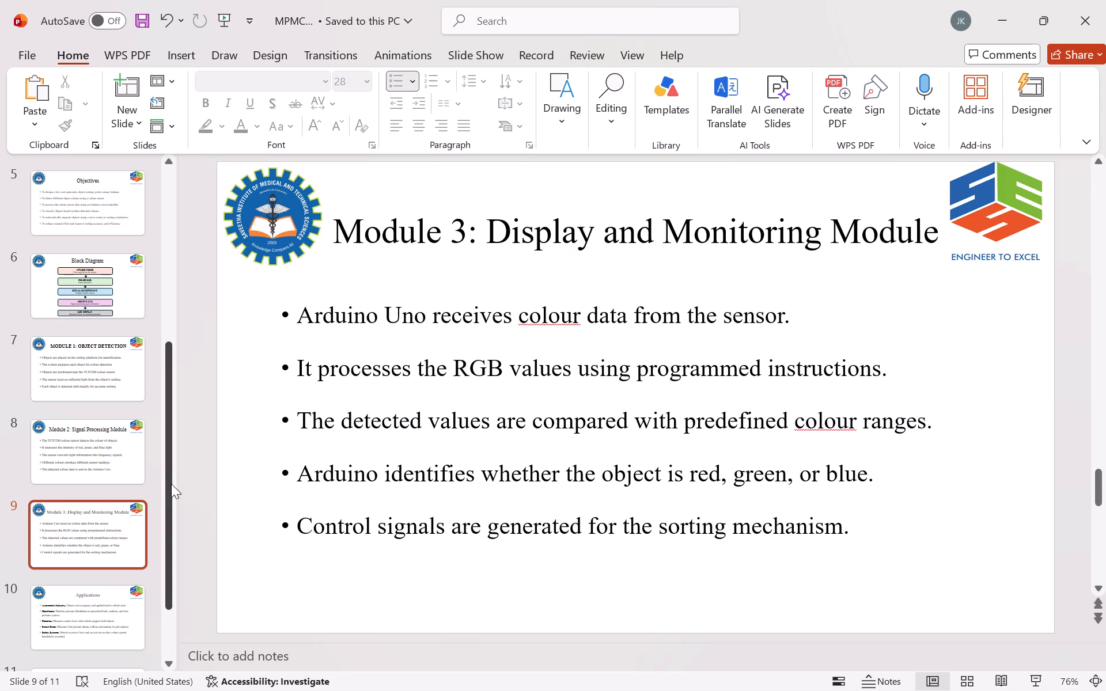
# Duplicate the Module 3 slide twice to make room for two more module slides.
pyautogui.click(133, 127)
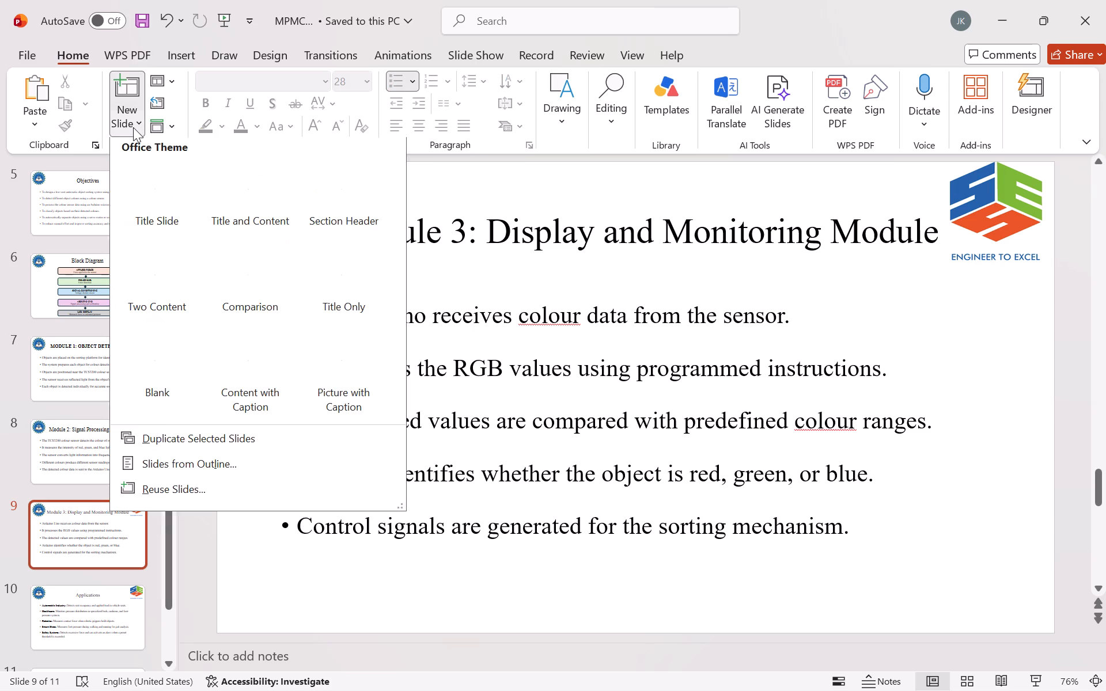
pyautogui.click(159, 441)
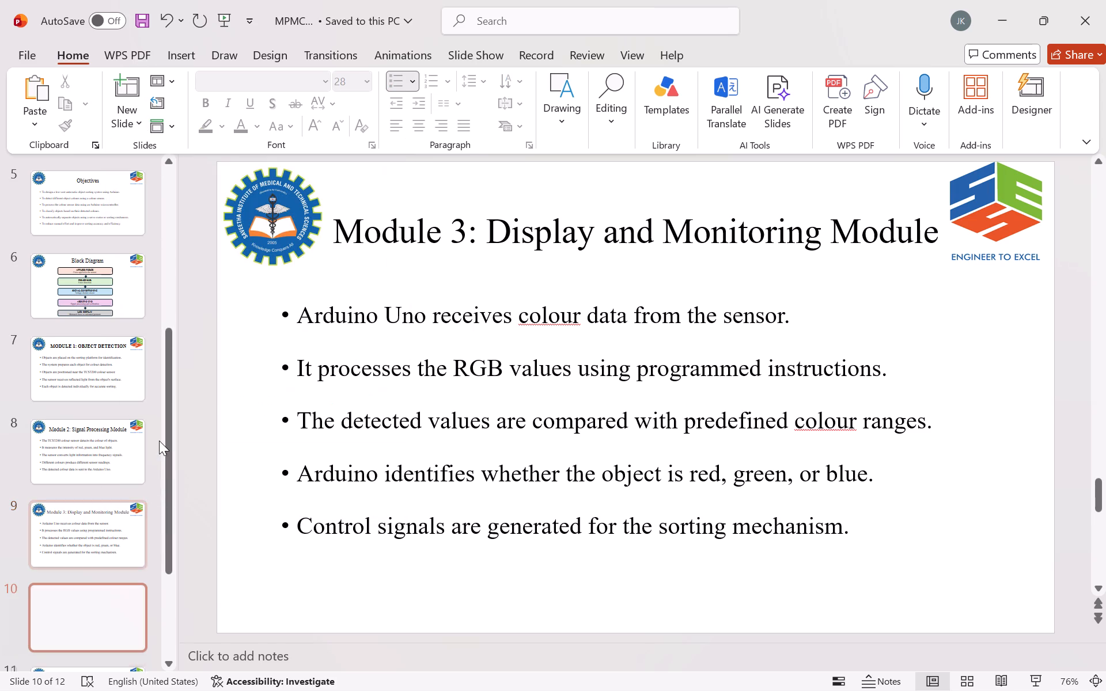
pyautogui.click(135, 117)
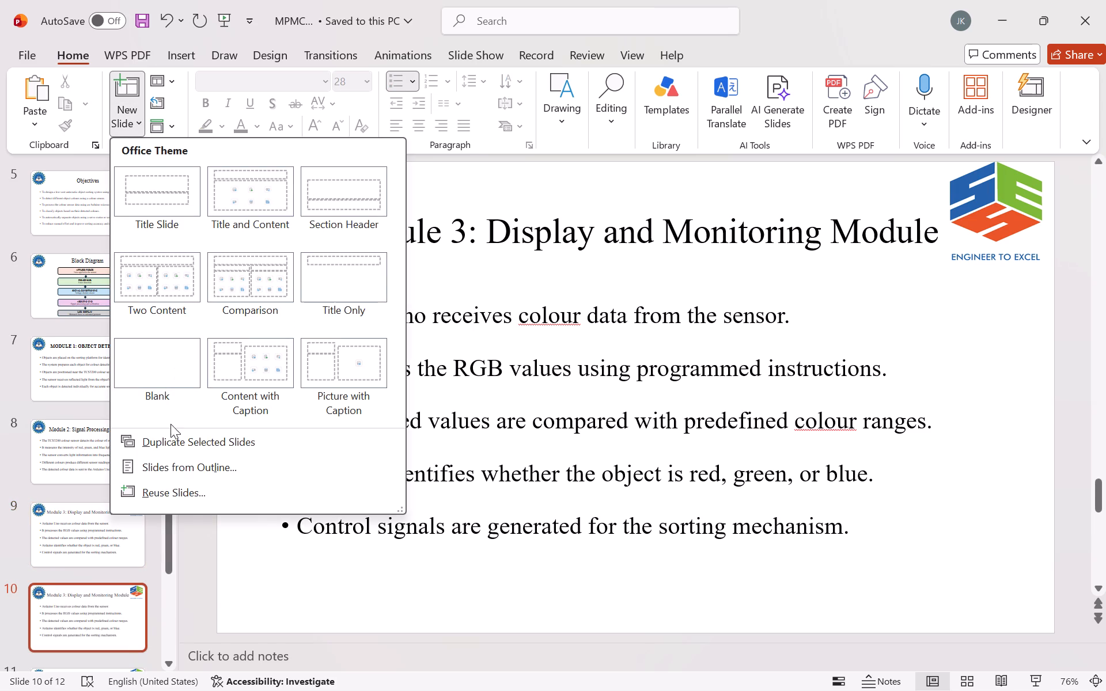
pyautogui.click(171, 435)
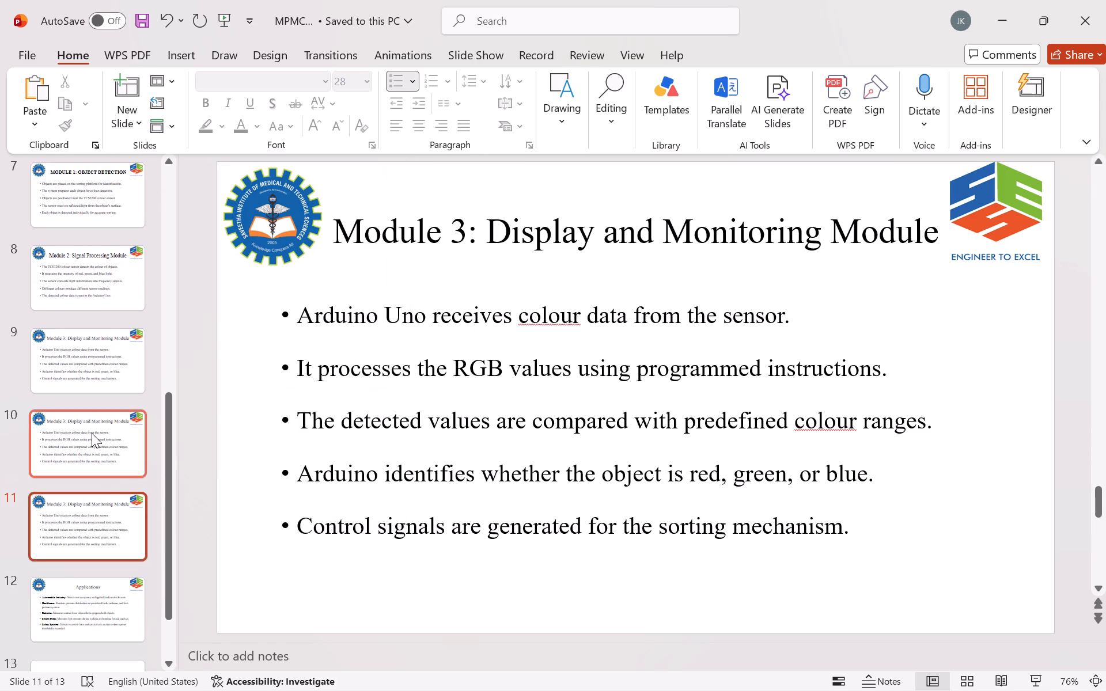
# Replace the body of slide 10, the first Module 3 duplicate, with the Module 4: Automatic Object Sorting bullets from the Control Systems PPT.
pyautogui.click(92, 433)
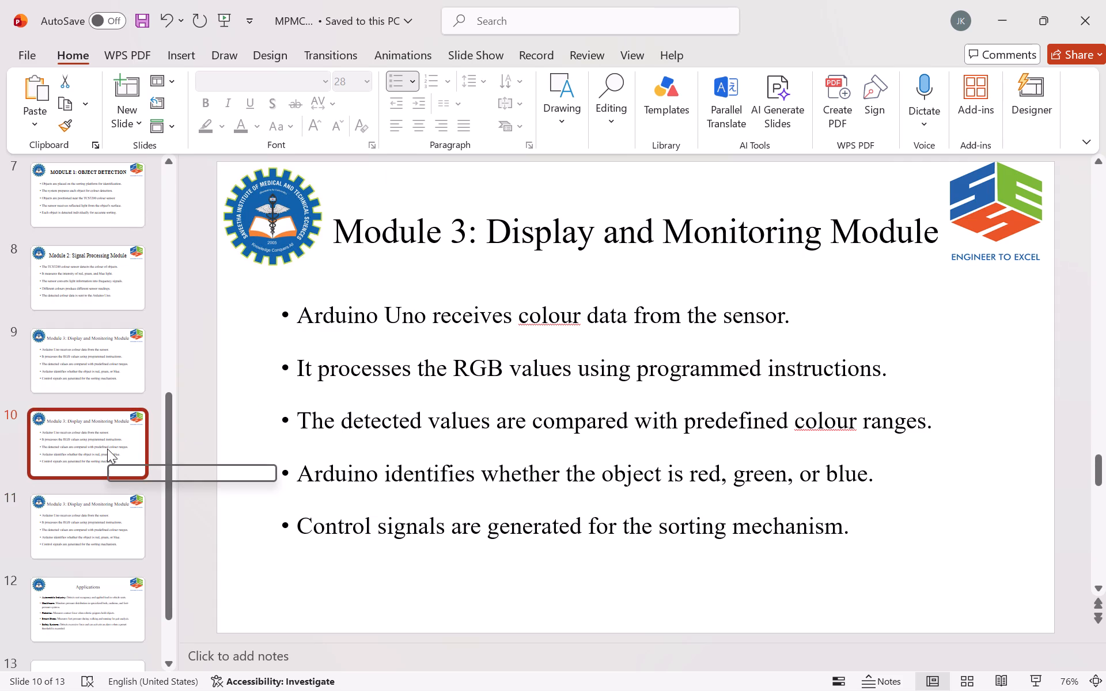
pyautogui.click(107, 449)
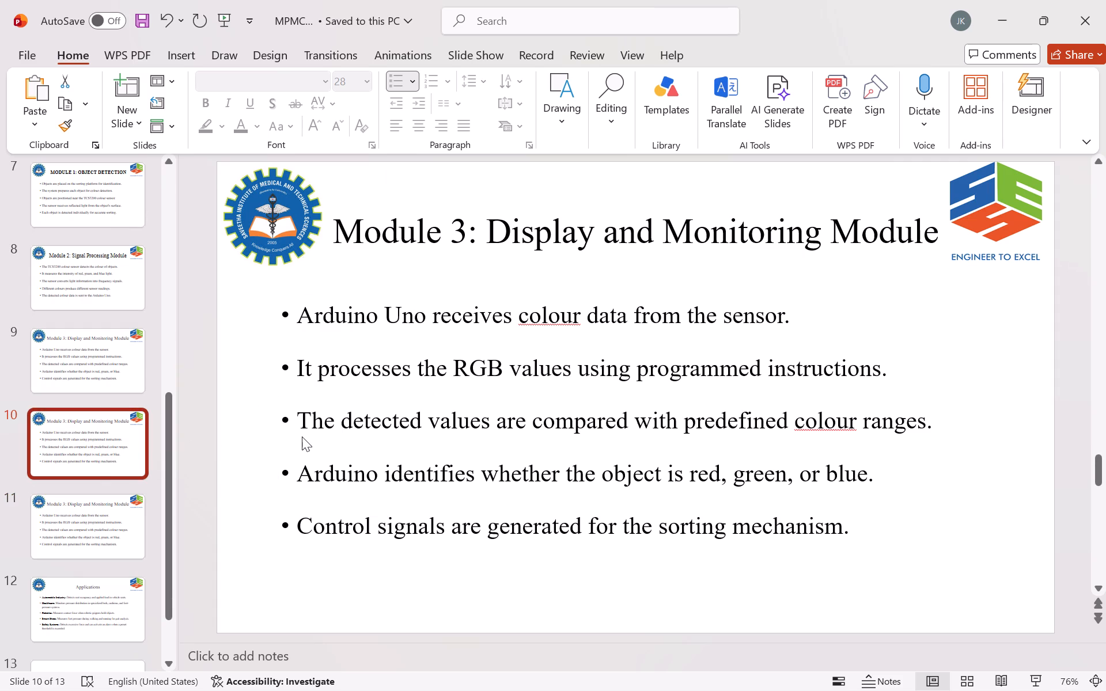
pyautogui.hotkey('alt', 'Tab')
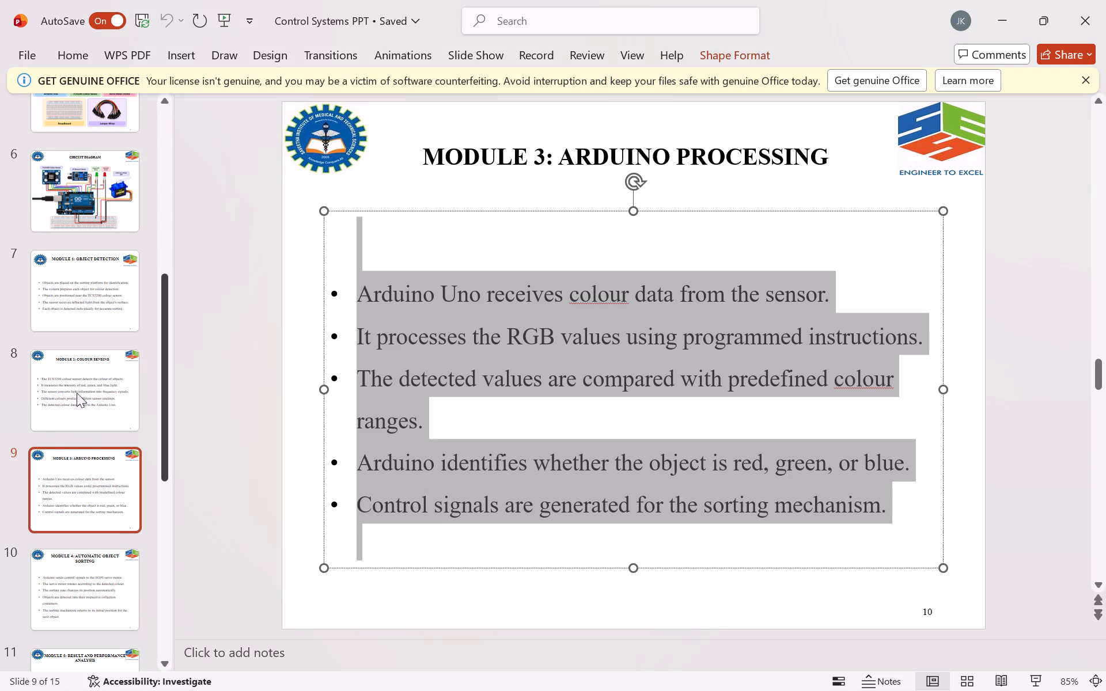
pyautogui.click(96, 594)
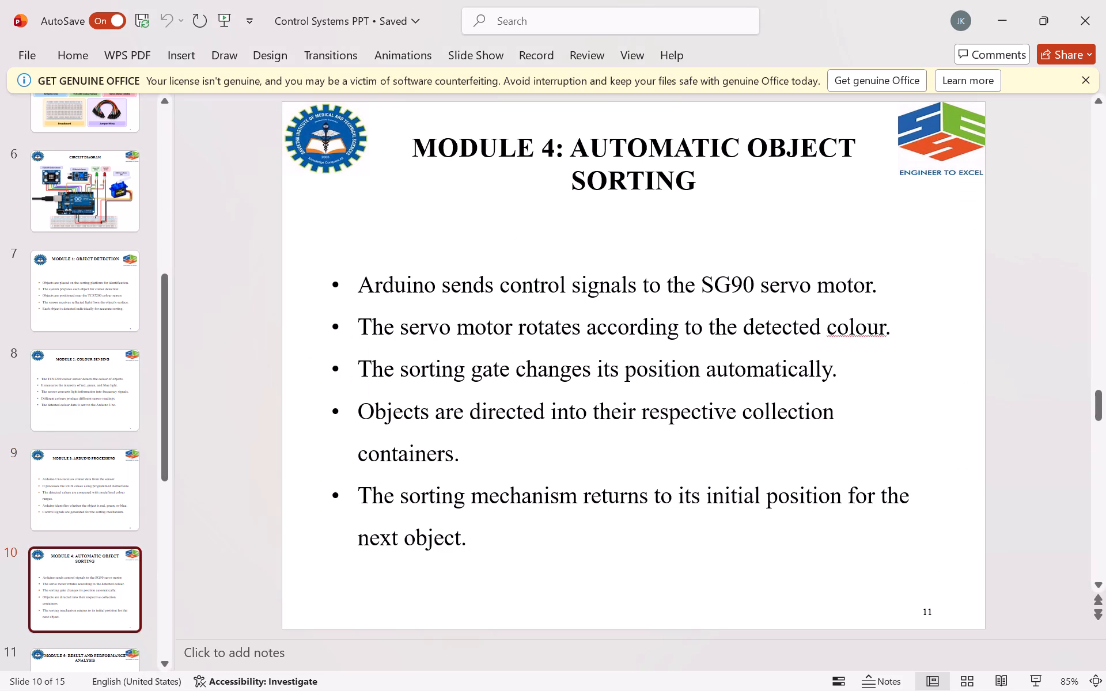
pyautogui.moveTo(358, 289); pyautogui.dragTo(525, 550)
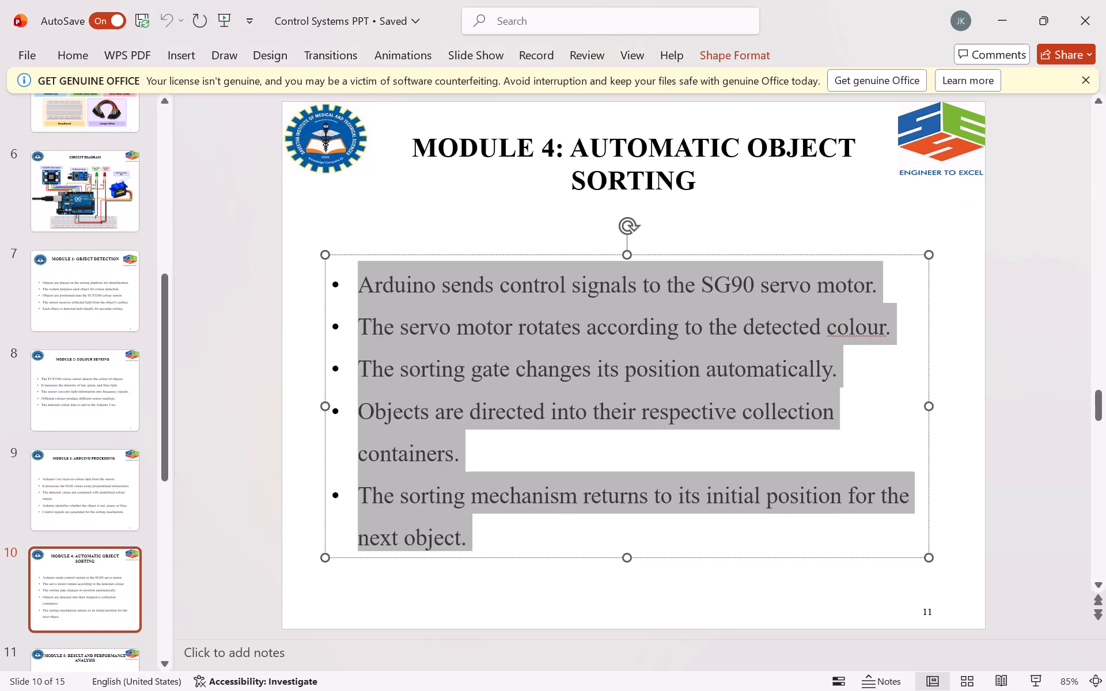
pyautogui.hotkey('ctrl', 'c')
pyautogui.hotkey('alt', 'Tab')
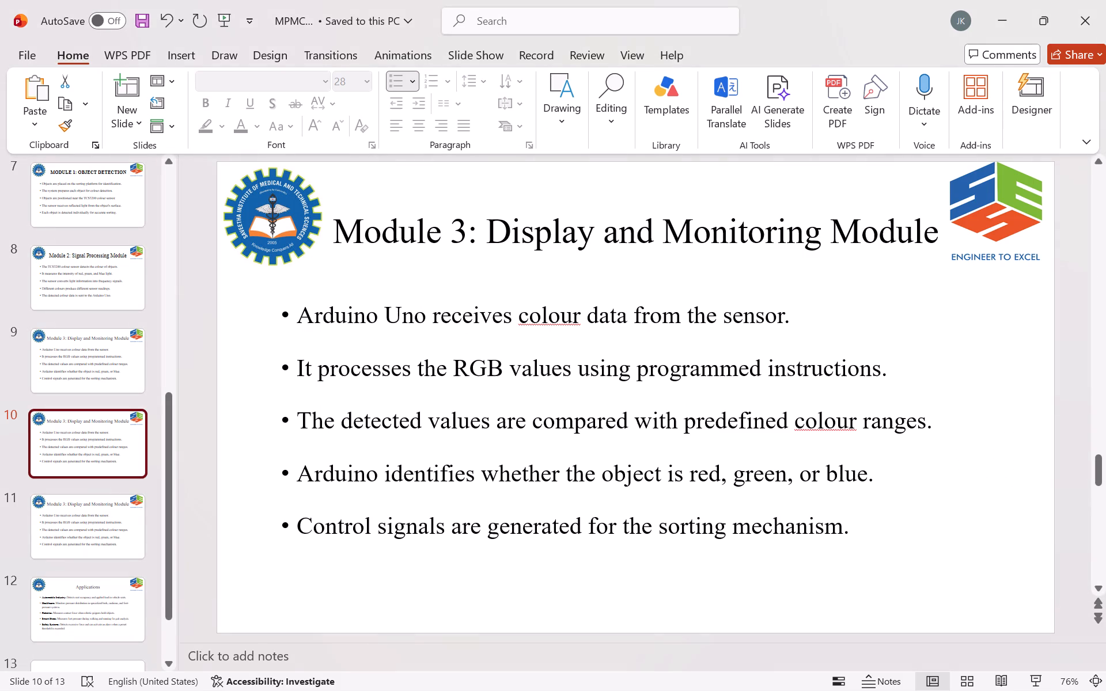
pyautogui.click(373, 466)
pyautogui.hotkey('ctrl', 'a')
pyautogui.hotkey('ctrl', 'v')
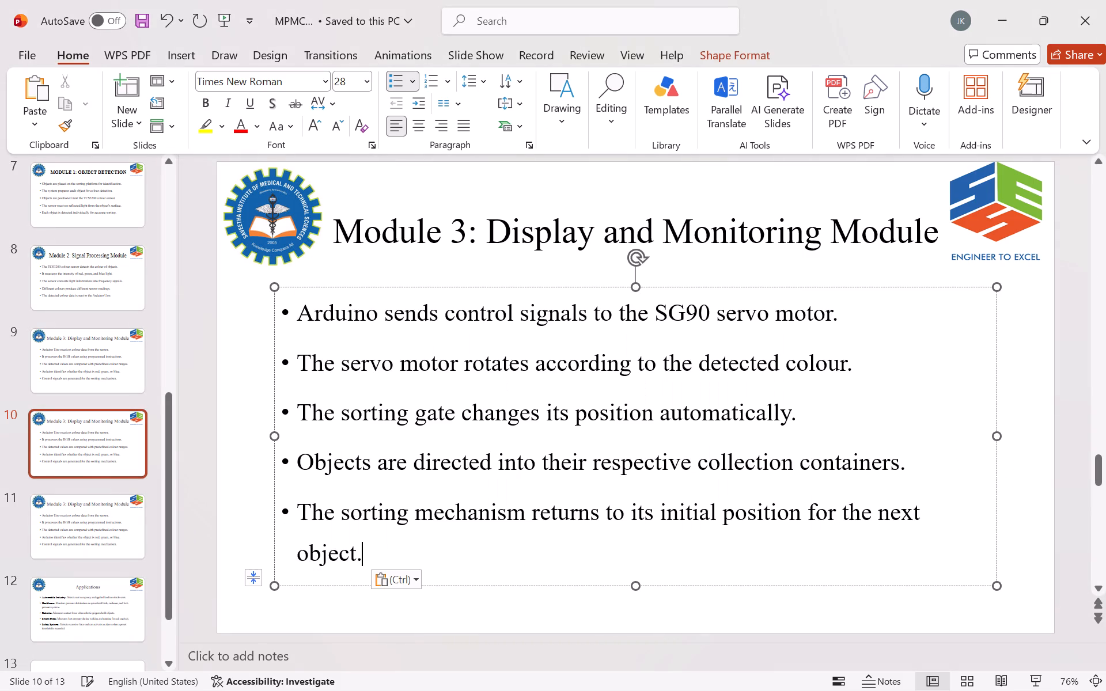
# Replace the body of slide 11 with the Module 5: Result and Performance Analysis bullets from the Control Systems PPT.
pyautogui.hotkey('alt', 'Tab')
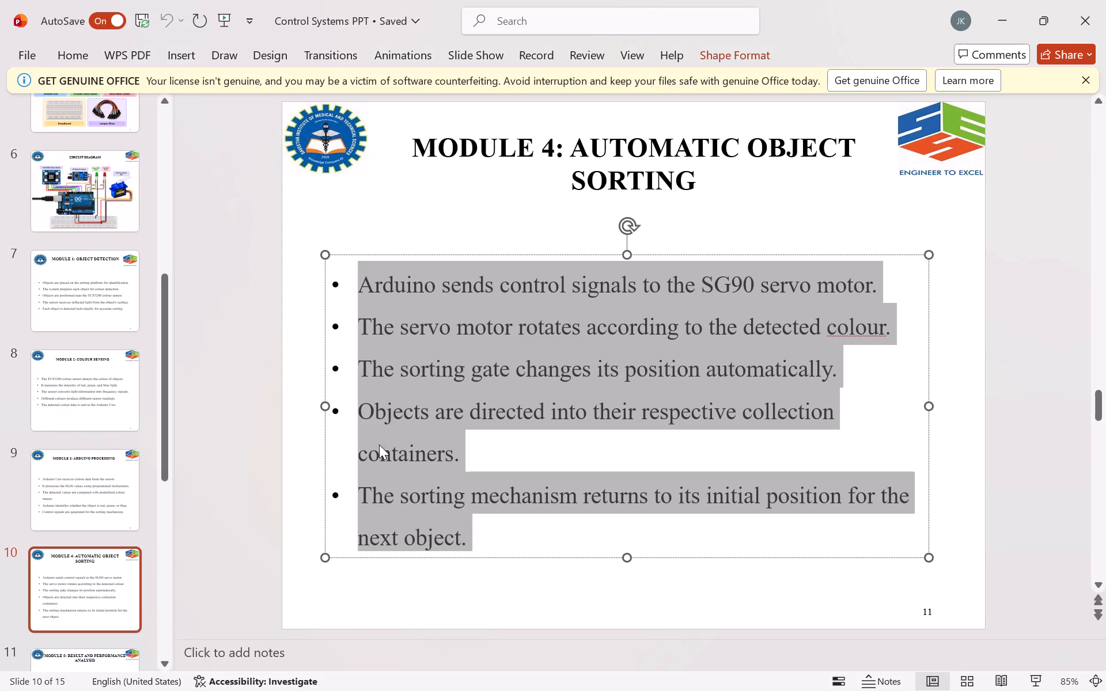
pyautogui.scroll(-2, 98, 630)
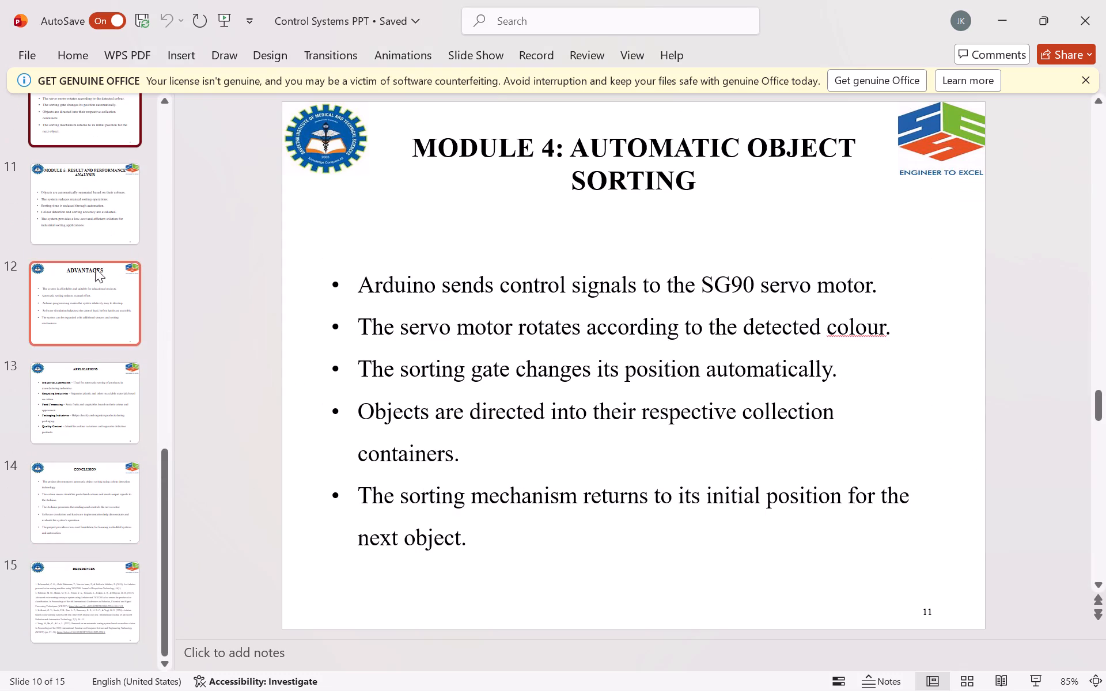
pyautogui.click(97, 223)
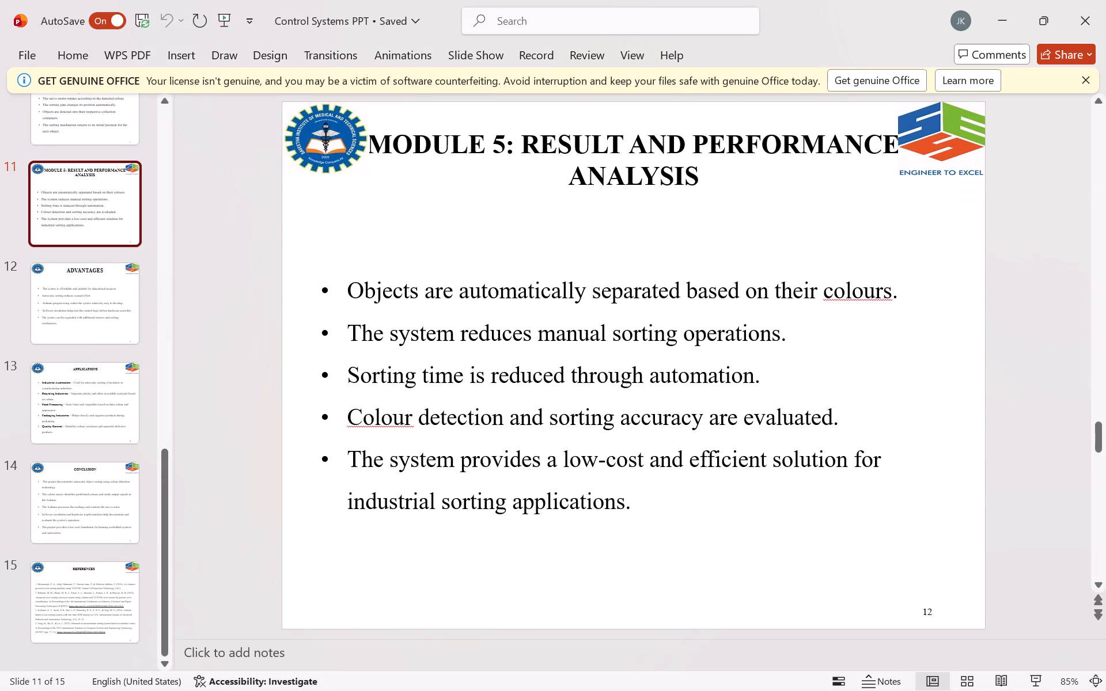
pyautogui.moveTo(355, 295); pyautogui.dragTo(661, 488)
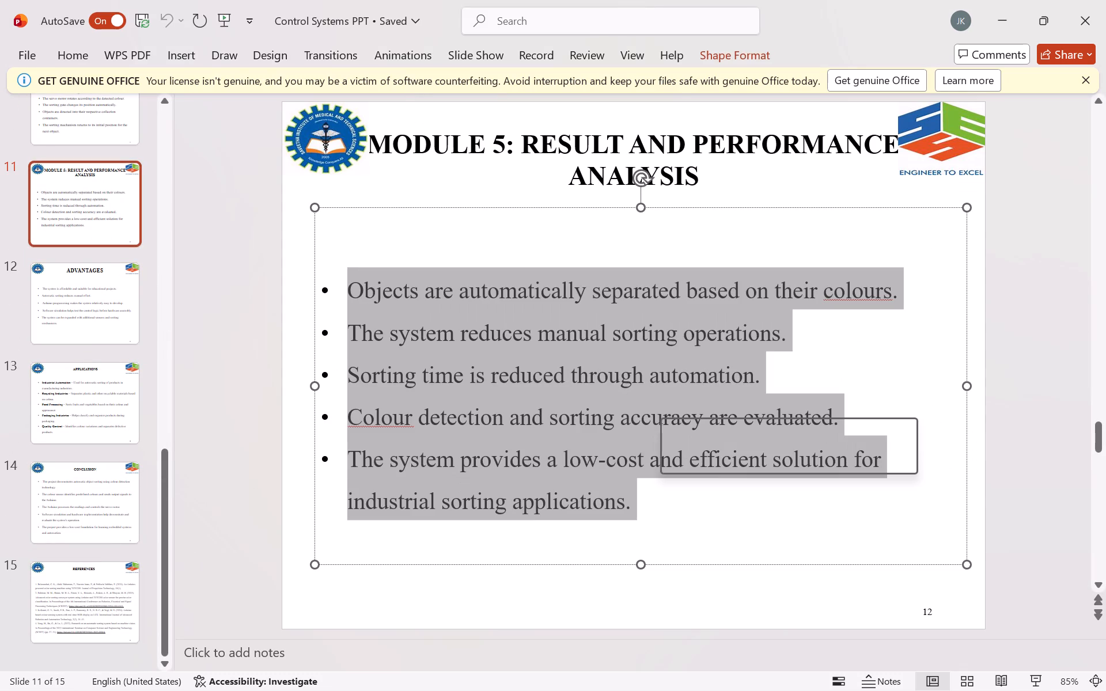
pyautogui.hotkey('ctrl', 'c')
pyautogui.hotkey('alt', 'Tab')
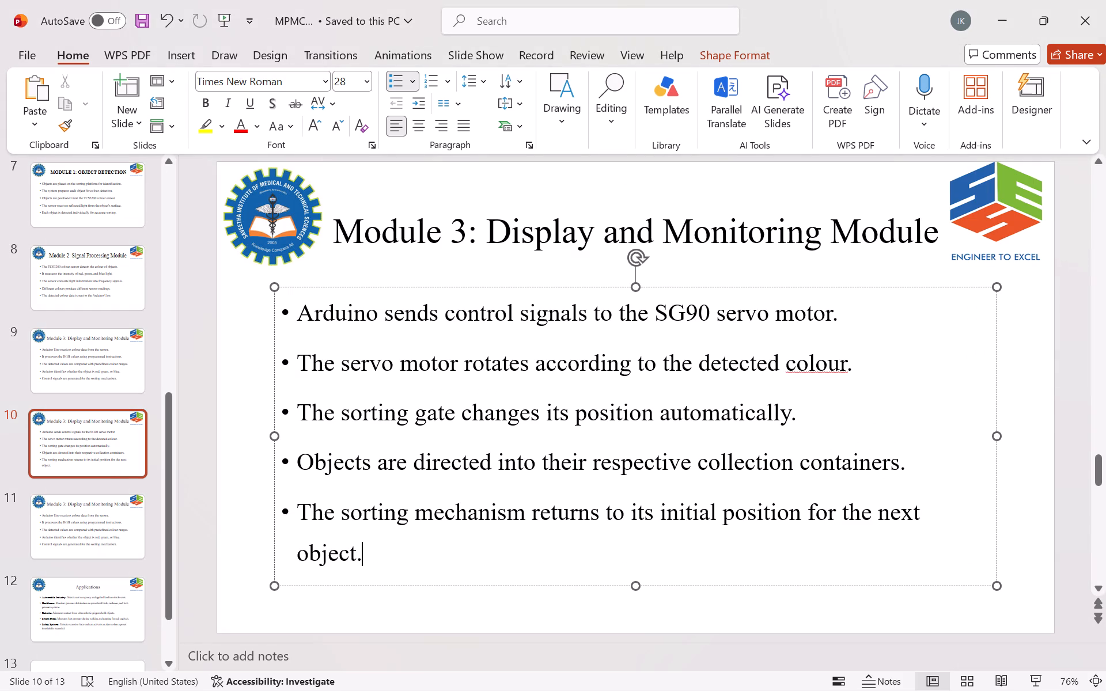
pyautogui.click(106, 537)
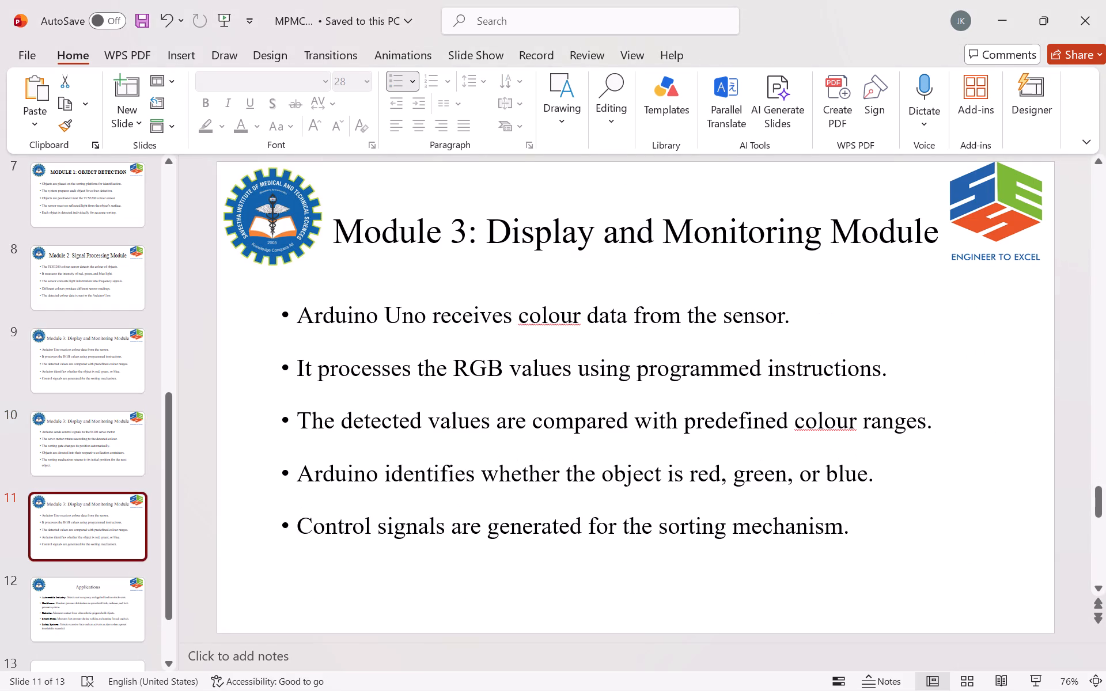
pyautogui.click(432, 363)
pyautogui.hotkey('ctrl', 'a')
pyautogui.hotkey('ctrl', 'v')
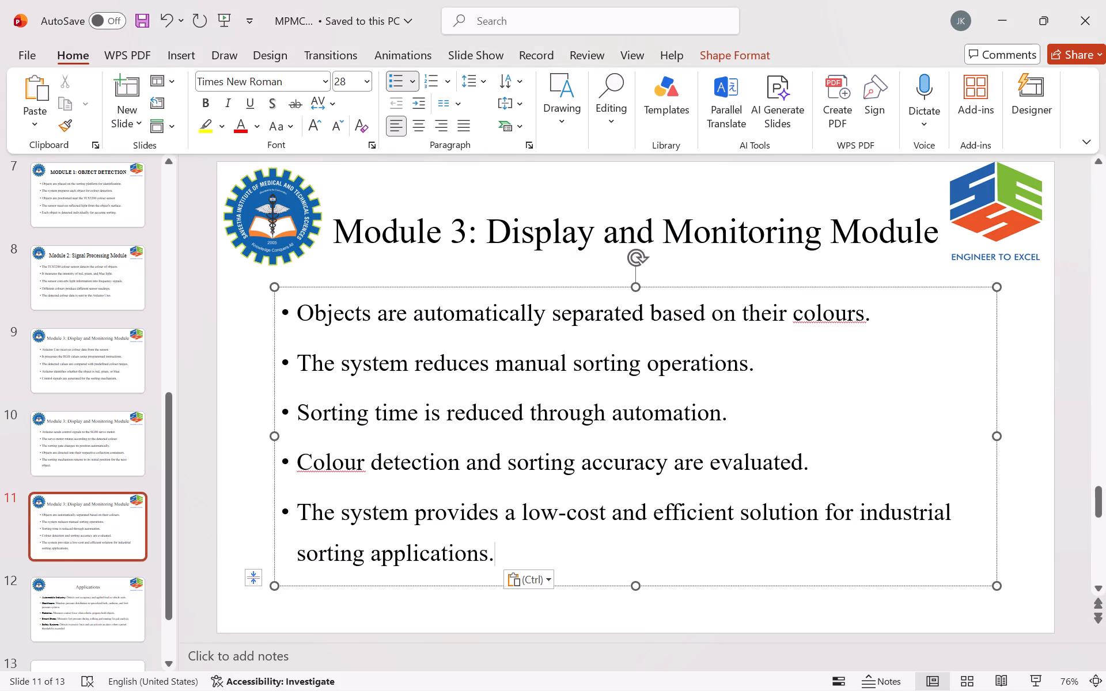
# Replace the MPMC Applications slide's body with the Applications bullets from the Control Systems PPT, and remove the trailing empty bullet.
pyautogui.hotkey('alt', 'Tab')
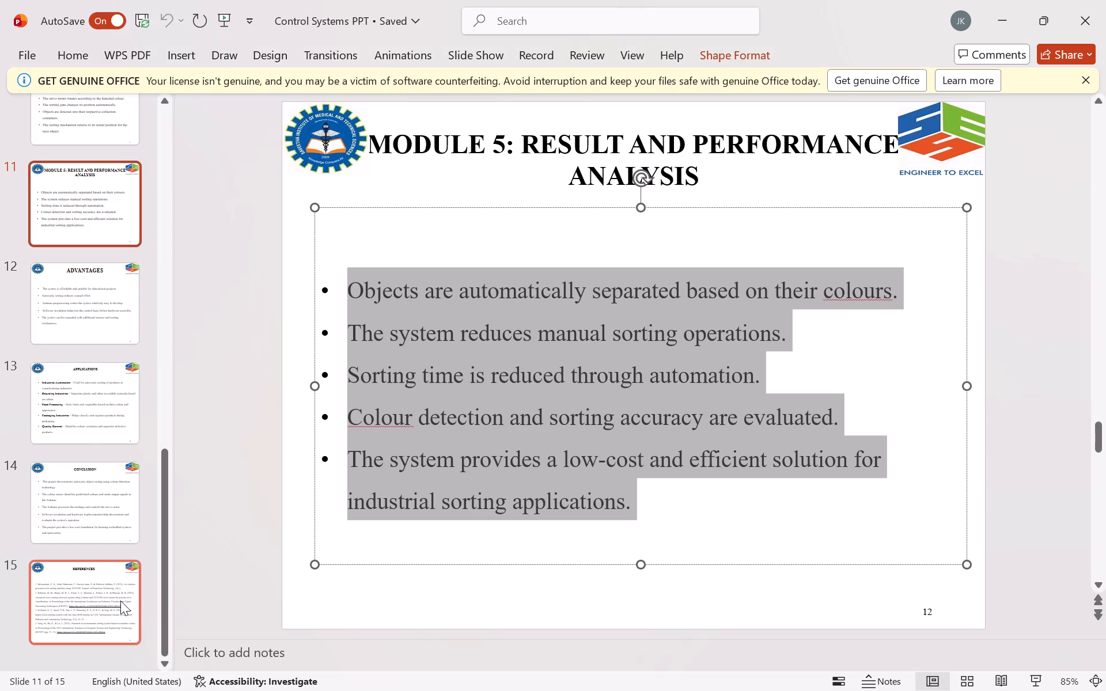
pyautogui.click(93, 428)
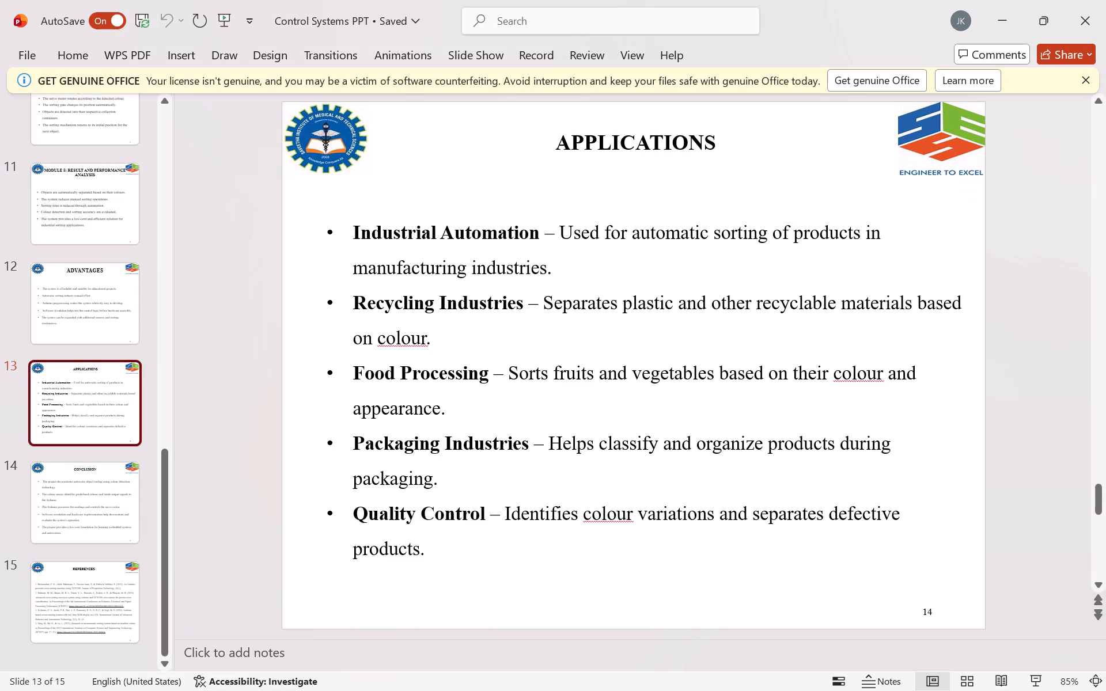
pyautogui.click(540, 393)
pyautogui.hotkey('ctrl', 'a')
pyautogui.hotkey('ctrl', 'c')
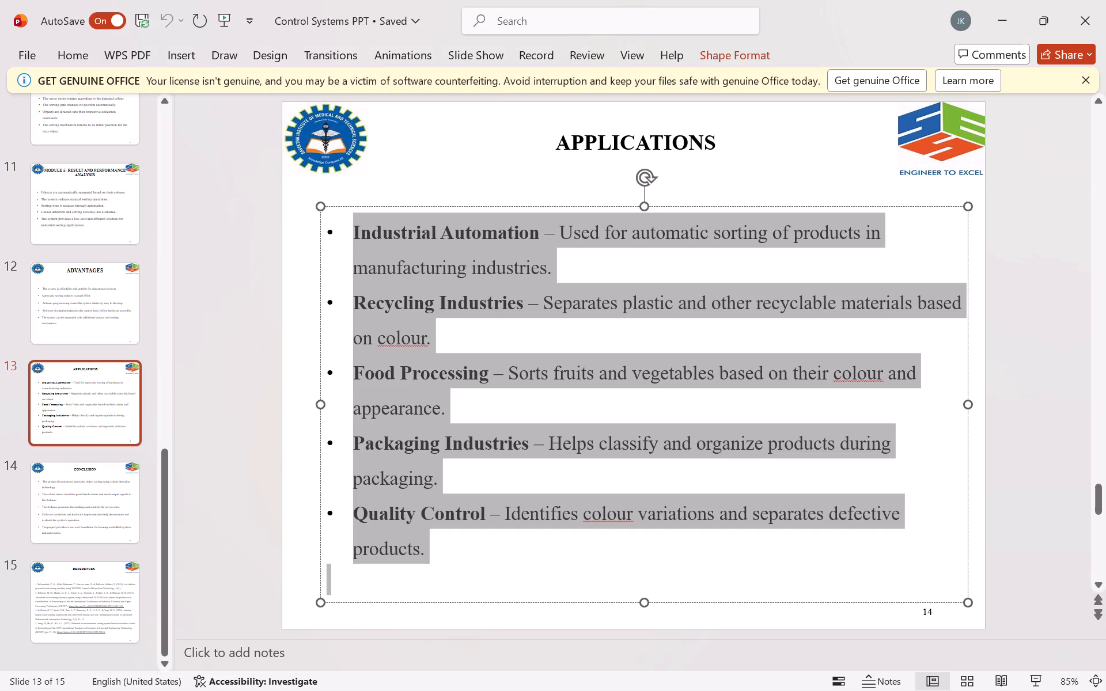
pyautogui.hotkey('alt', 'Tab')
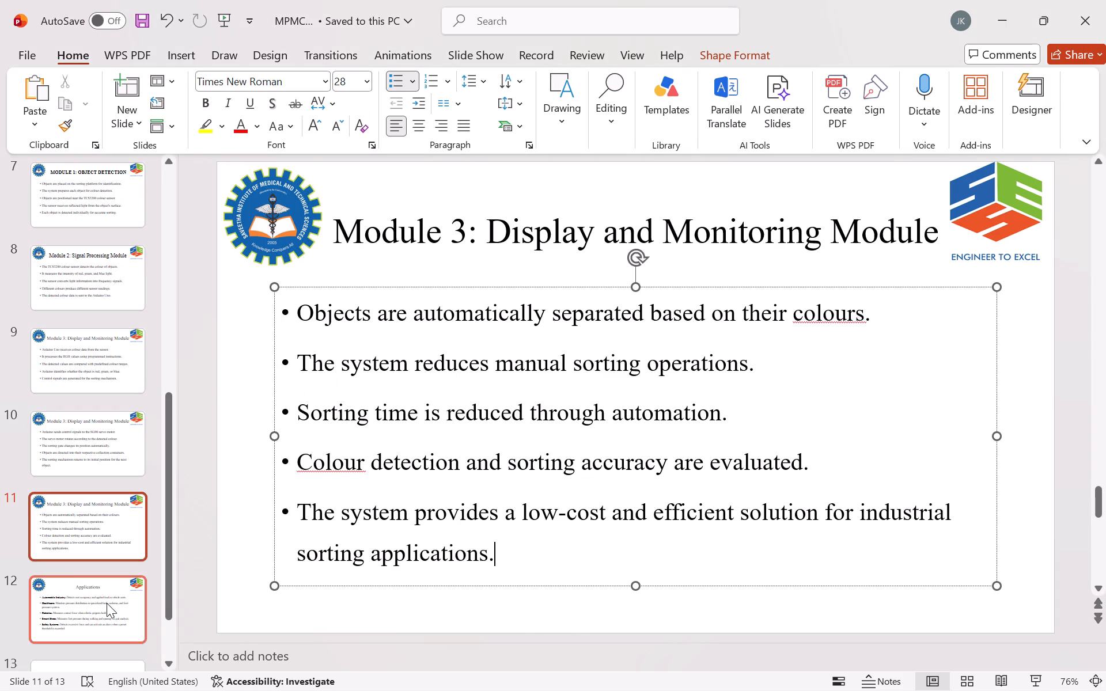
pyautogui.click(105, 606)
pyautogui.click(481, 482)
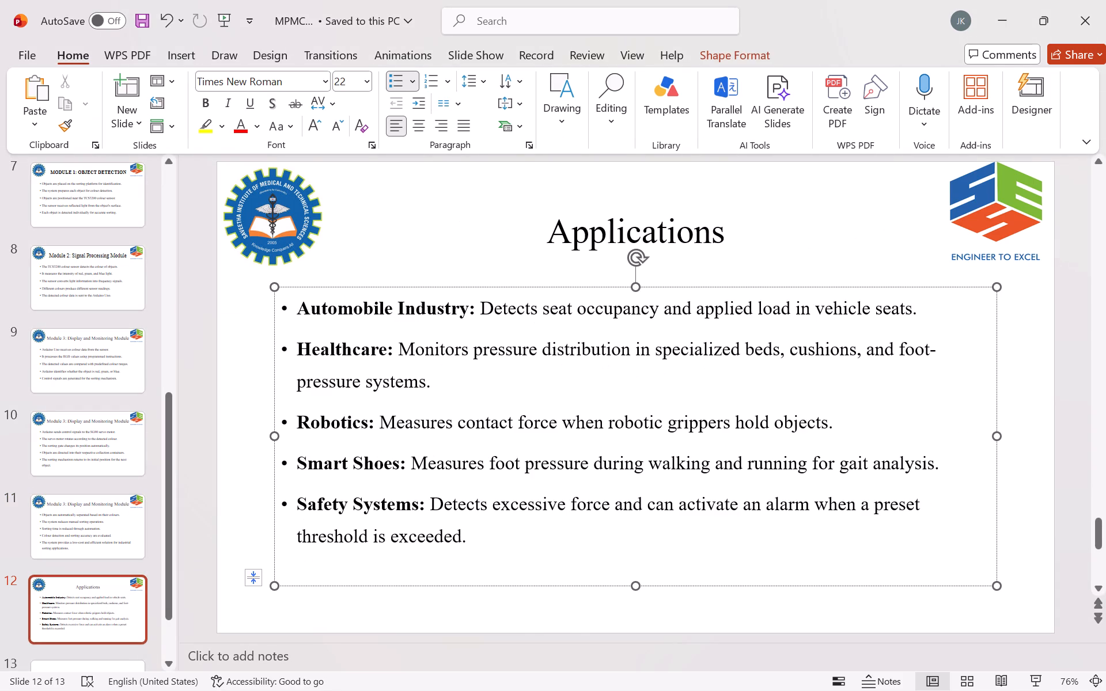
pyautogui.hotkey('ctrl', 'a')
pyautogui.hotkey('ctrl', 'v')
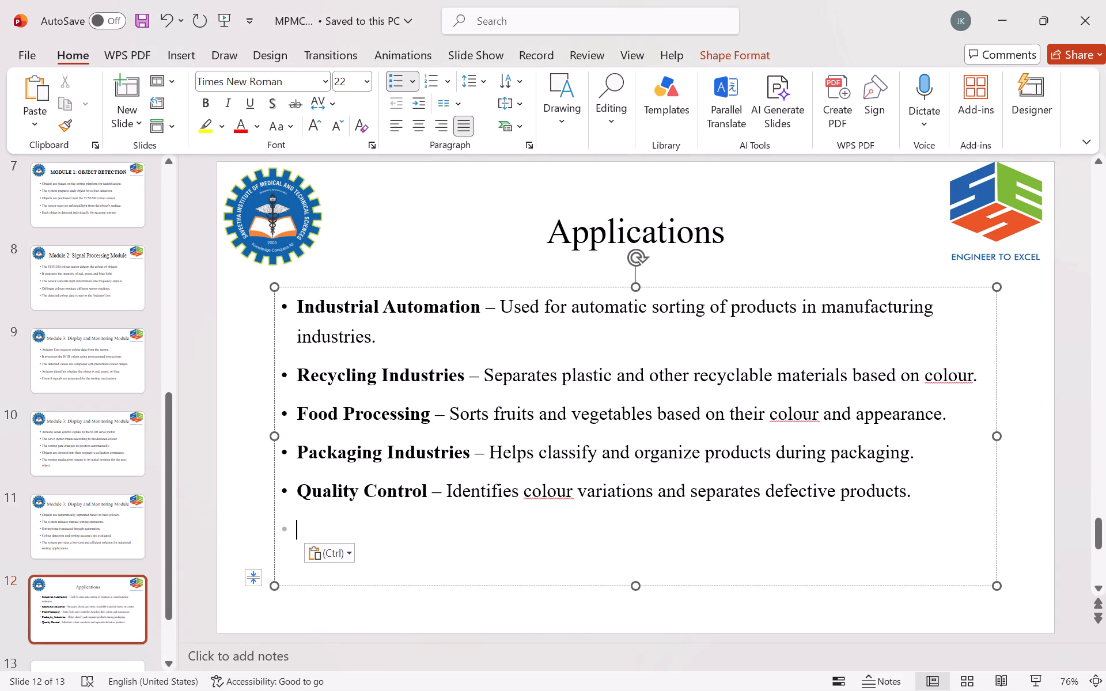
pyautogui.press('BackSpace')
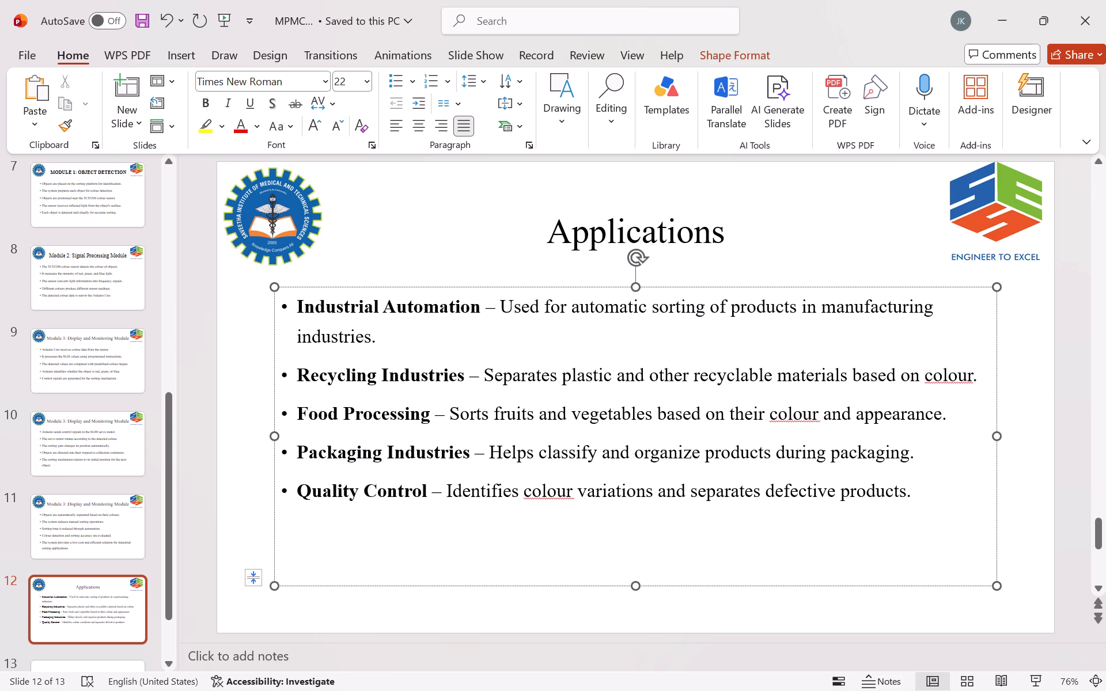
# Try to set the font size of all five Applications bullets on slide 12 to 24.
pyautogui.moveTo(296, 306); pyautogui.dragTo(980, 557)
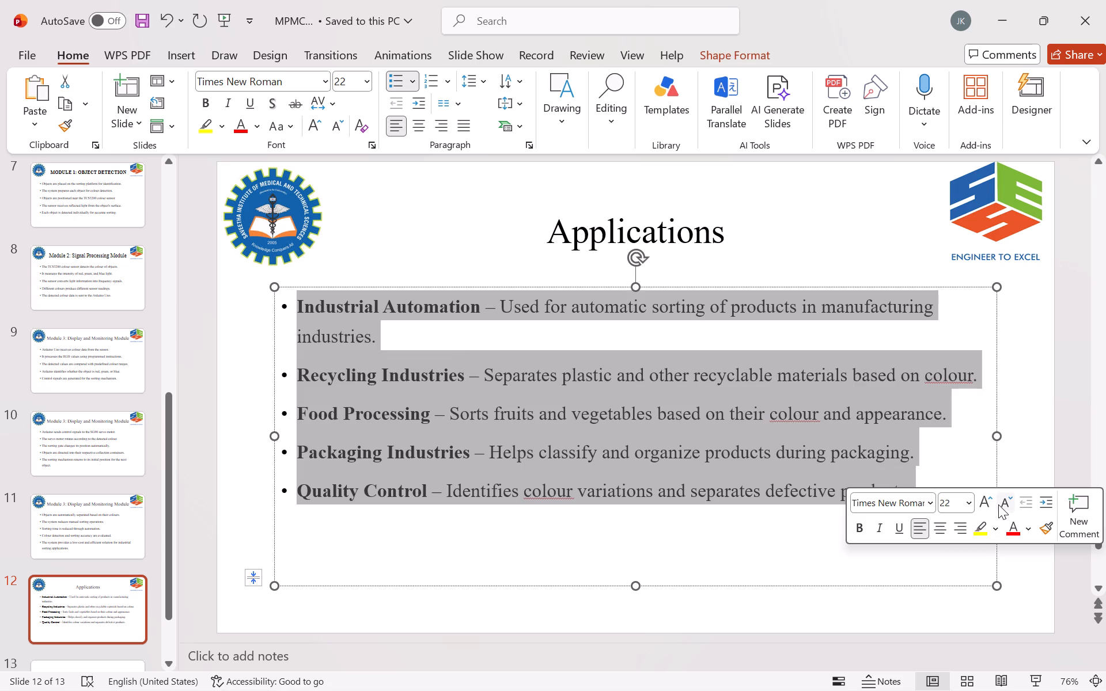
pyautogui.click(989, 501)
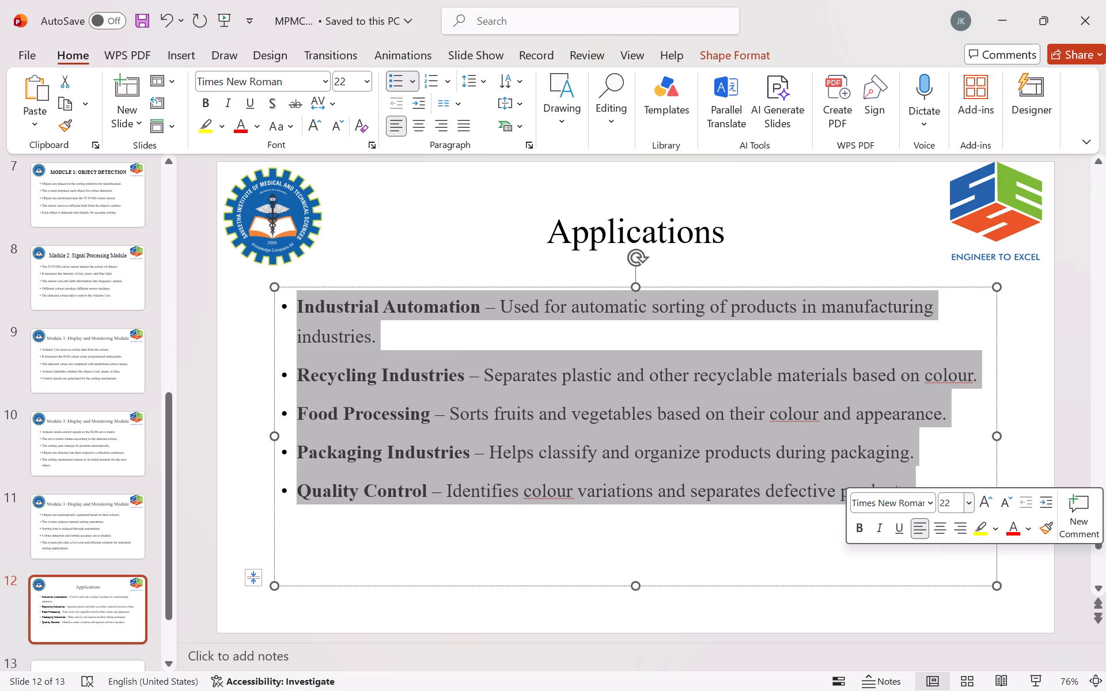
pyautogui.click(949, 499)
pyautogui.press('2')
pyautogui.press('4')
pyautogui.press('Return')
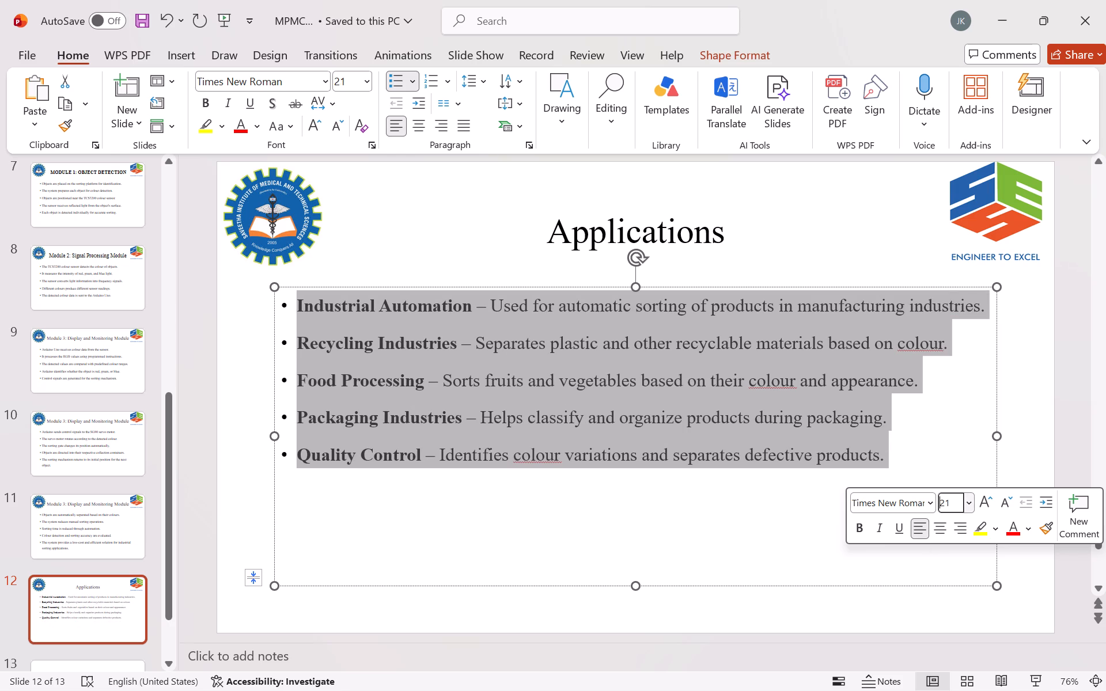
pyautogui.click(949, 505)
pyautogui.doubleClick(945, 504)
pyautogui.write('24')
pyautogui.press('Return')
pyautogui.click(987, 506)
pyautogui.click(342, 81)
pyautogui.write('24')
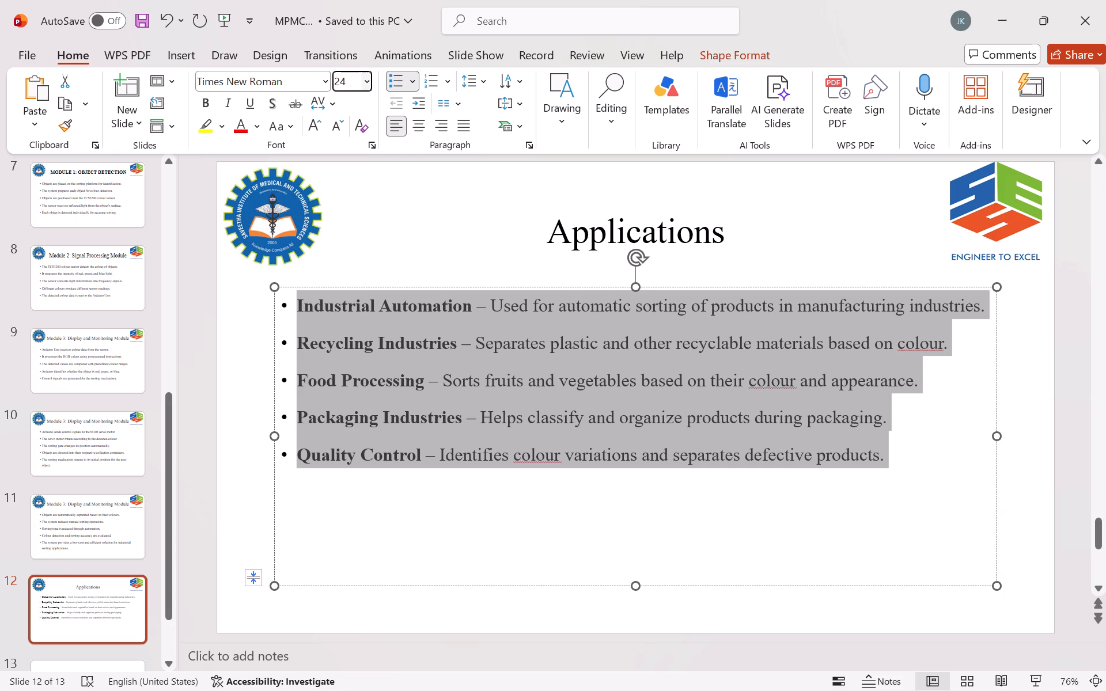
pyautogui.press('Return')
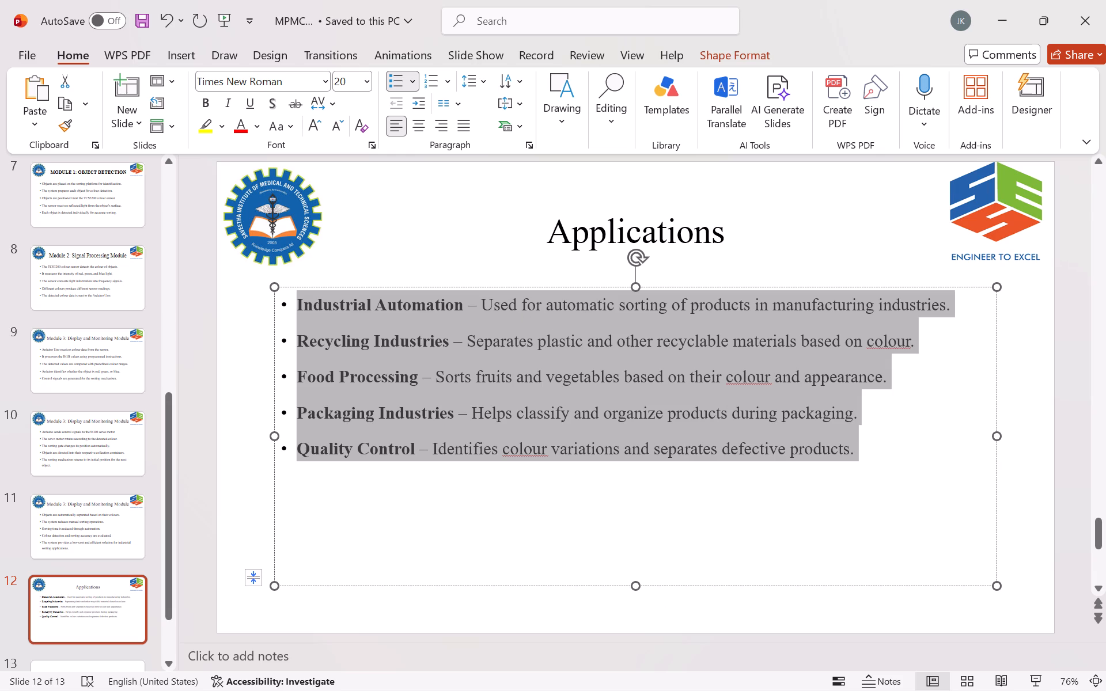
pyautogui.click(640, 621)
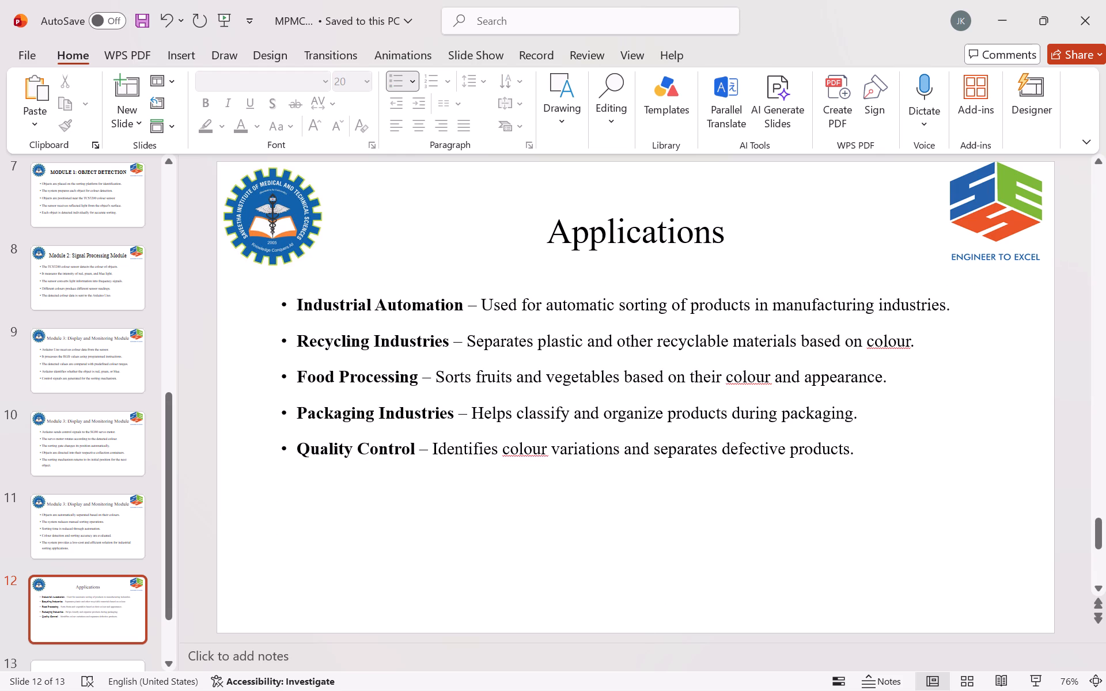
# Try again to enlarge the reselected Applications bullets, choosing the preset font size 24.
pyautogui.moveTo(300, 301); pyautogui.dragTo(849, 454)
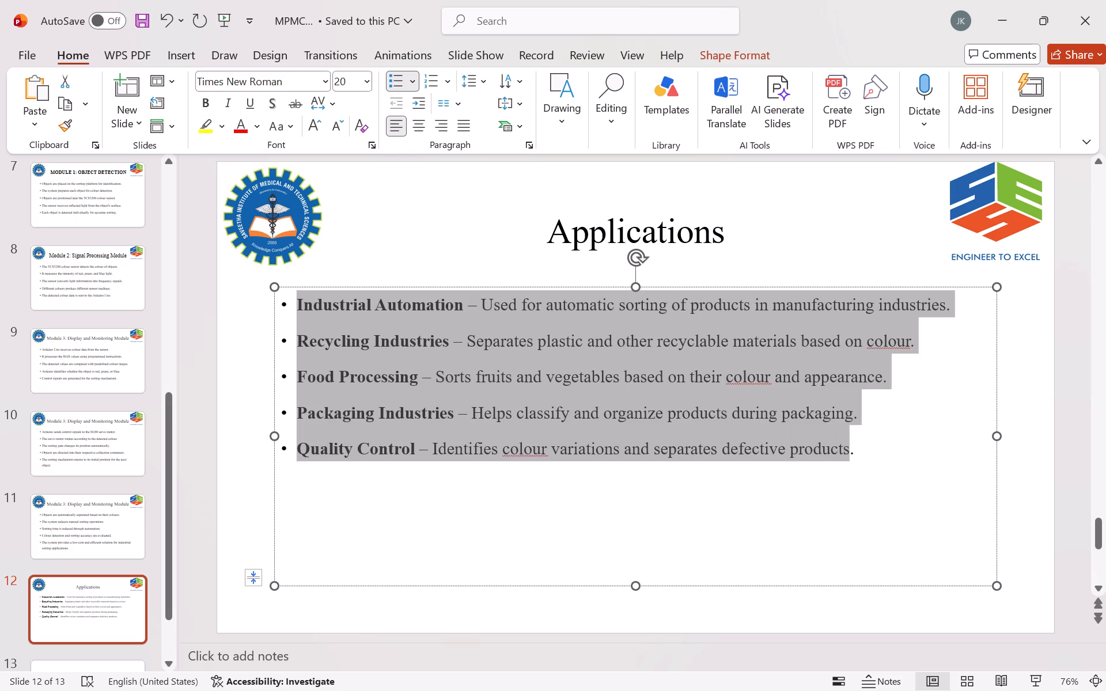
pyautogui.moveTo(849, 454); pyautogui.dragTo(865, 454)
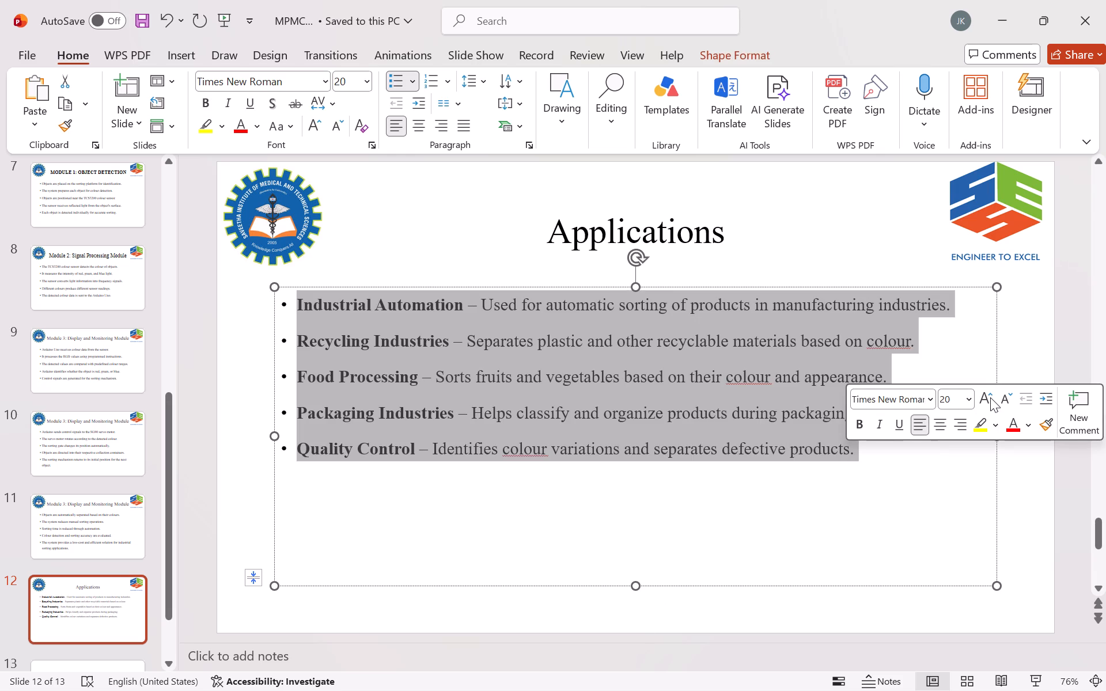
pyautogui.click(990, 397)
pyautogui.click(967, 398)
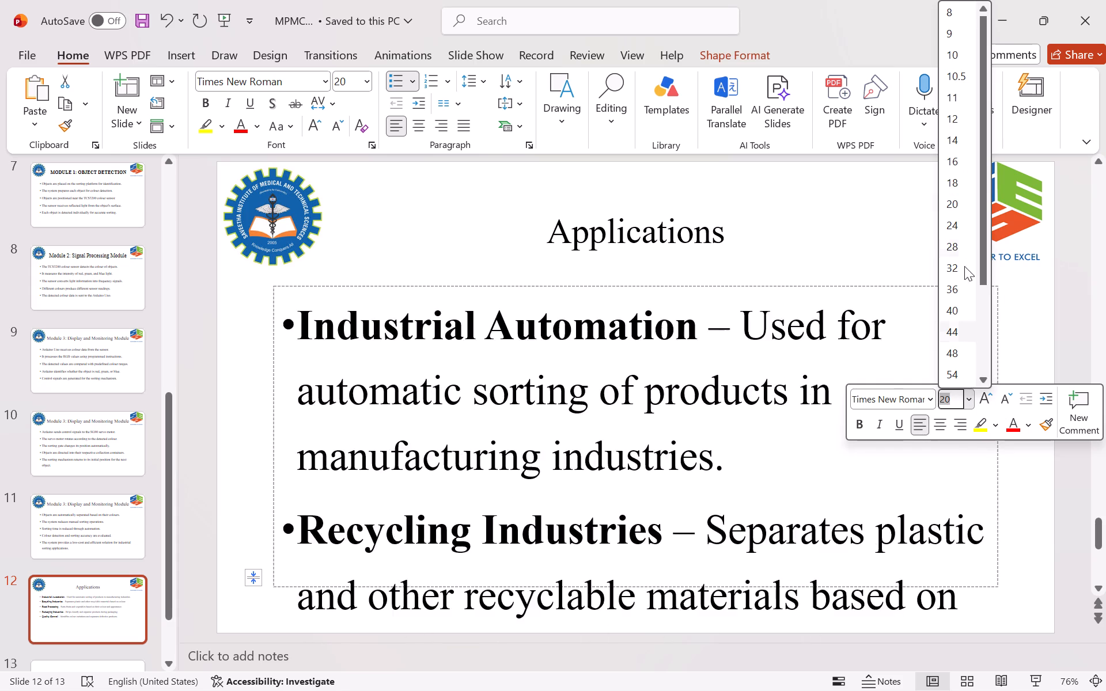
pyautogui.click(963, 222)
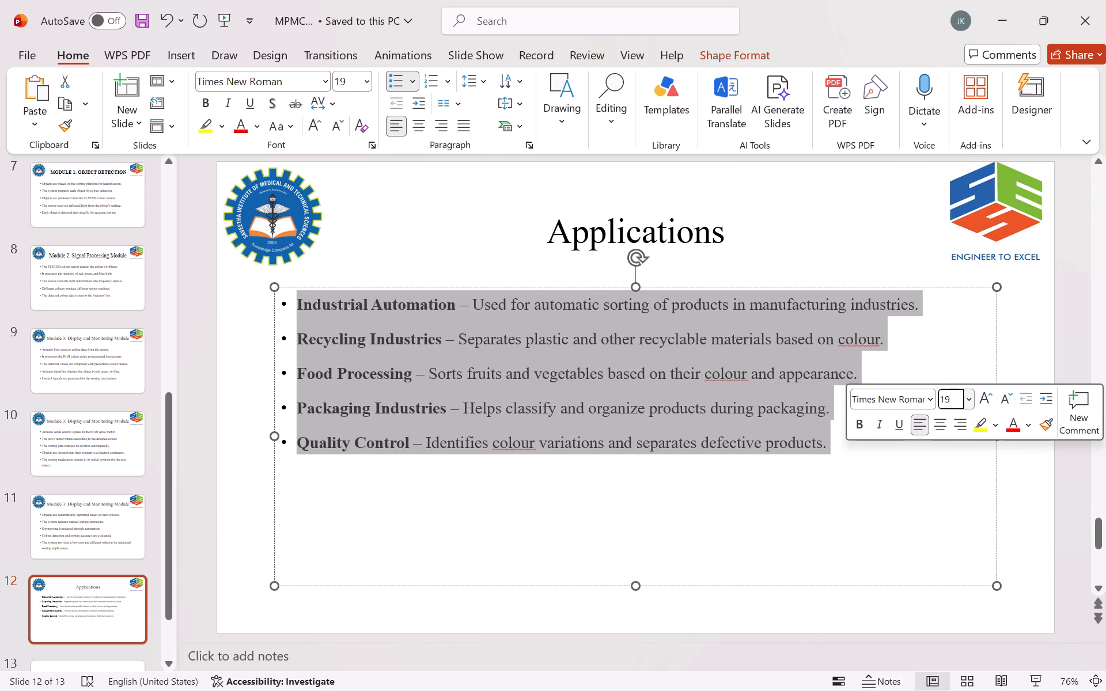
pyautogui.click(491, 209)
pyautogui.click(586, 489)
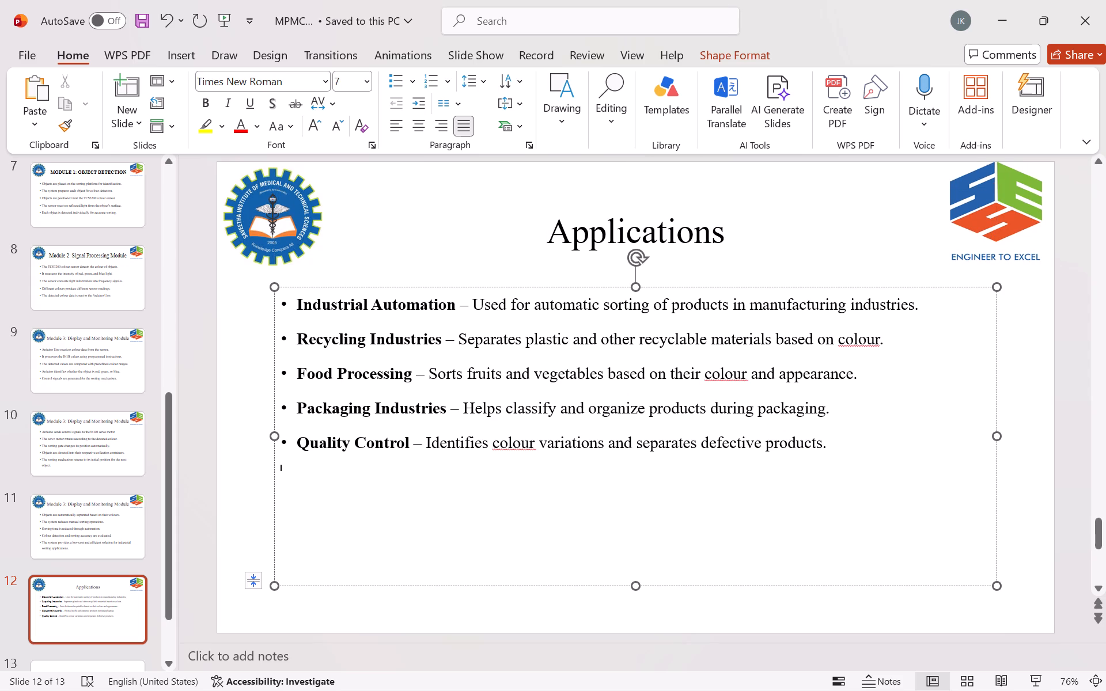
# Set the font size of all five Applications bullets on slide 12 to 24.
pyautogui.moveTo(296, 292); pyautogui.dragTo(897, 451)
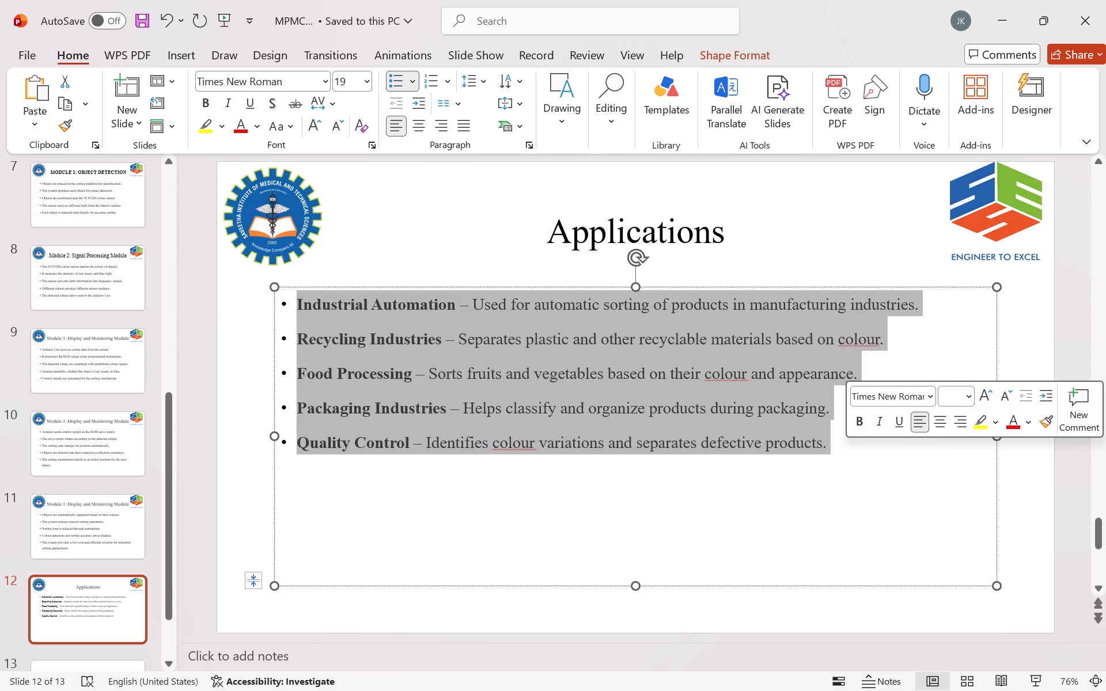
pyautogui.click(945, 396)
pyautogui.write('24')
pyautogui.press('Return')
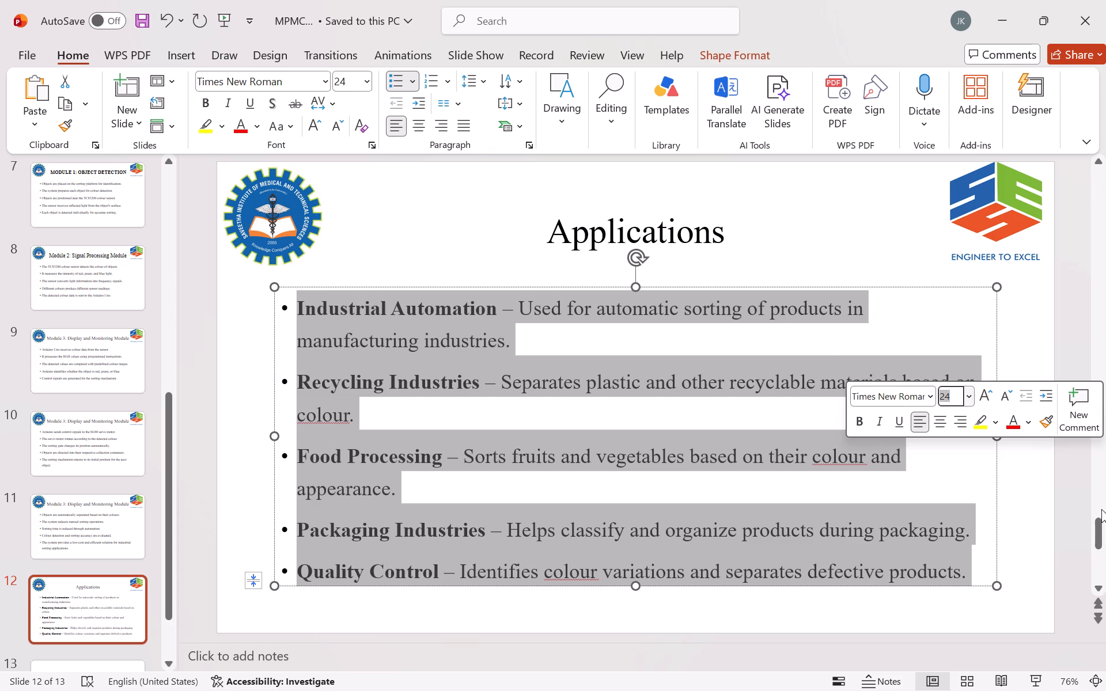
pyautogui.click(1033, 498)
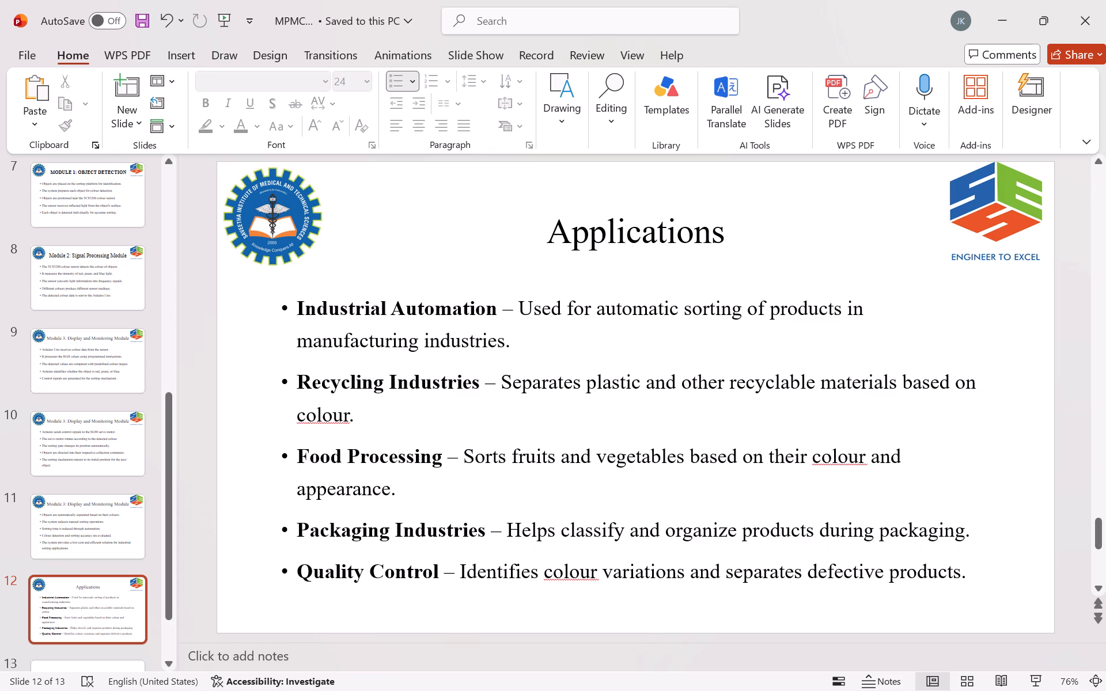
# Widen the Applications body text box slightly by extending its right edge.
pyautogui.click(934, 467)
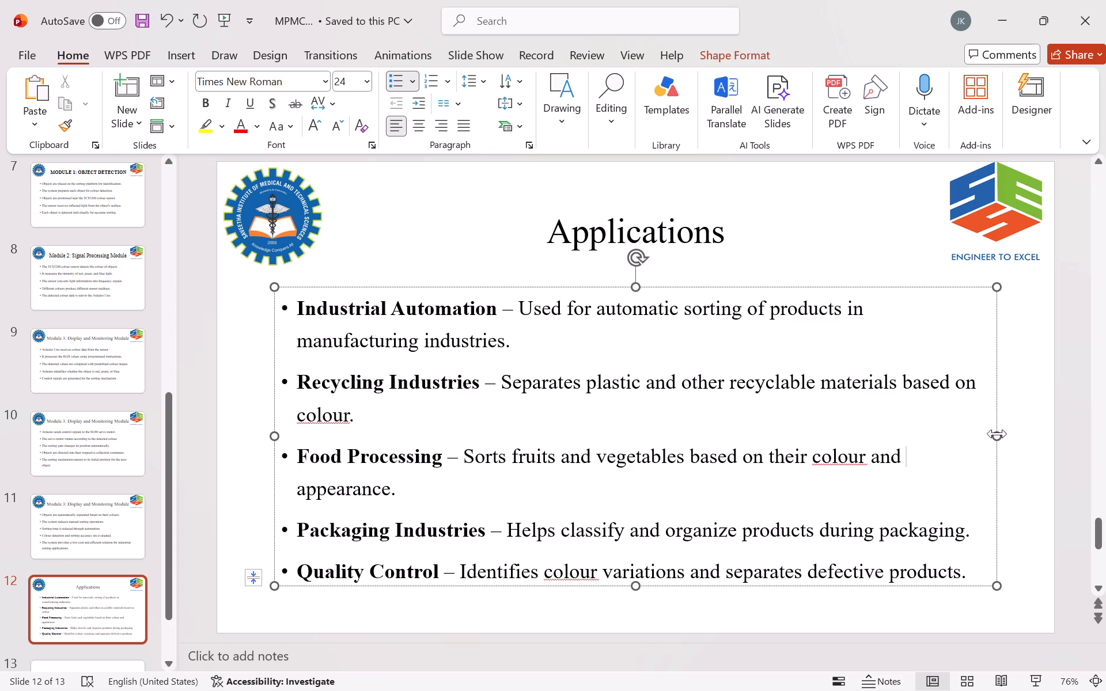
pyautogui.moveTo(997, 434); pyautogui.dragTo(1007, 433)
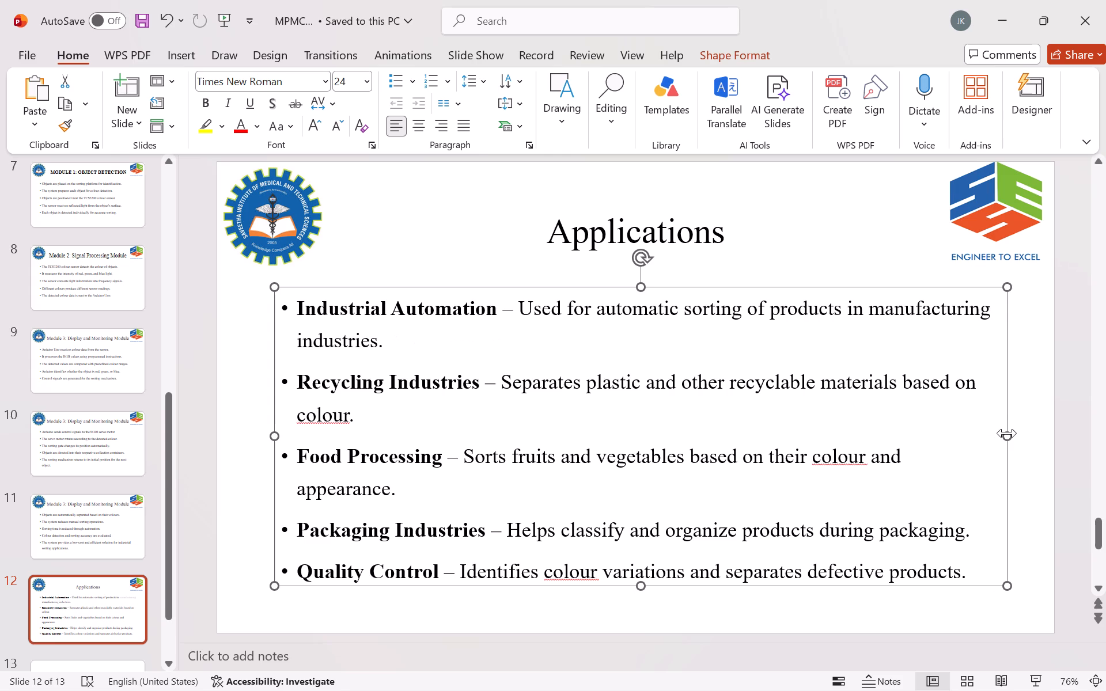
pyautogui.click(1033, 461)
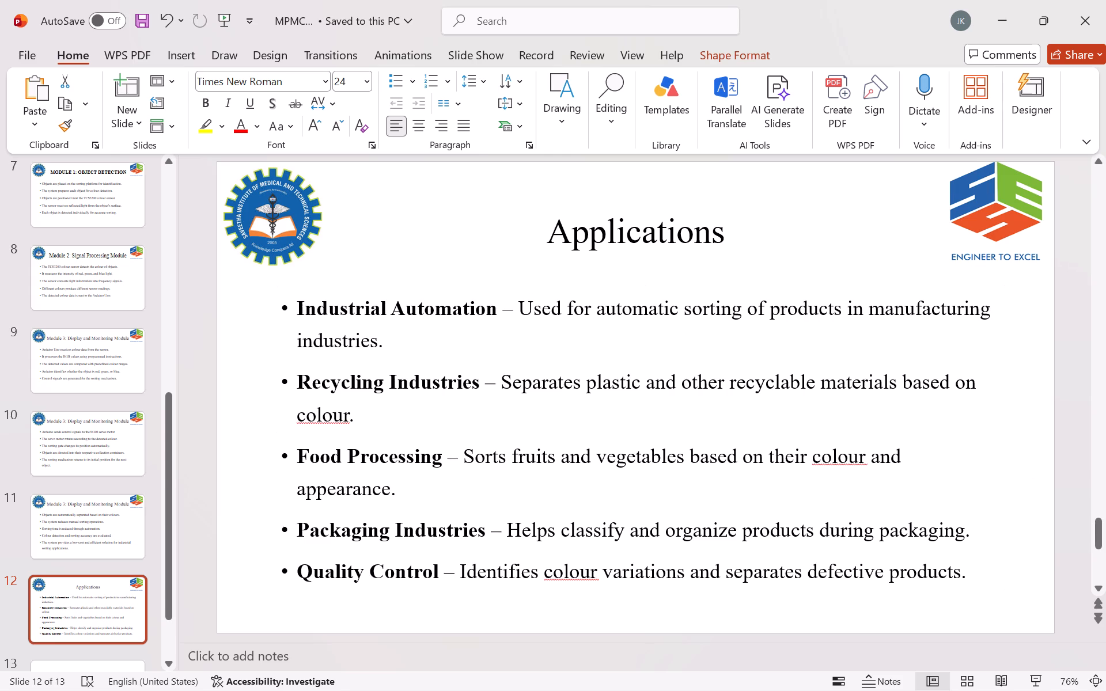
# Compare the closing slides of the MPMC deck with the final slides of the Control Systems PPT, including Applications and Conclusion.
pyautogui.scroll(-1, 112, 574)
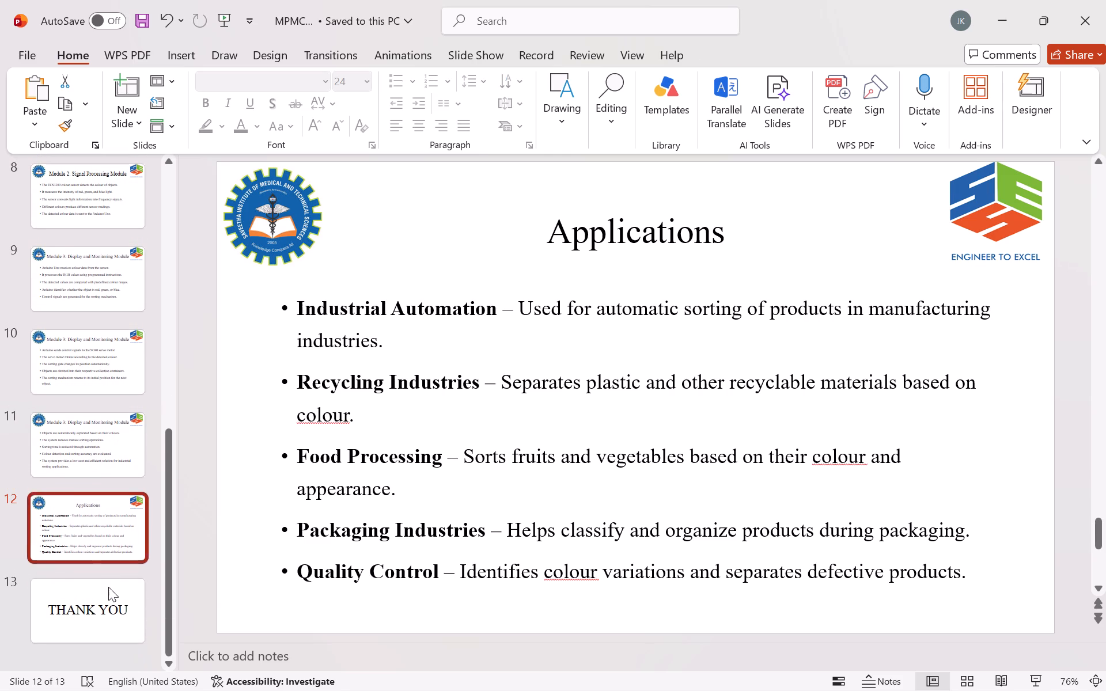
pyautogui.click(113, 545)
pyautogui.click(101, 583)
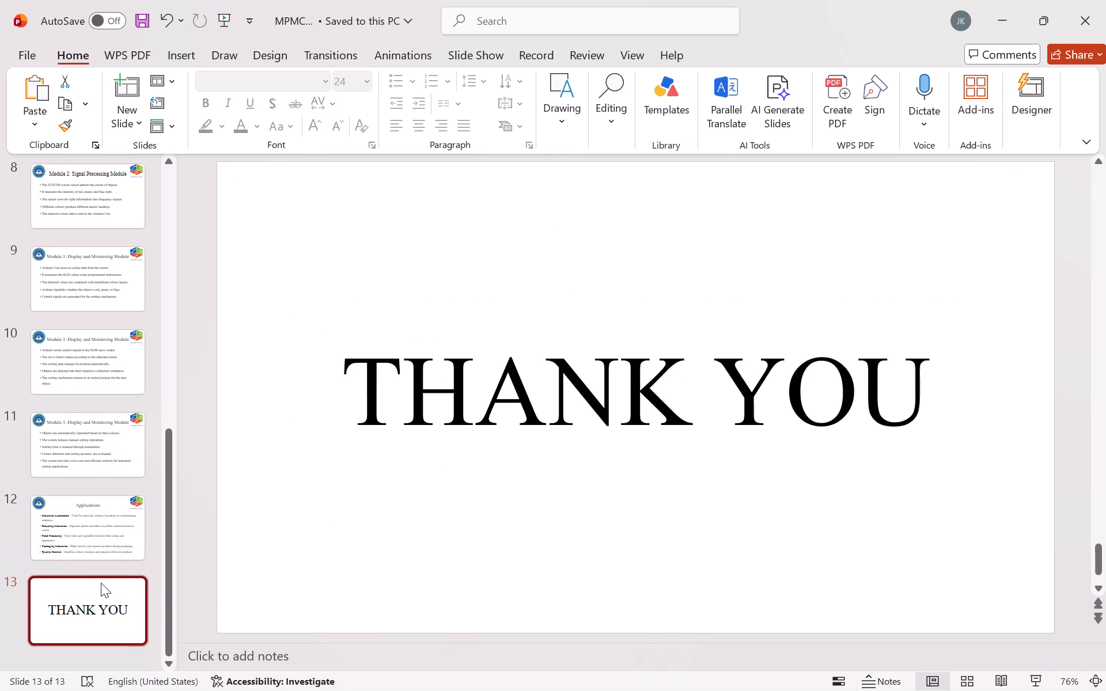
pyautogui.click(109, 537)
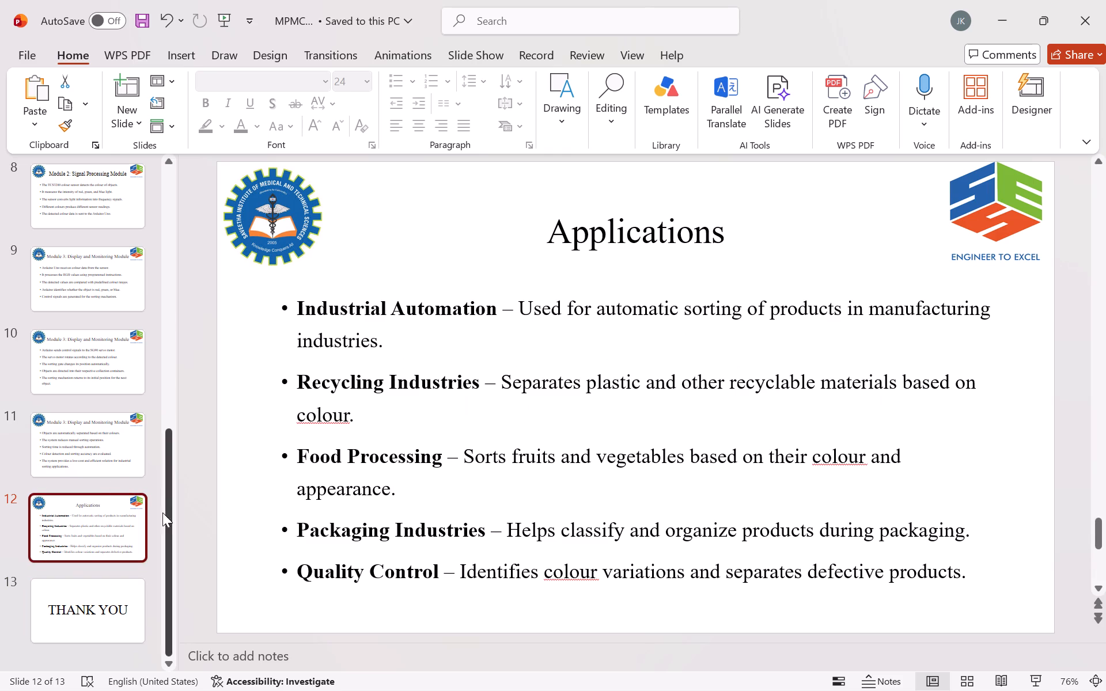
pyautogui.hotkey('alt', 'Tab')
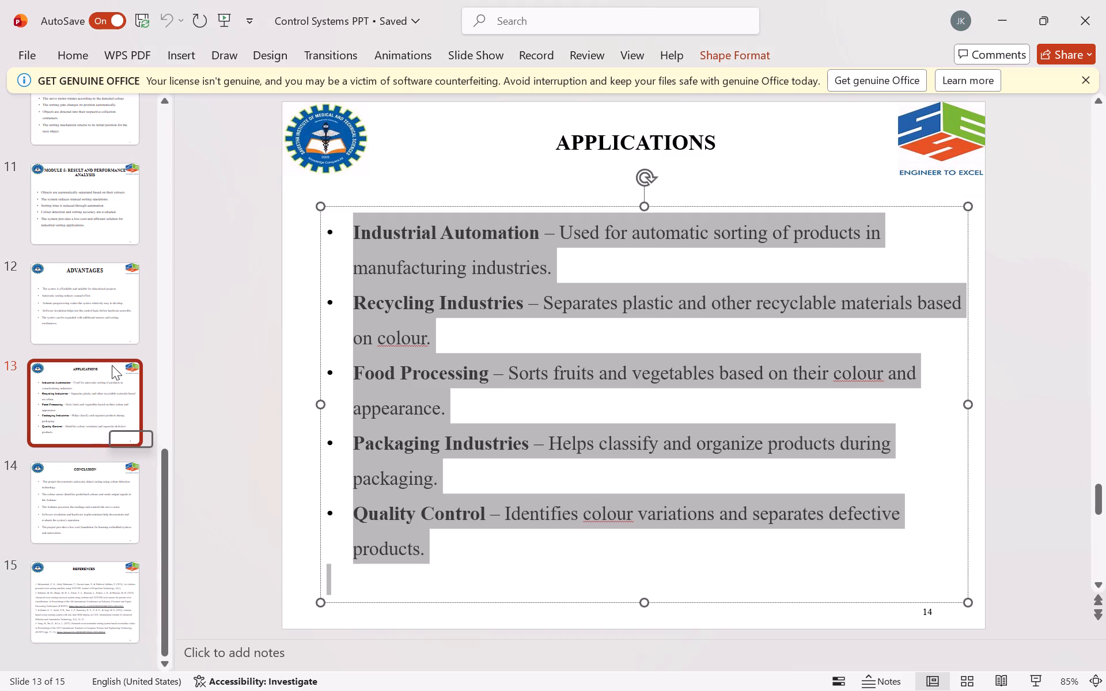
pyautogui.click(111, 331)
pyautogui.click(113, 492)
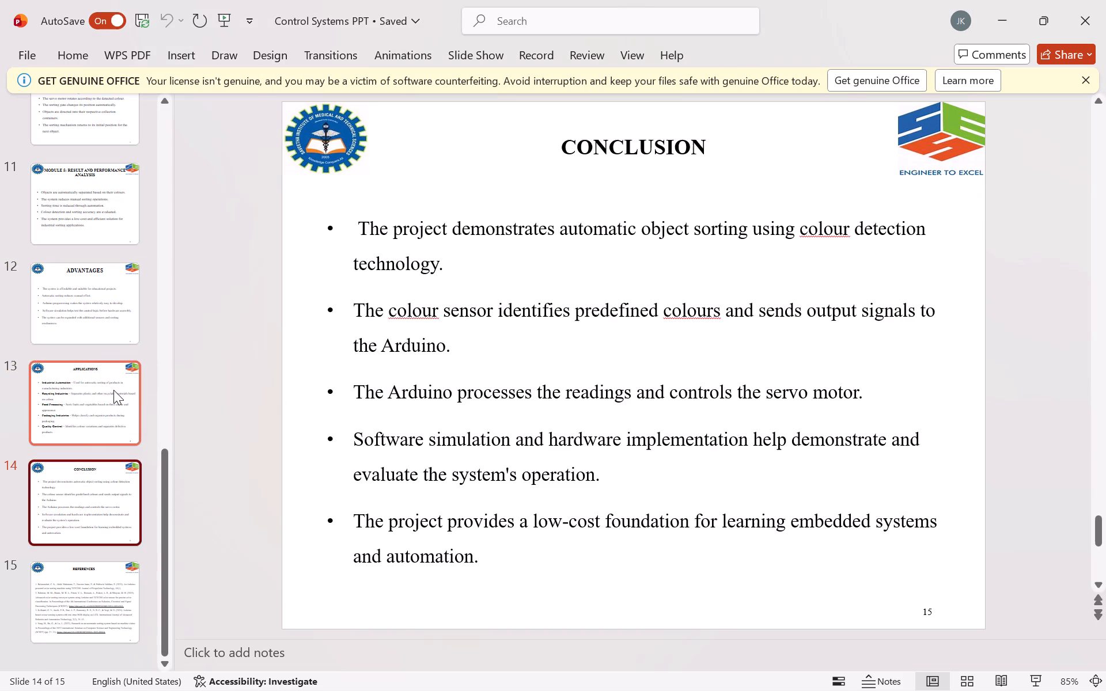
# Return to the MPMC presentation and duplicate the Applications slide three times, placing the copies before the THANK YOU slide.
pyautogui.hotkey('alt', 'Tab')
pyautogui.click(62, 516)
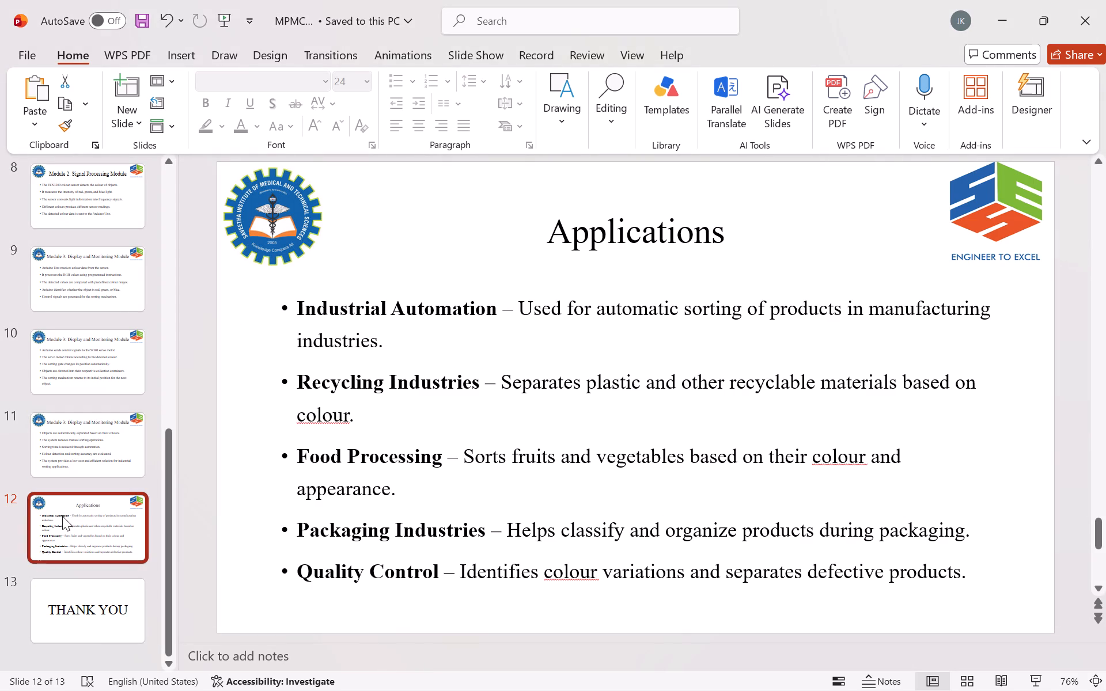
pyautogui.click(134, 123)
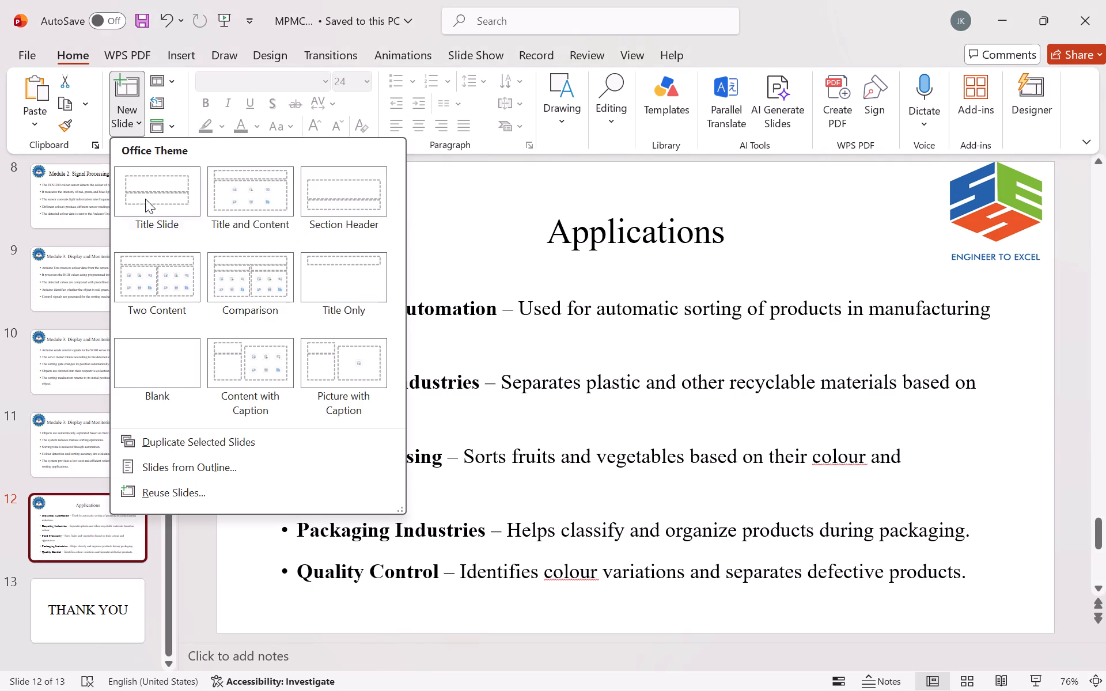
pyautogui.click(165, 445)
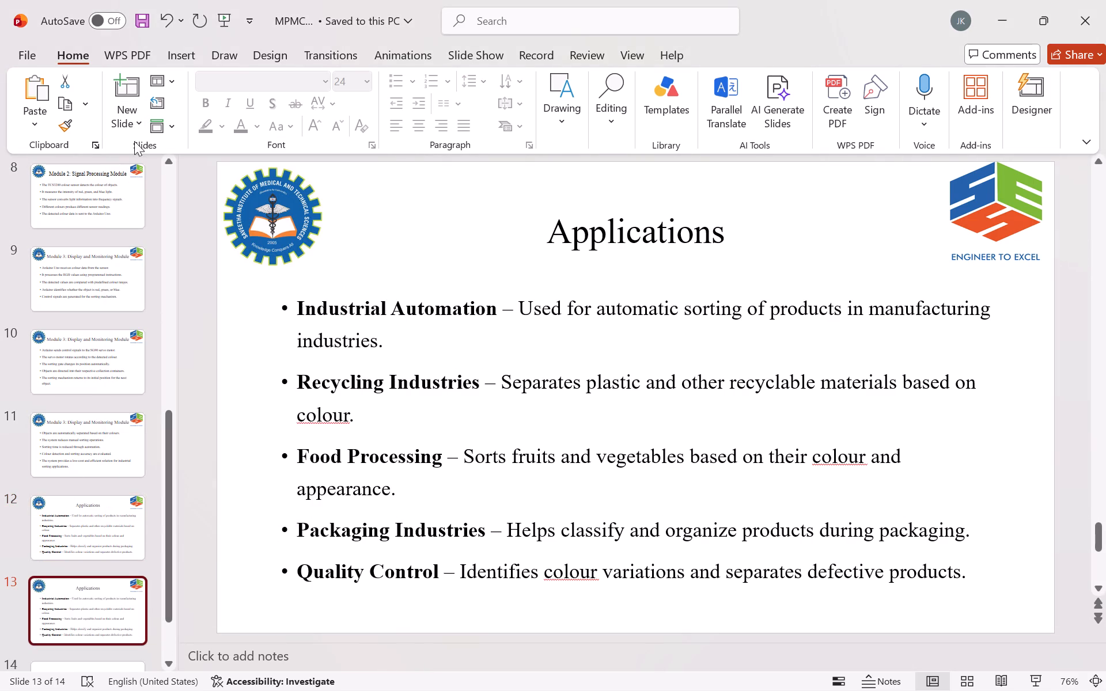
pyautogui.click(141, 127)
pyautogui.click(211, 436)
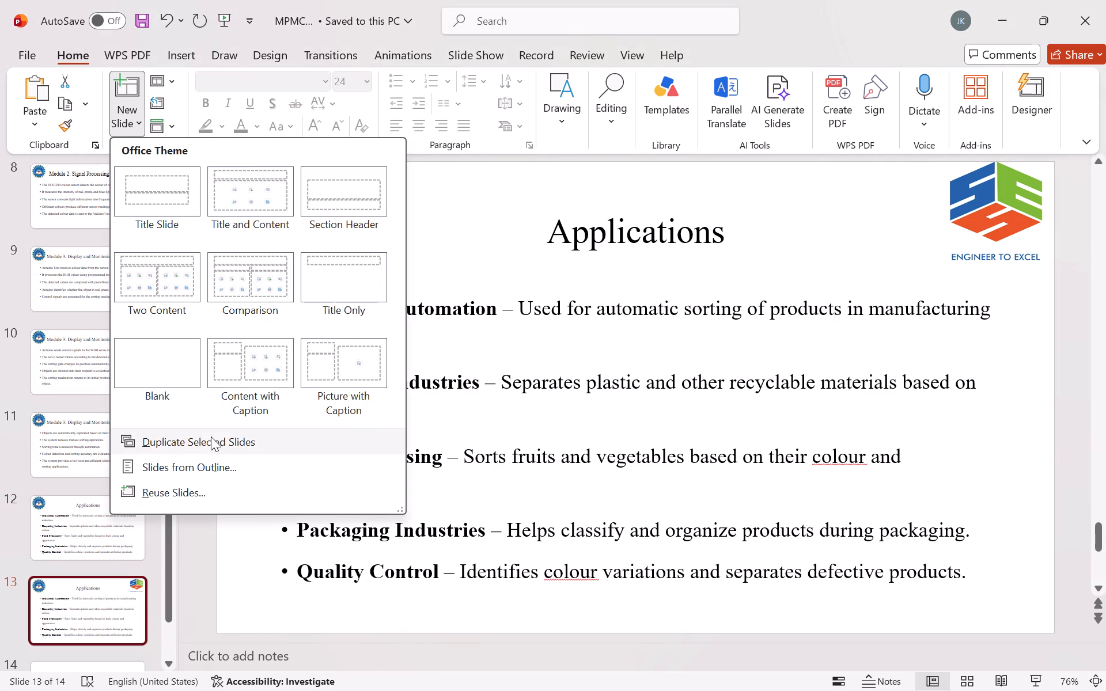
pyautogui.click(139, 125)
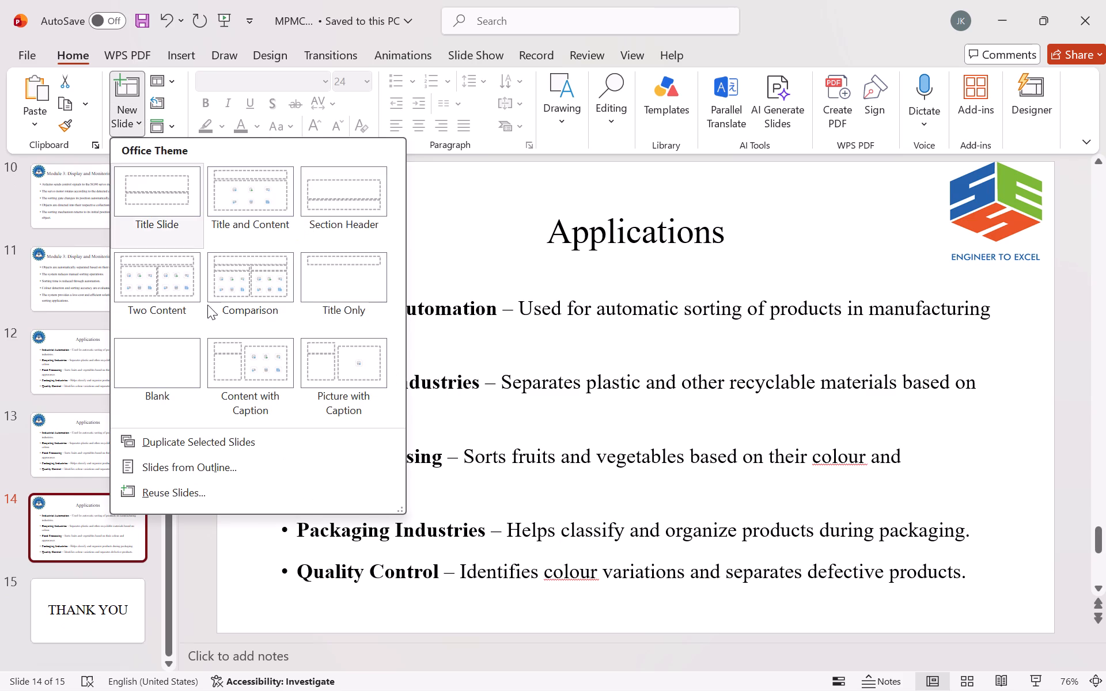
pyautogui.click(210, 437)
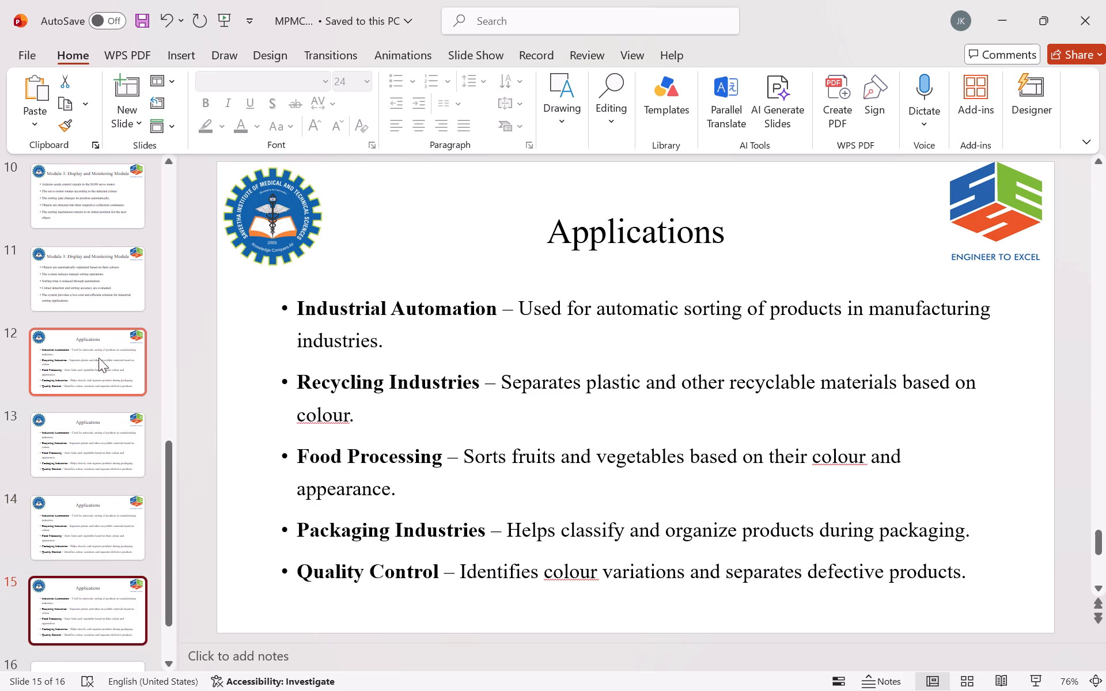
# Replace the body text of slide 12 in the MPMC deck with the five Advantages bullets copied from the Control Systems PPT.
pyautogui.click(98, 367)
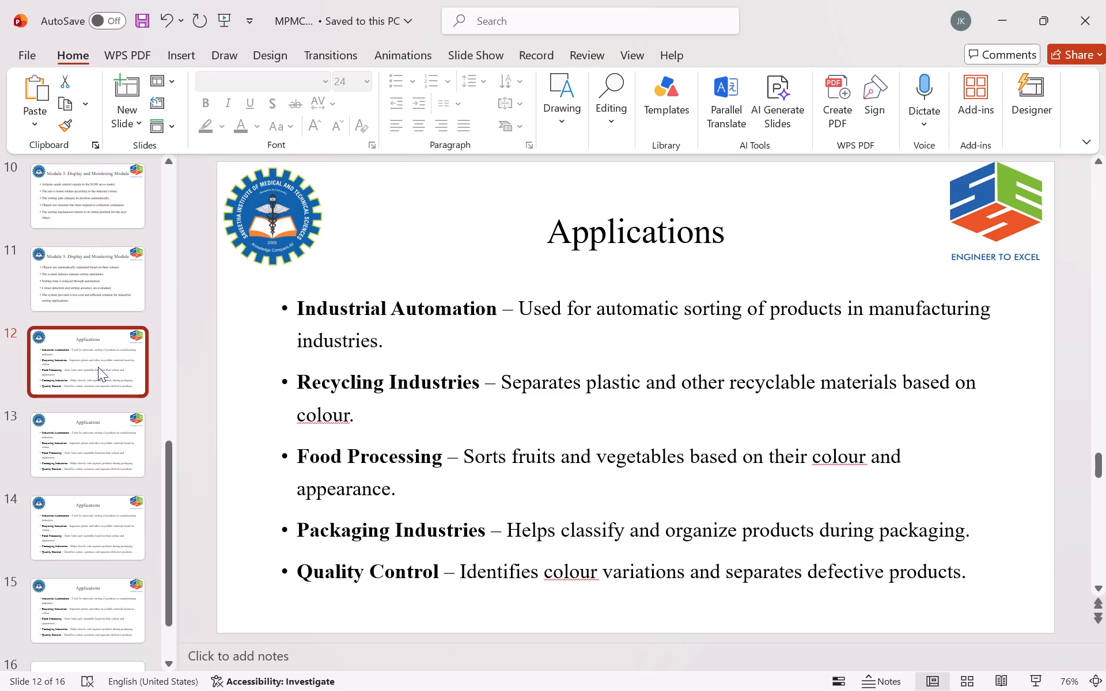
pyautogui.hotkey('alt', 'Tab')
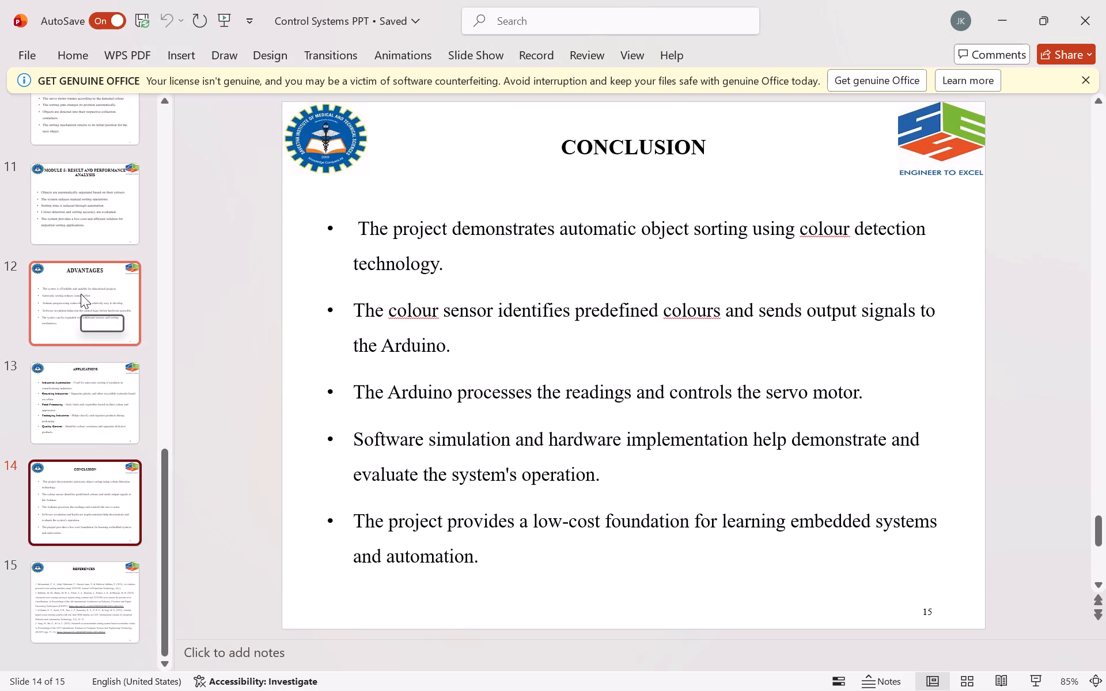
pyautogui.click(82, 294)
pyautogui.moveTo(353, 269); pyautogui.dragTo(385, 294)
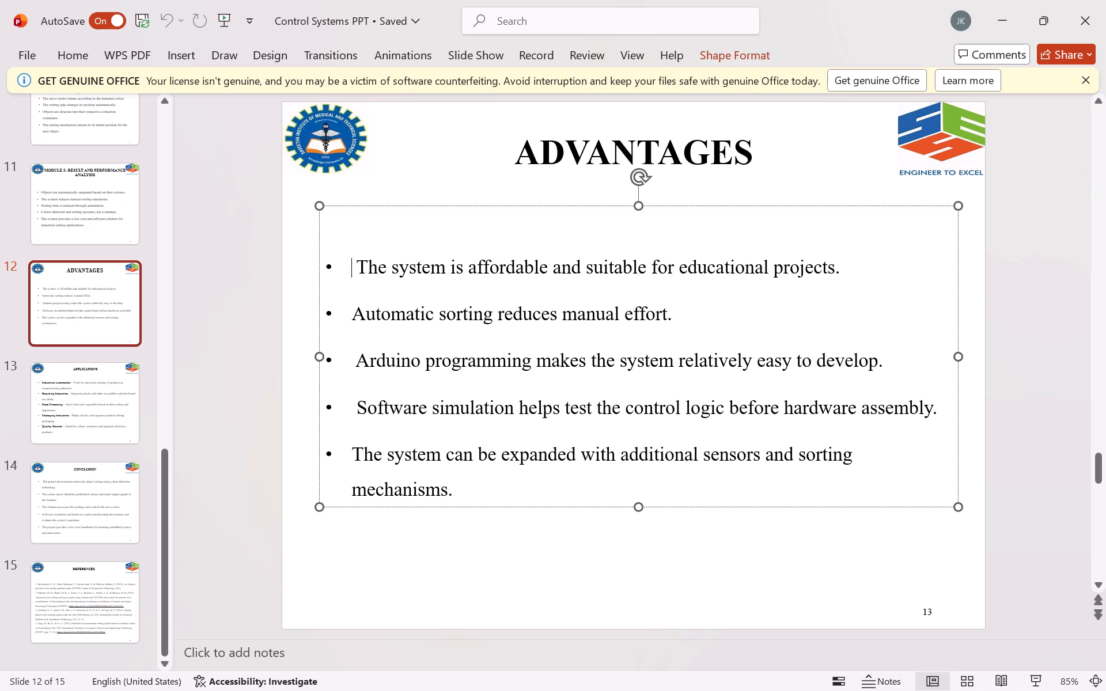
pyautogui.moveTo(385, 294); pyautogui.dragTo(495, 485)
pyautogui.hotkey('ctrl', 'c')
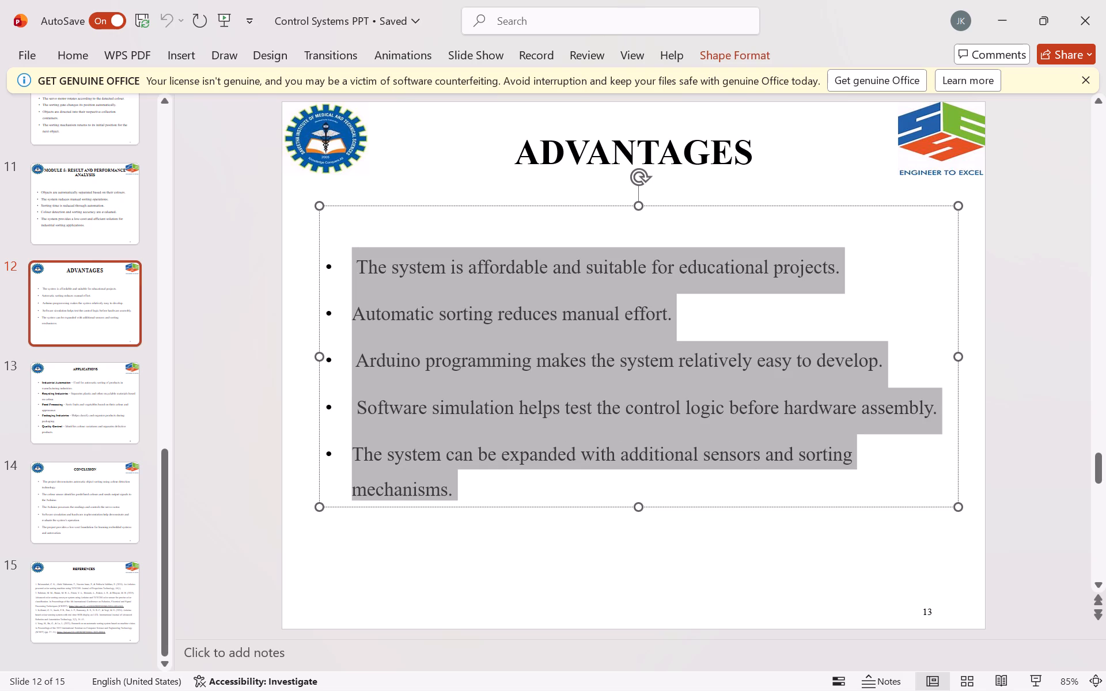
pyautogui.hotkey('alt', 'Tab')
pyautogui.click(297, 307)
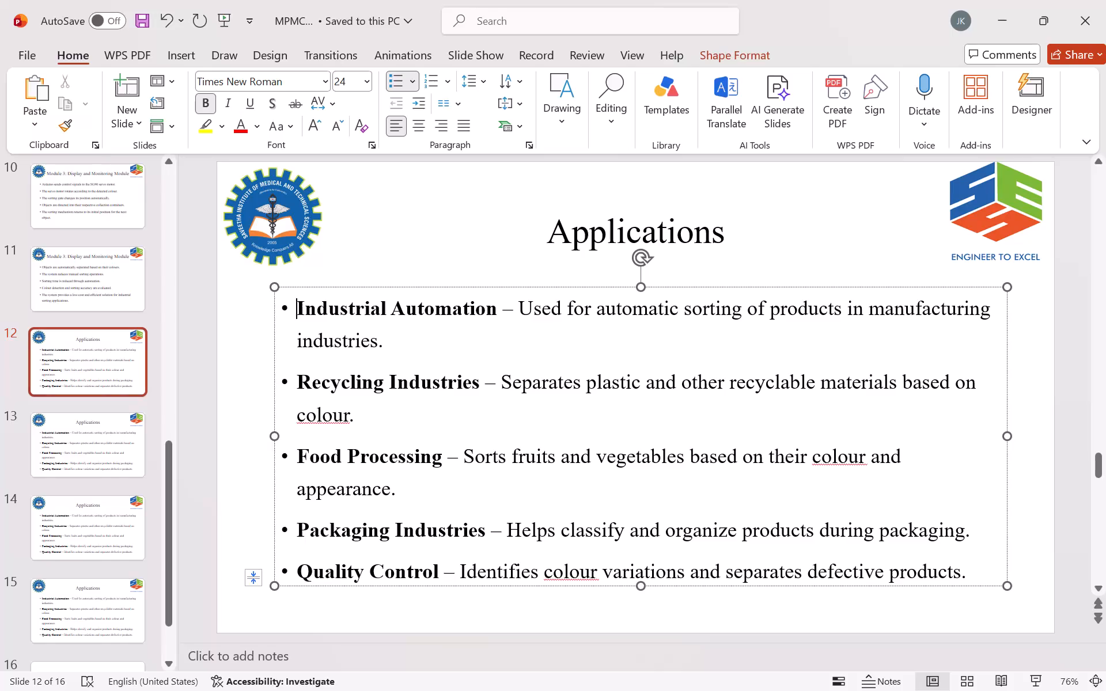
pyautogui.hotkey('ctrl', 'a')
pyautogui.hotkey('ctrl', 'v')
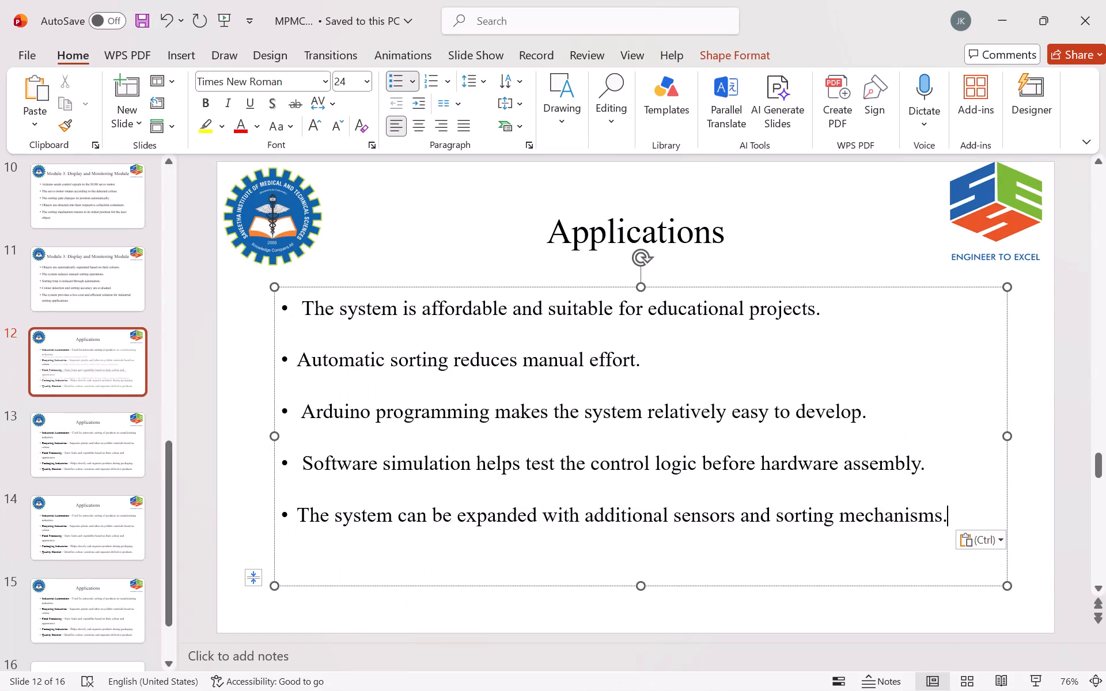
# Change the title of slide 12 to "Advantages".
pyautogui.click(559, 242)
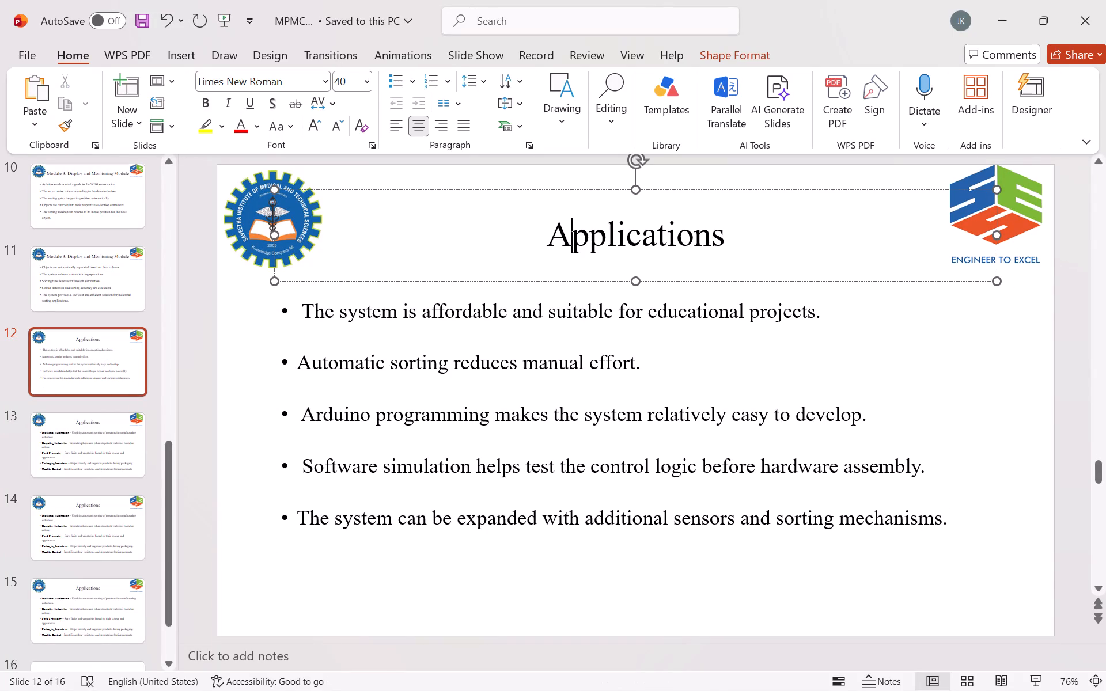
pyautogui.moveTo(547, 236); pyautogui.dragTo(745, 251)
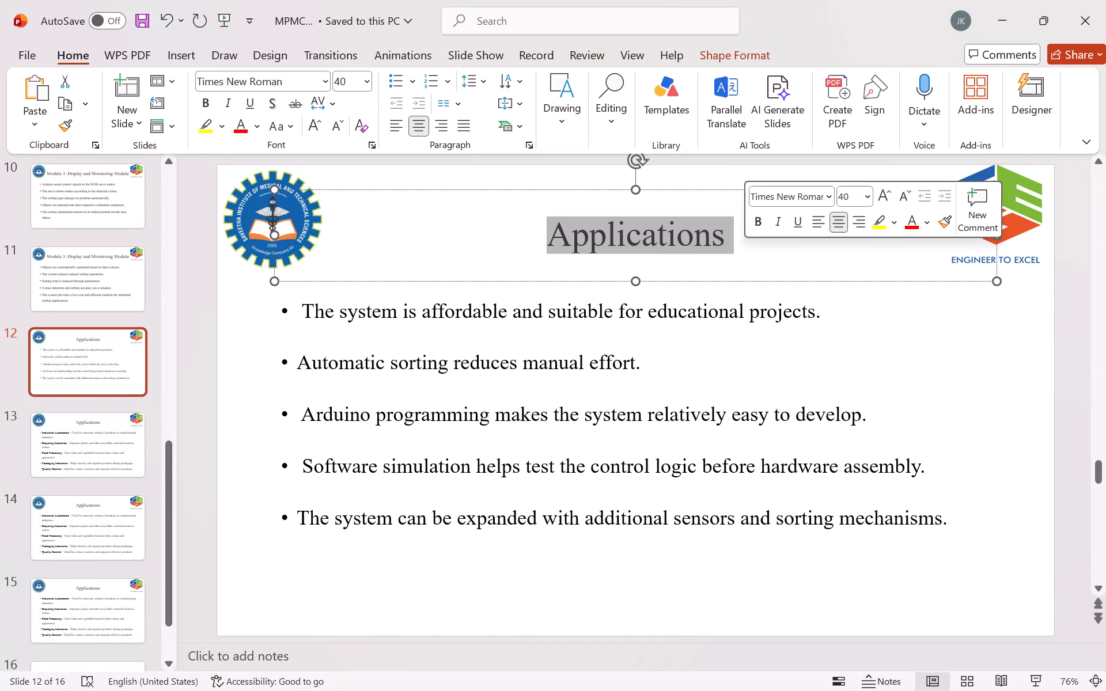
pyautogui.hotkey('shift', 'a')
pyautogui.write('dvantages')
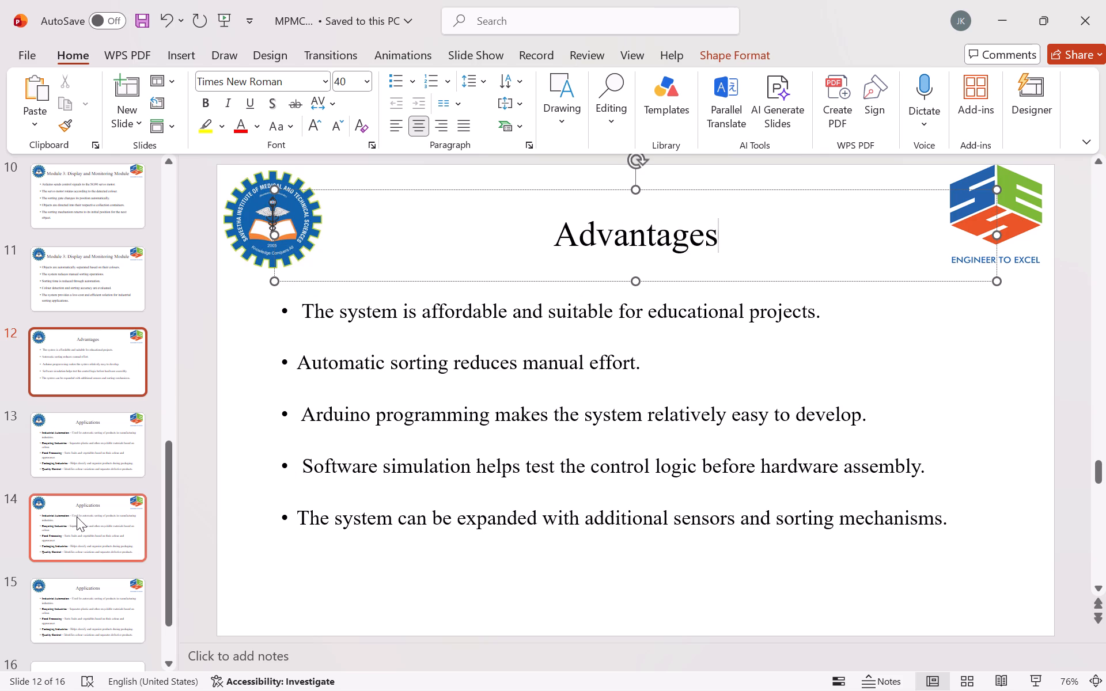
pyautogui.click(79, 517)
pyautogui.hotkey('alt', 'Tab')
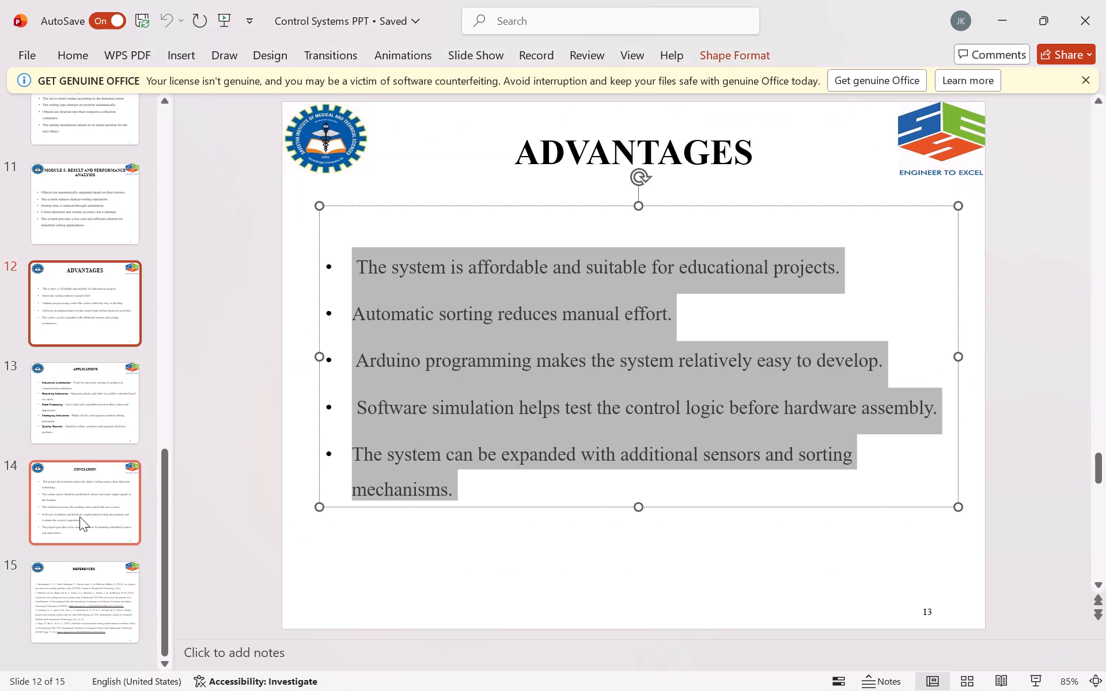
pyautogui.click(111, 515)
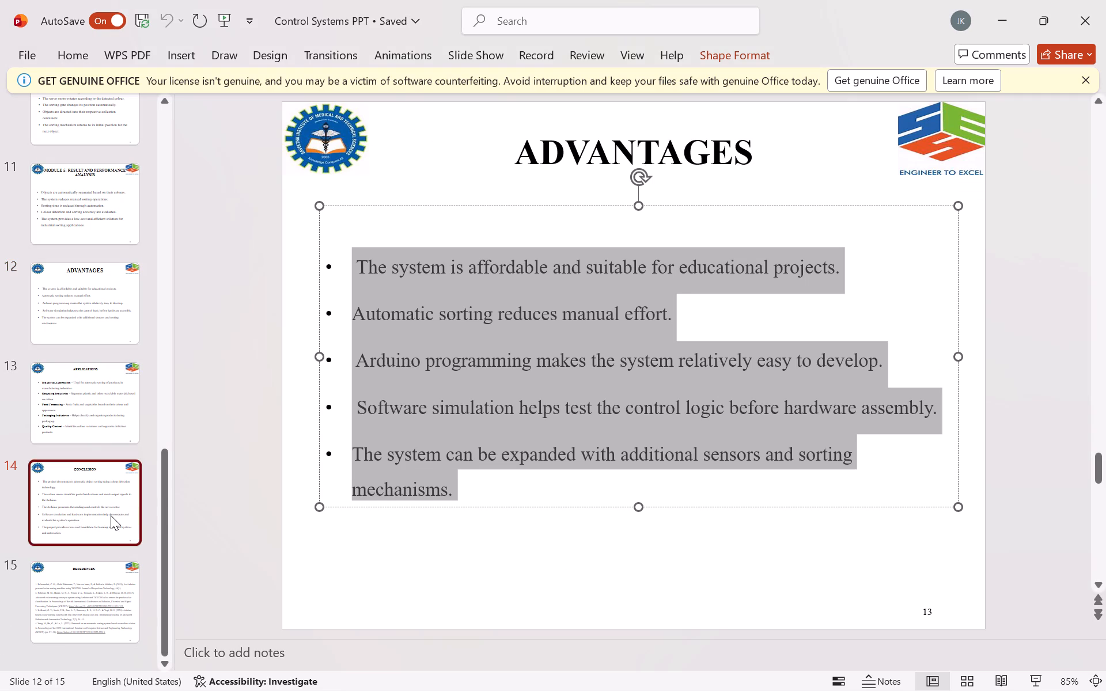
pyautogui.click(442, 461)
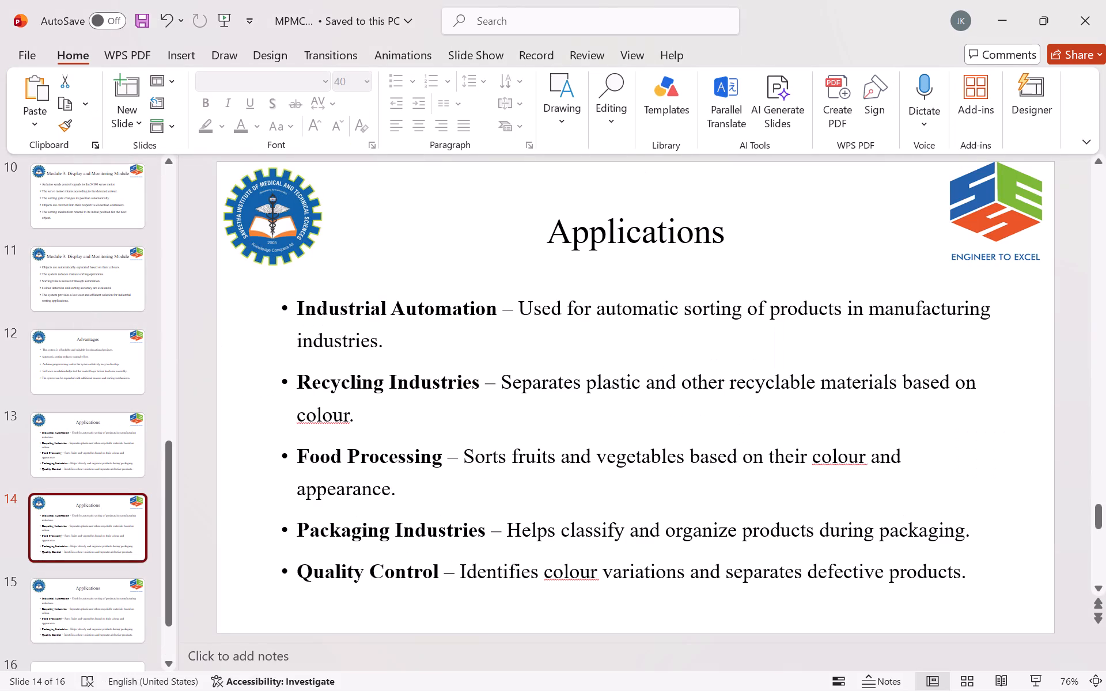
pyautogui.click(113, 605)
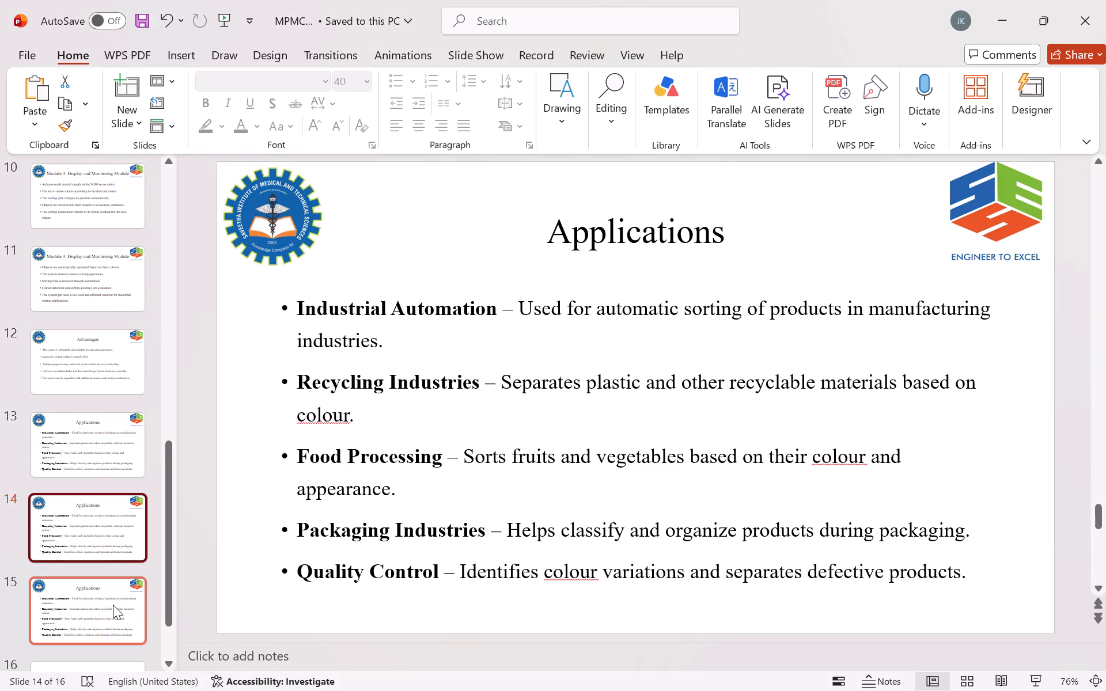
pyautogui.click(427, 453)
pyautogui.hotkey('ctrl', 'a')
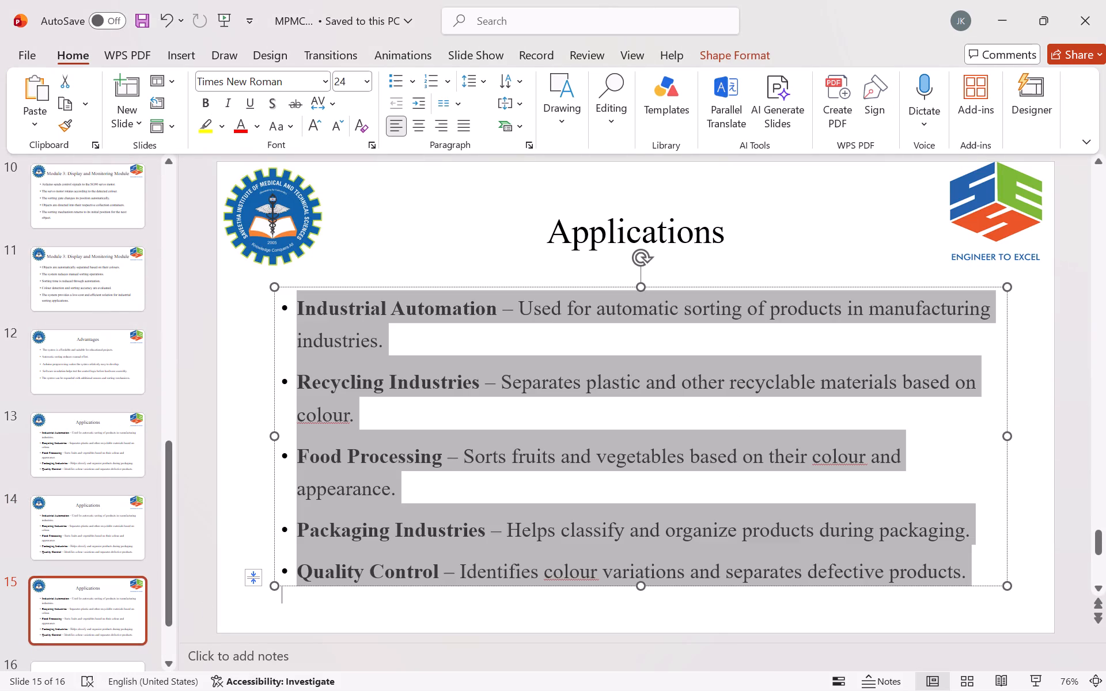
pyautogui.hotkey('ctrl', 'v')
# Set the pasted conclusion bullets on slide 15 to Times New Roman and increase their line spacing.
pyautogui.hotkey('ctrl', 'a')
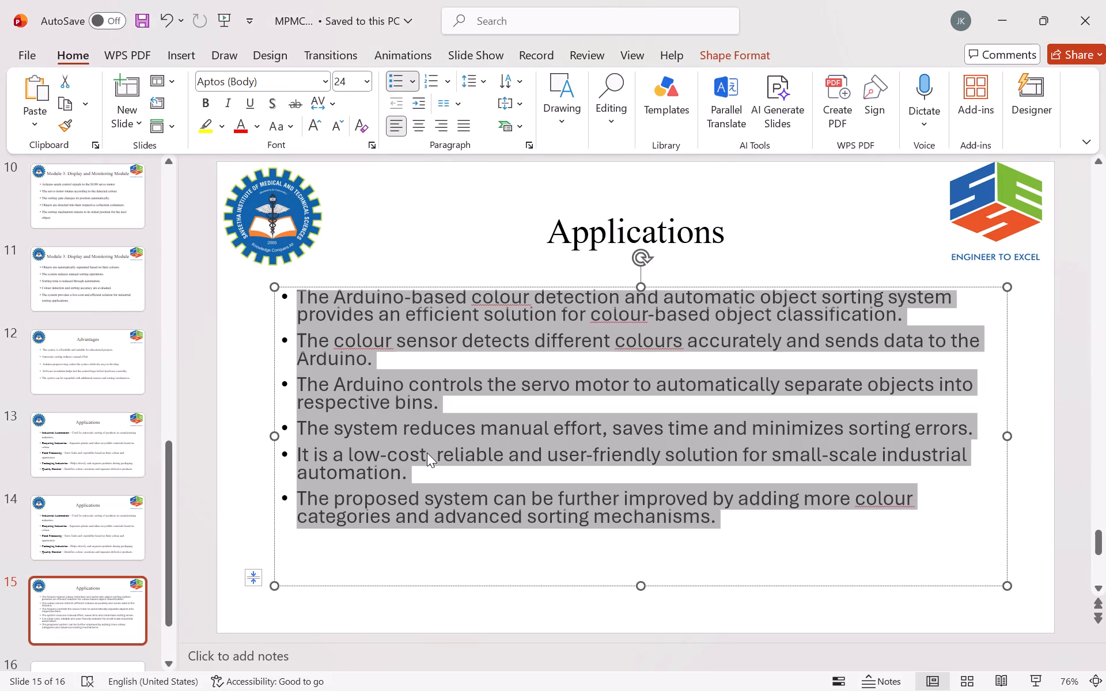
pyautogui.click(230, 82)
pyautogui.write('tim')
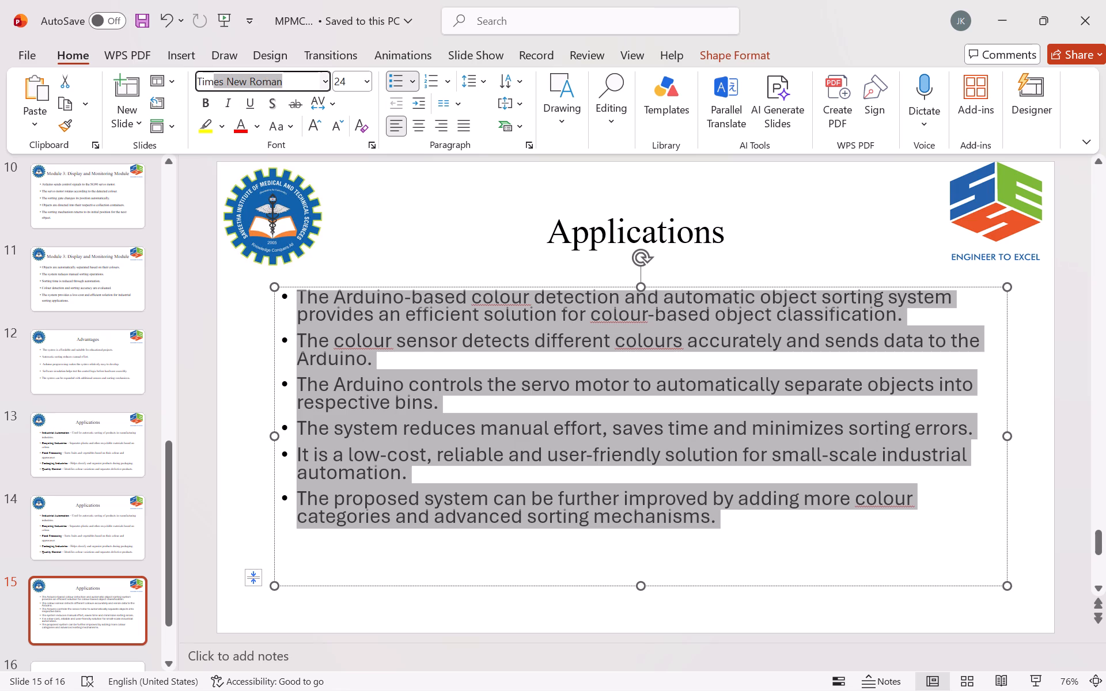
pyautogui.press('Return')
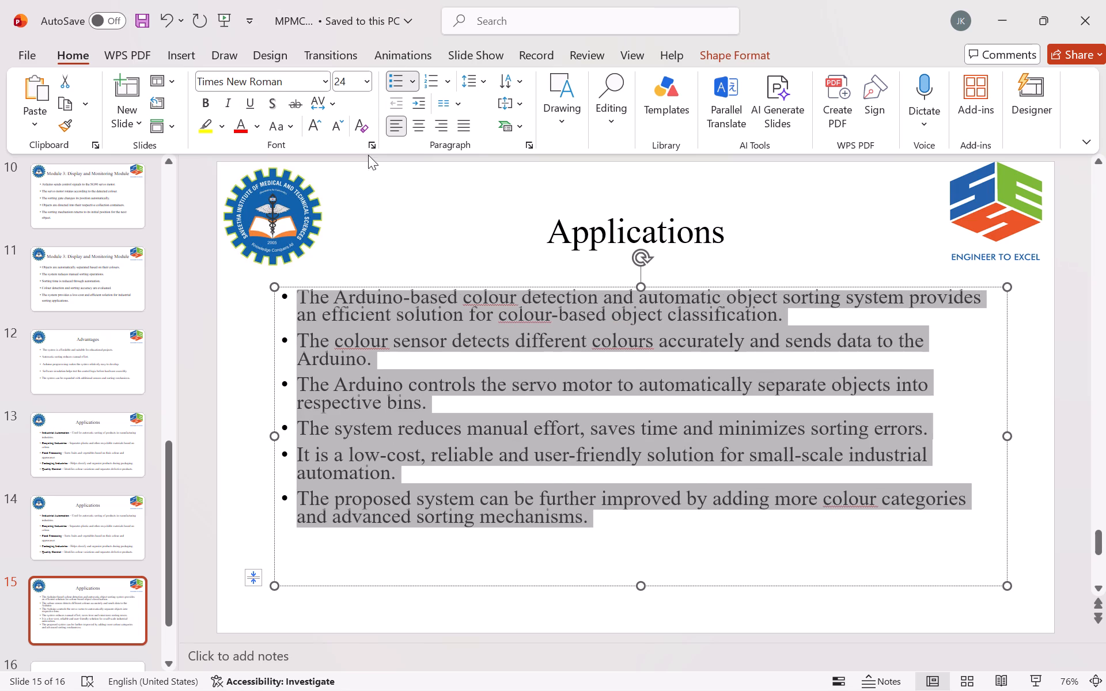
pyautogui.click(479, 81)
pyautogui.click(506, 123)
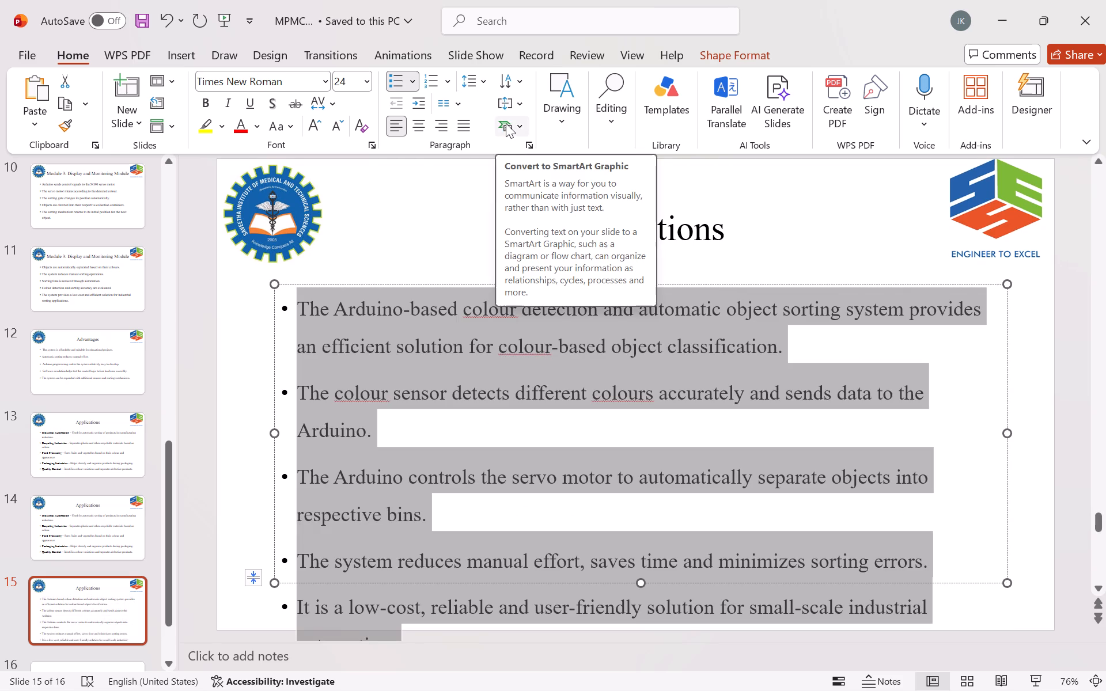
# Change the title of slide 15 to "Conclusion".
pyautogui.click(450, 232)
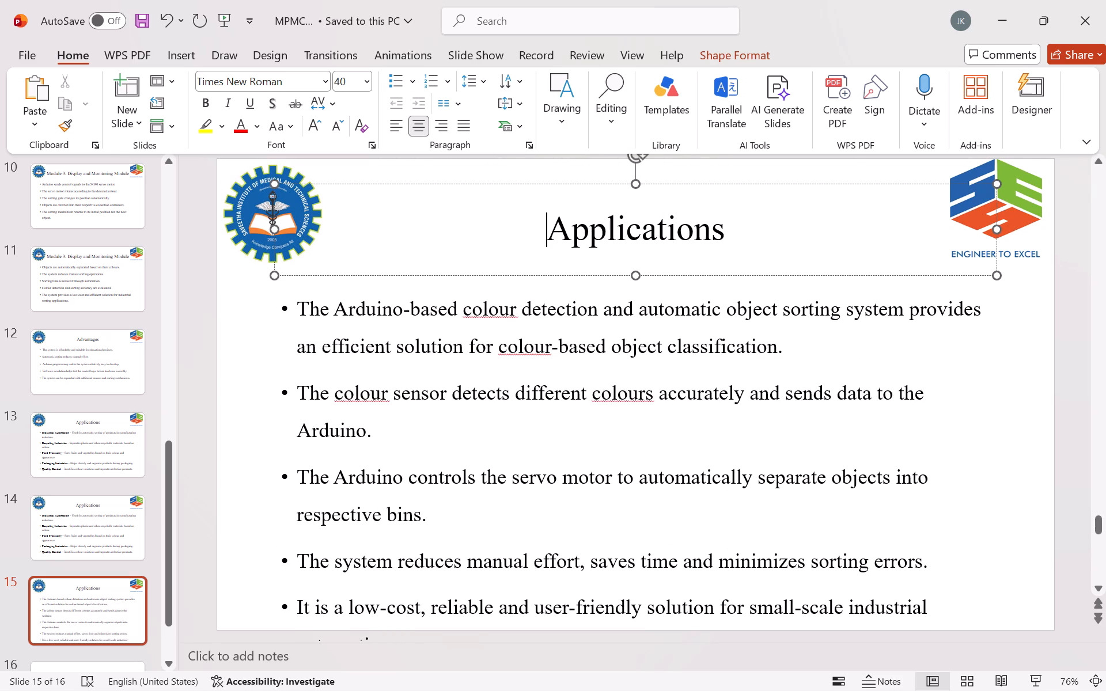
pyautogui.moveTo(543, 237); pyautogui.dragTo(802, 240)
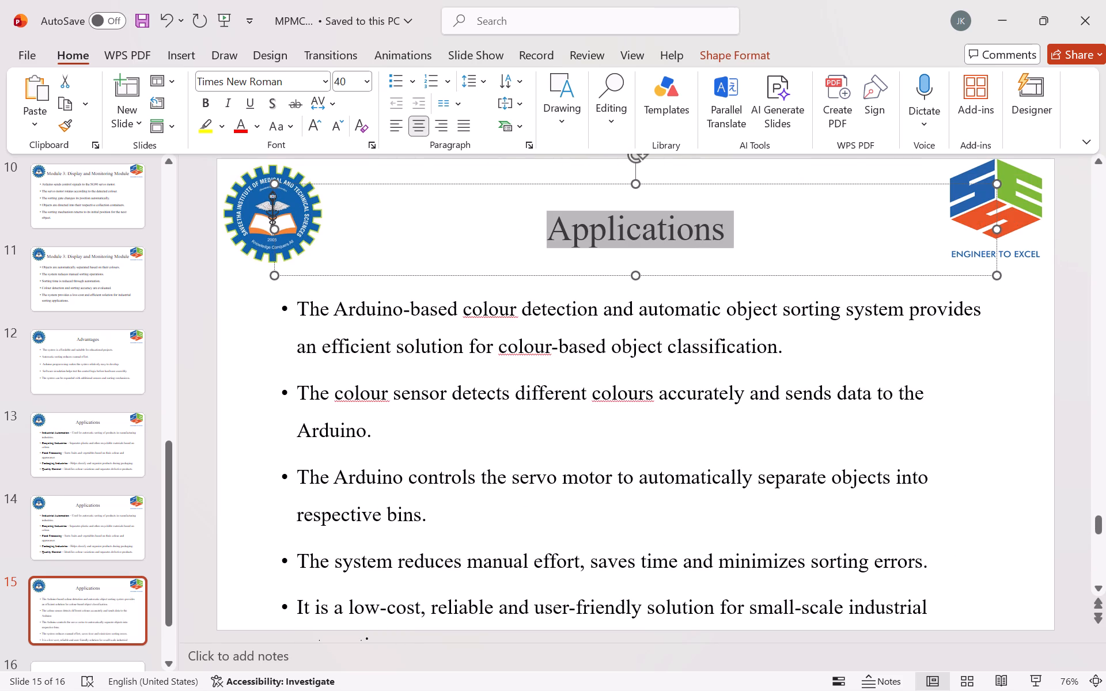
pyautogui.hotkey('shift', 'c')
pyautogui.write('onclusion')
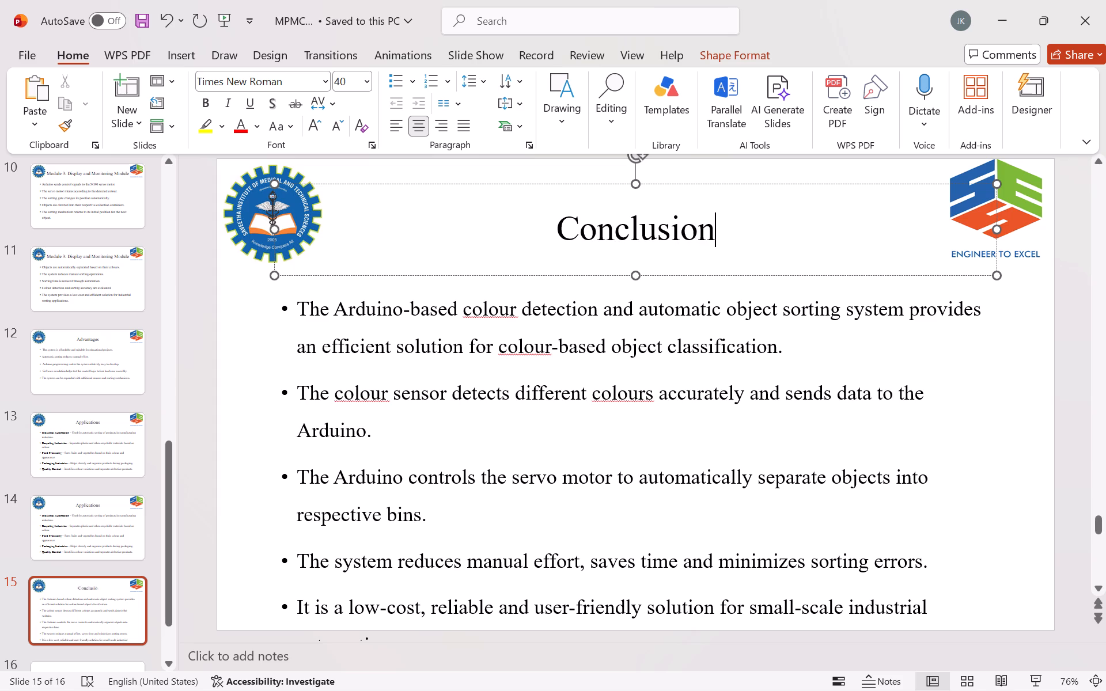
# Move the body text box and the title of the Conclusion slide slightly upward to make room for the bullets.
pyautogui.click(826, 384)
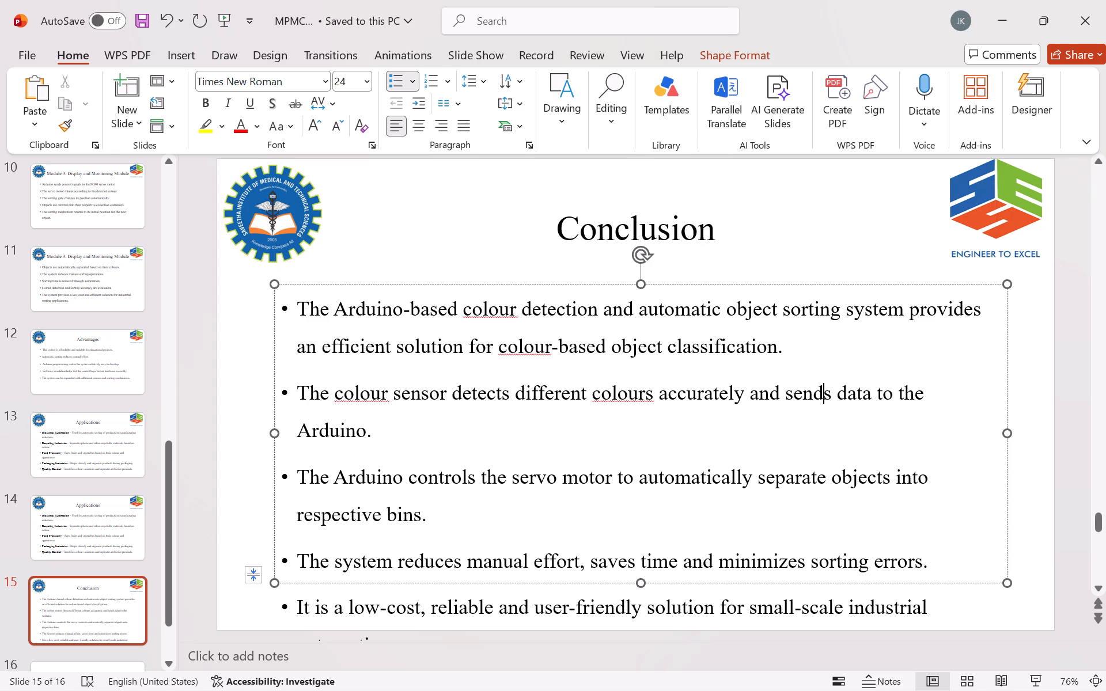
pyautogui.moveTo(793, 282); pyautogui.dragTo(791, 255)
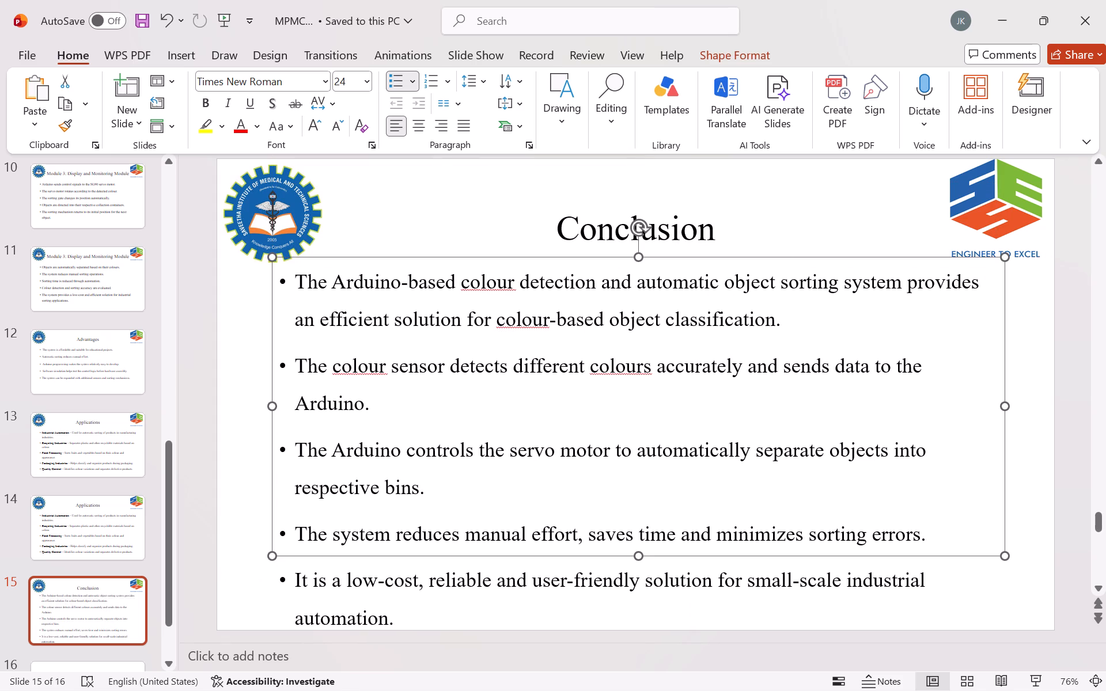
pyautogui.click(684, 225)
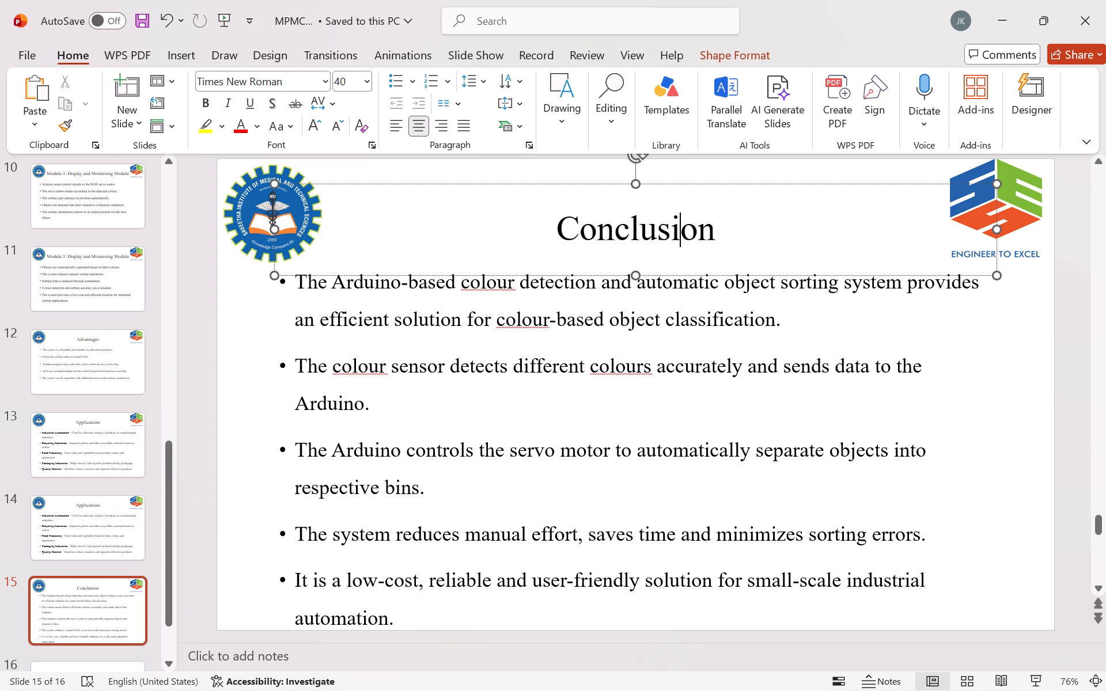
pyautogui.moveTo(661, 185); pyautogui.dragTo(662, 165)
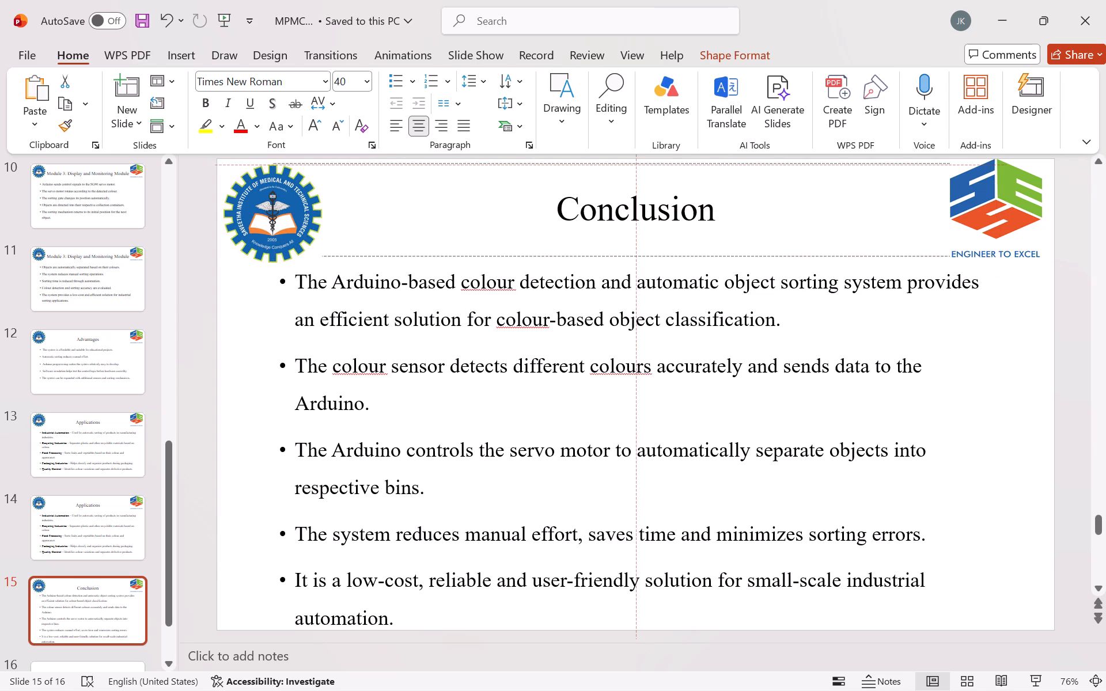
pyautogui.moveTo(662, 165); pyautogui.dragTo(667, 165)
pyautogui.click(629, 395)
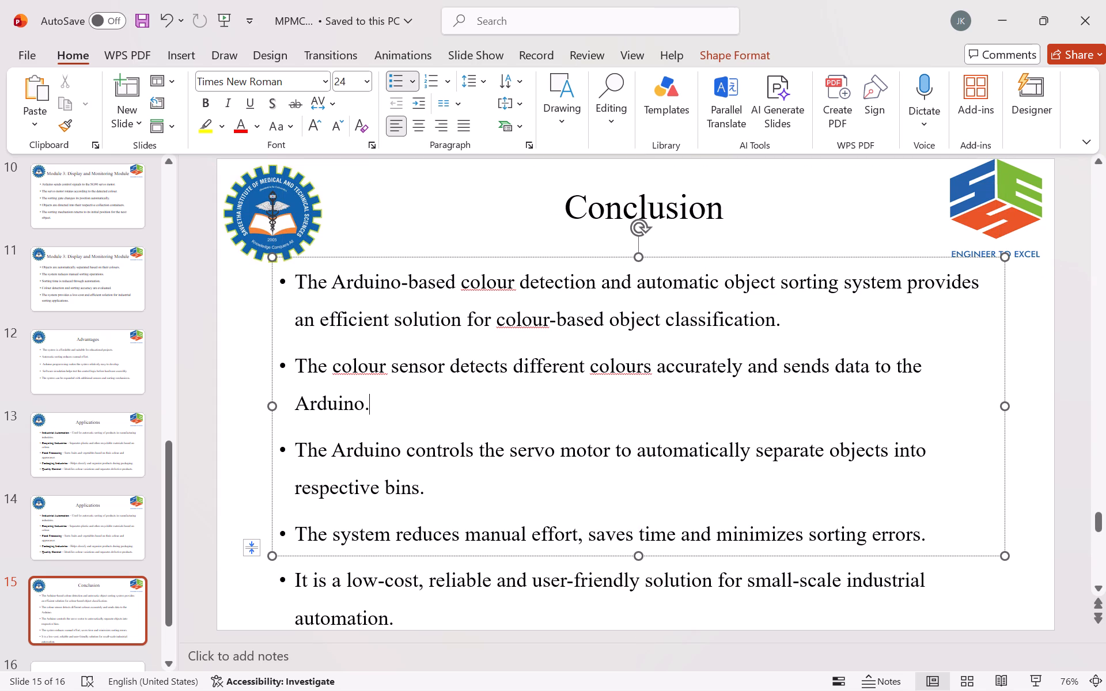
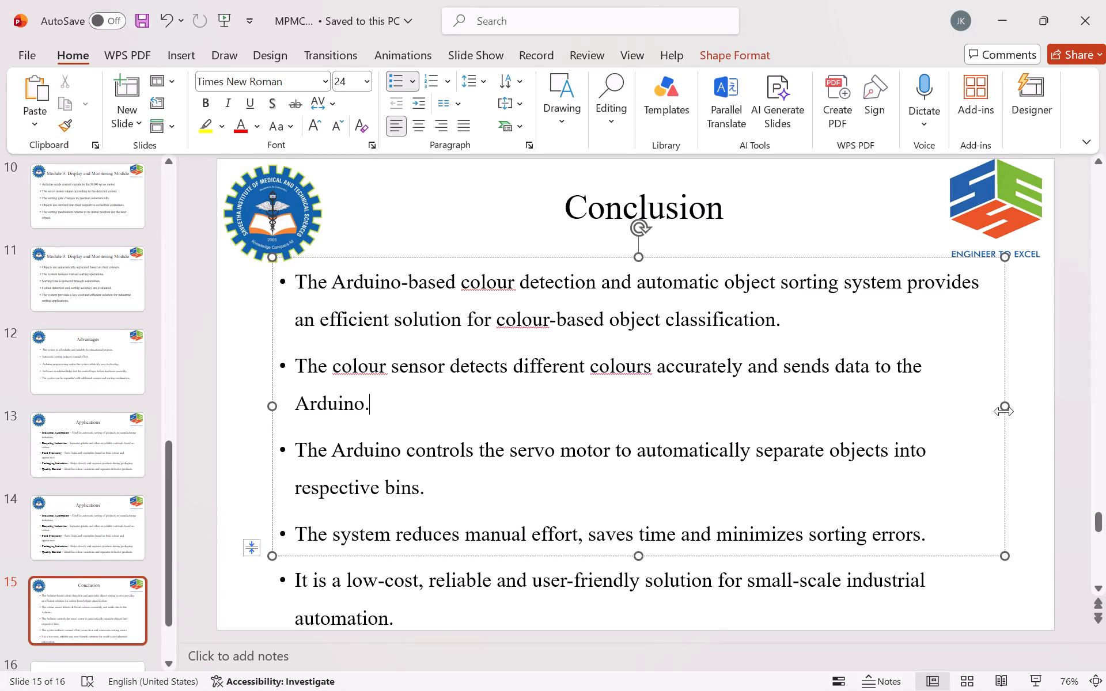
# Widen the body text box of the Conclusion slide slightly on its right side so the bullets wrap onto fewer lines.
pyautogui.moveTo(1003, 411); pyautogui.dragTo(1017, 412)
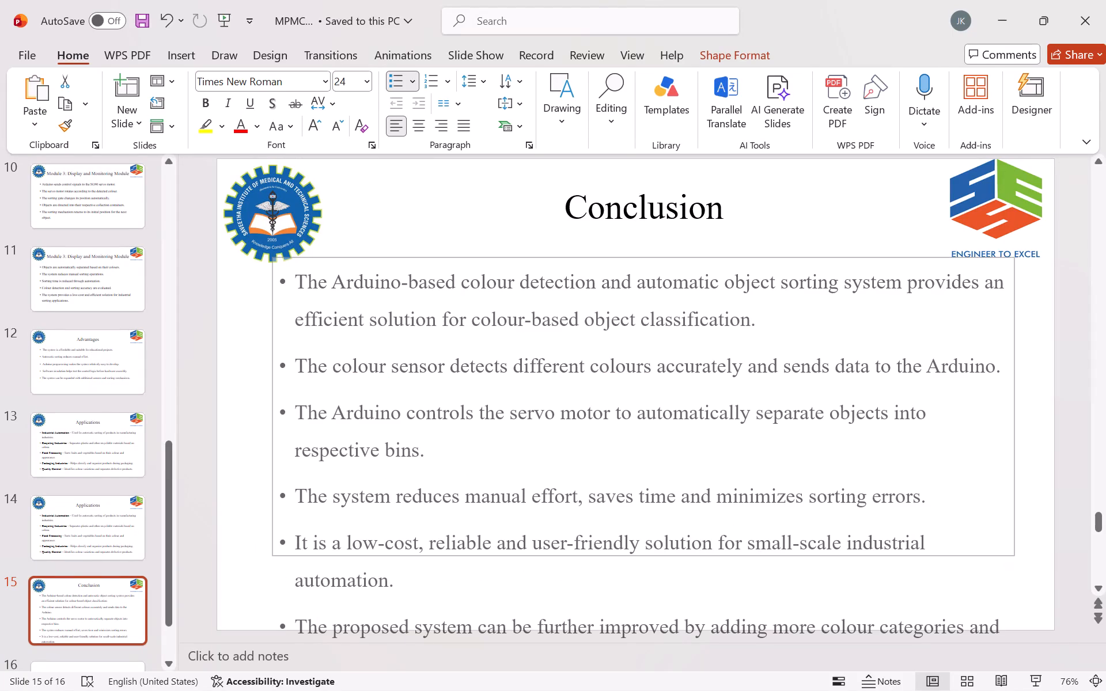
pyautogui.moveTo(1017, 412); pyautogui.dragTo(1022, 414)
pyautogui.scroll(-2, 862, 498)
pyautogui.scroll(1, 862, 498)
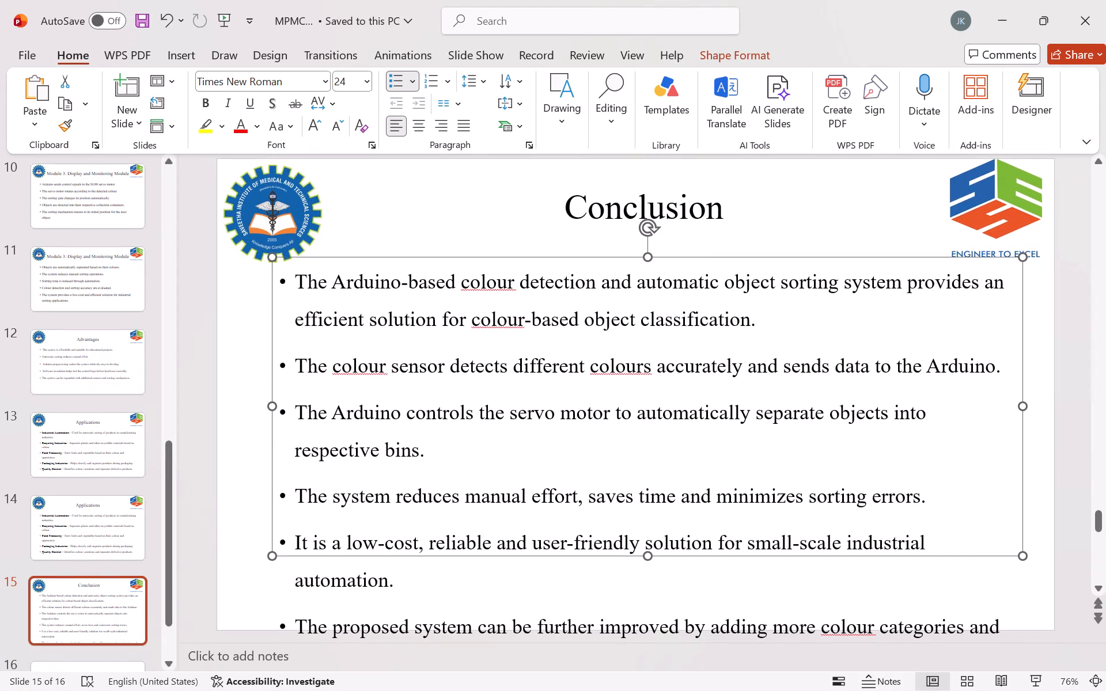
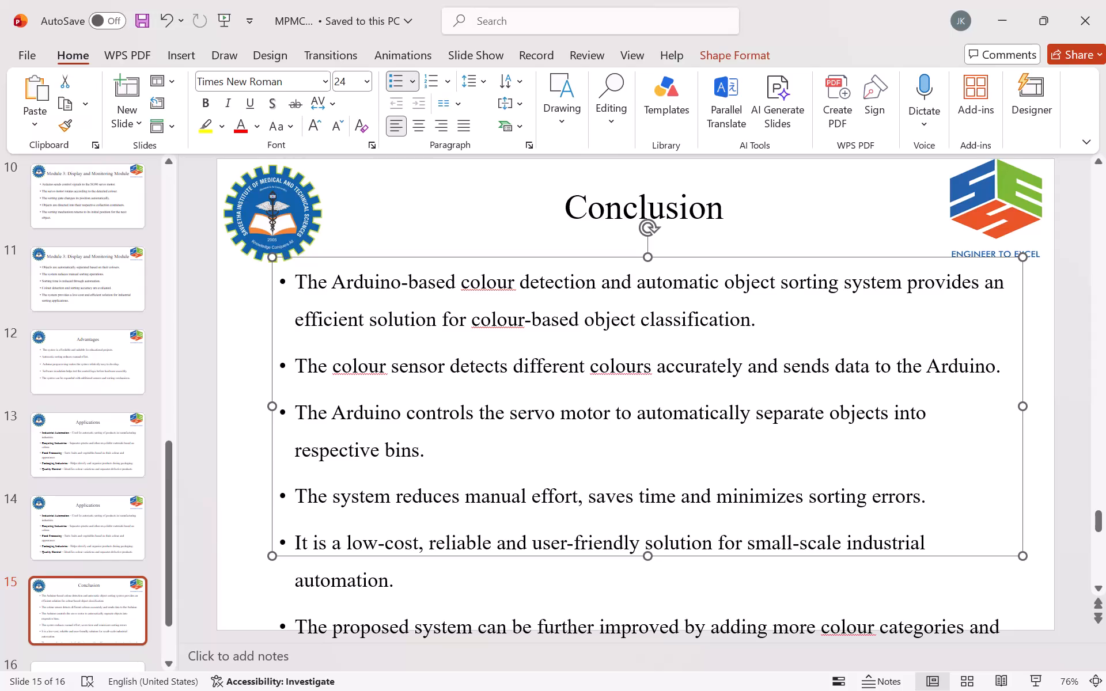
# Delete the last bullet of the Conclusion slide, about adding more colour categories and advanced sorting mechanisms.
pyautogui.click(917, 567)
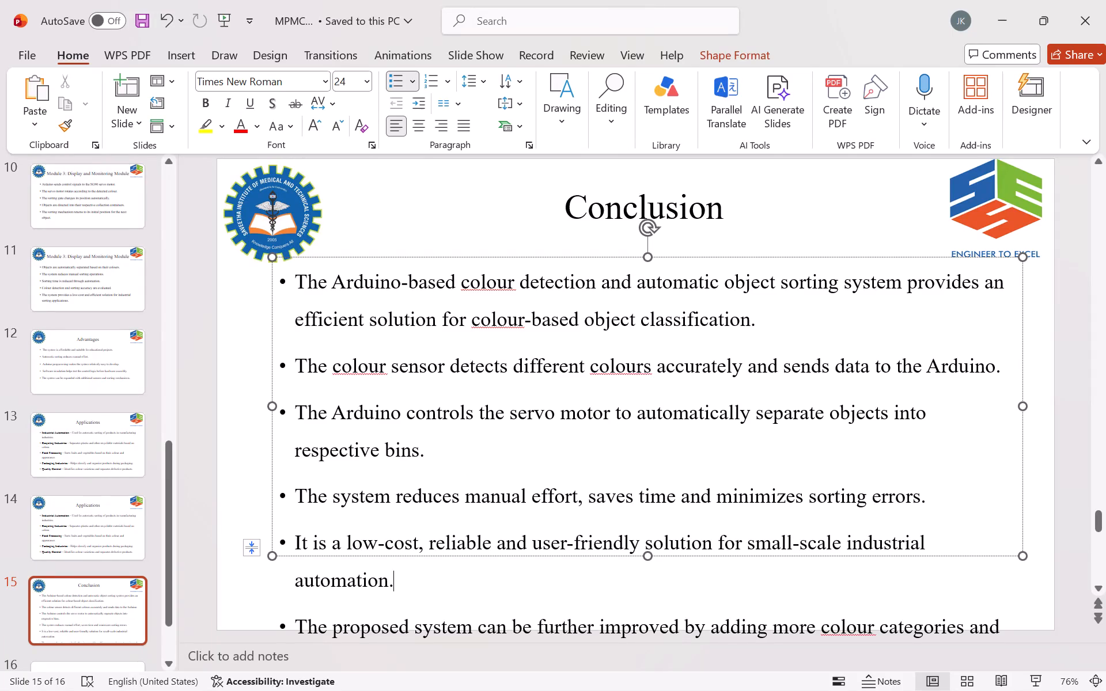
pyautogui.scroll(-1, 917, 567)
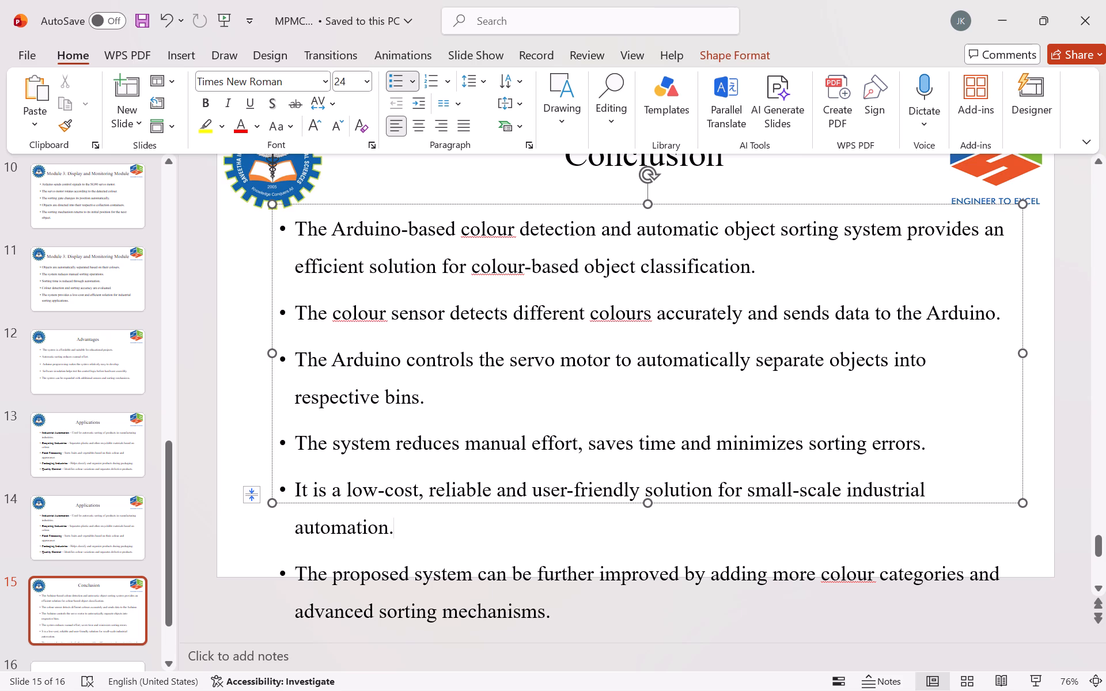
pyautogui.moveTo(298, 569); pyautogui.dragTo(586, 619)
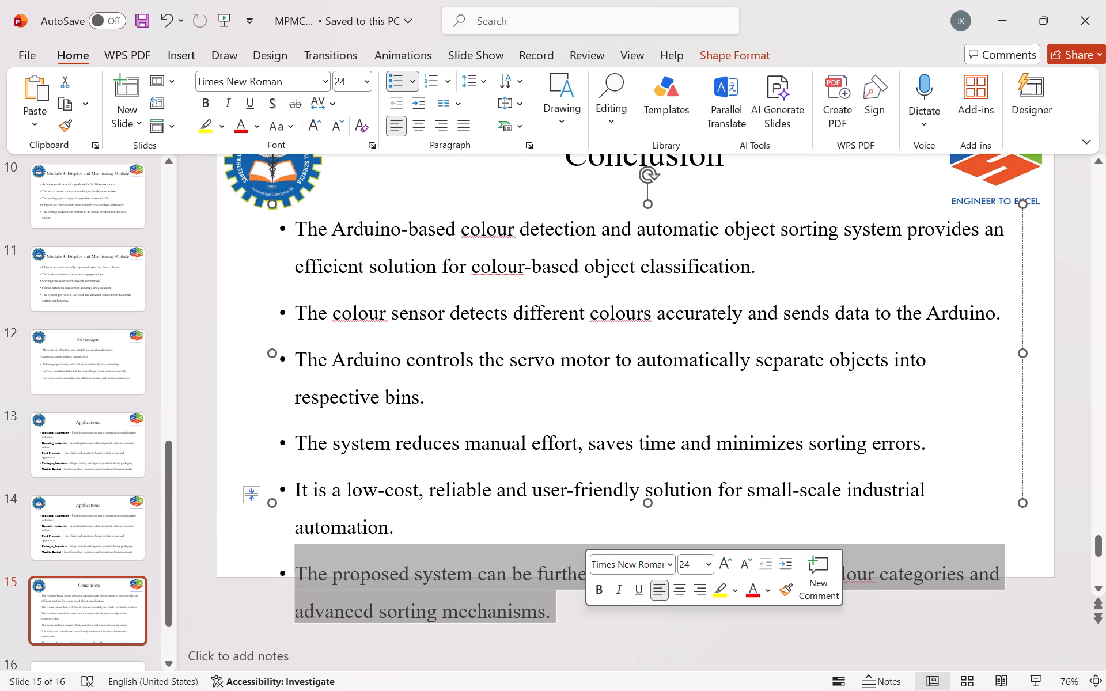
pyautogui.press('BackSpace')
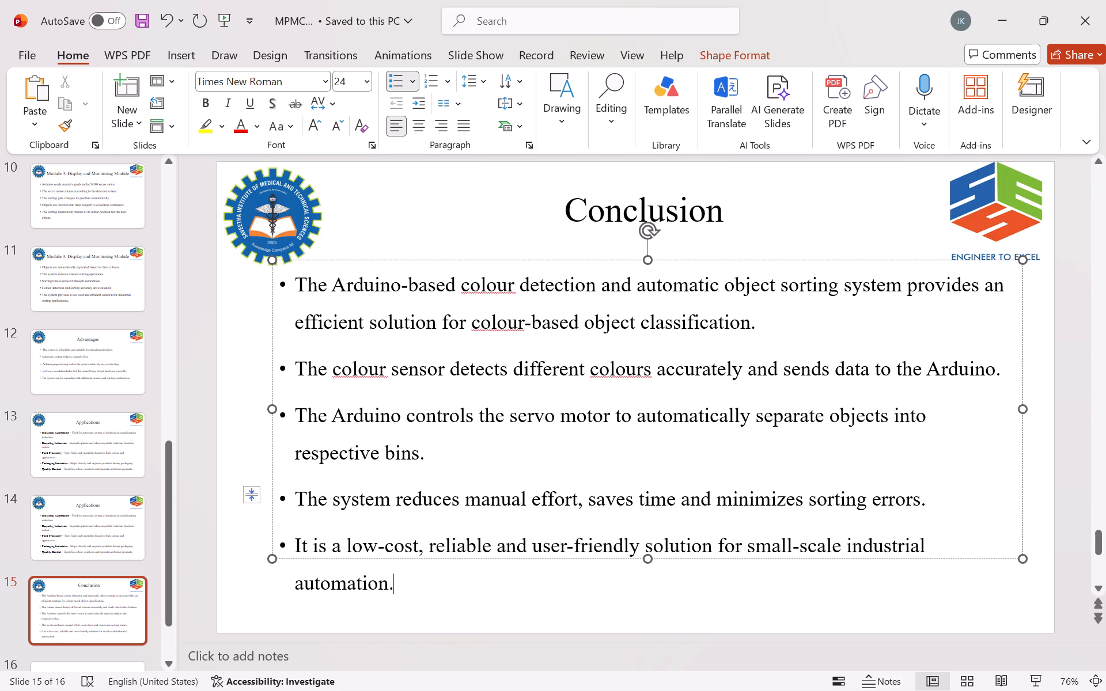
pyautogui.click(801, 225)
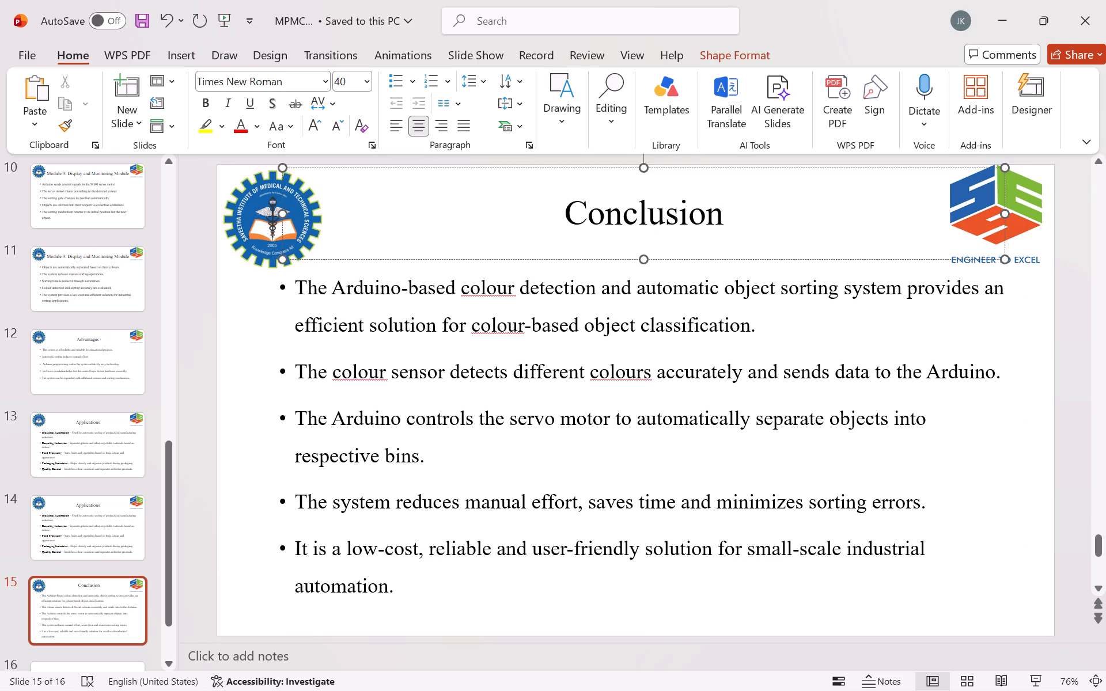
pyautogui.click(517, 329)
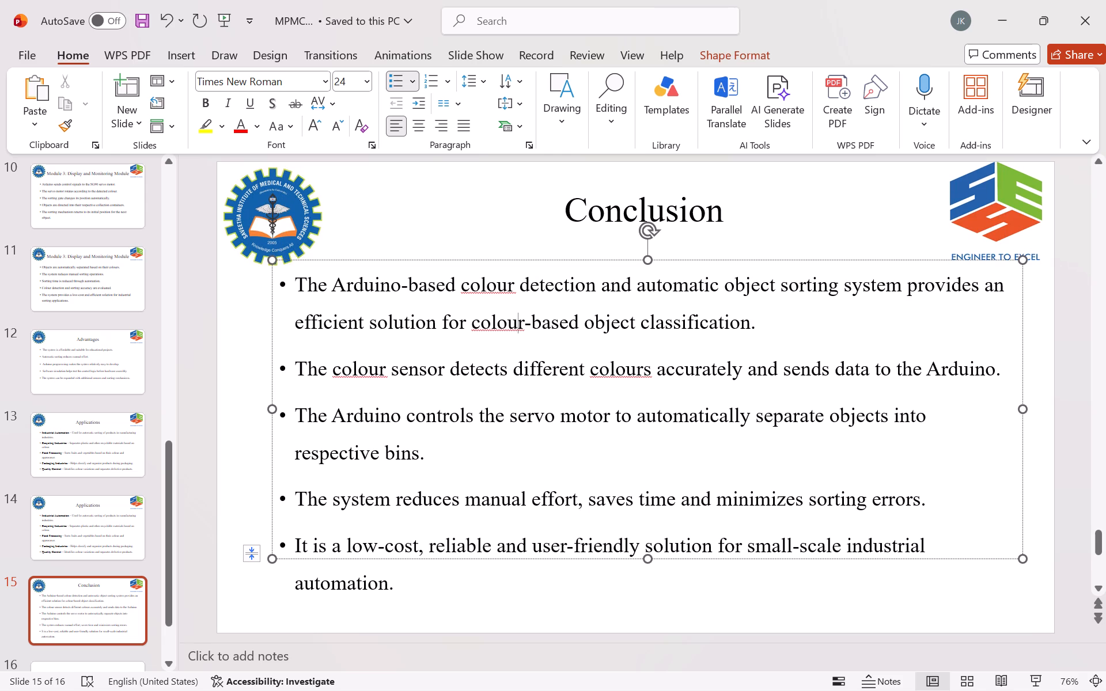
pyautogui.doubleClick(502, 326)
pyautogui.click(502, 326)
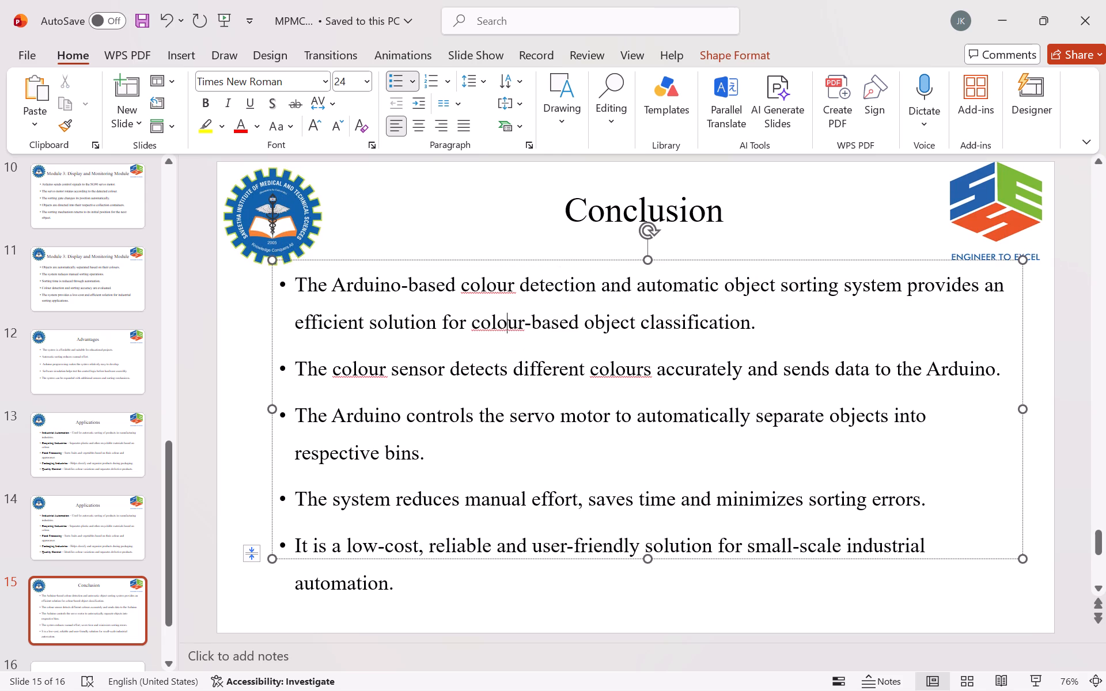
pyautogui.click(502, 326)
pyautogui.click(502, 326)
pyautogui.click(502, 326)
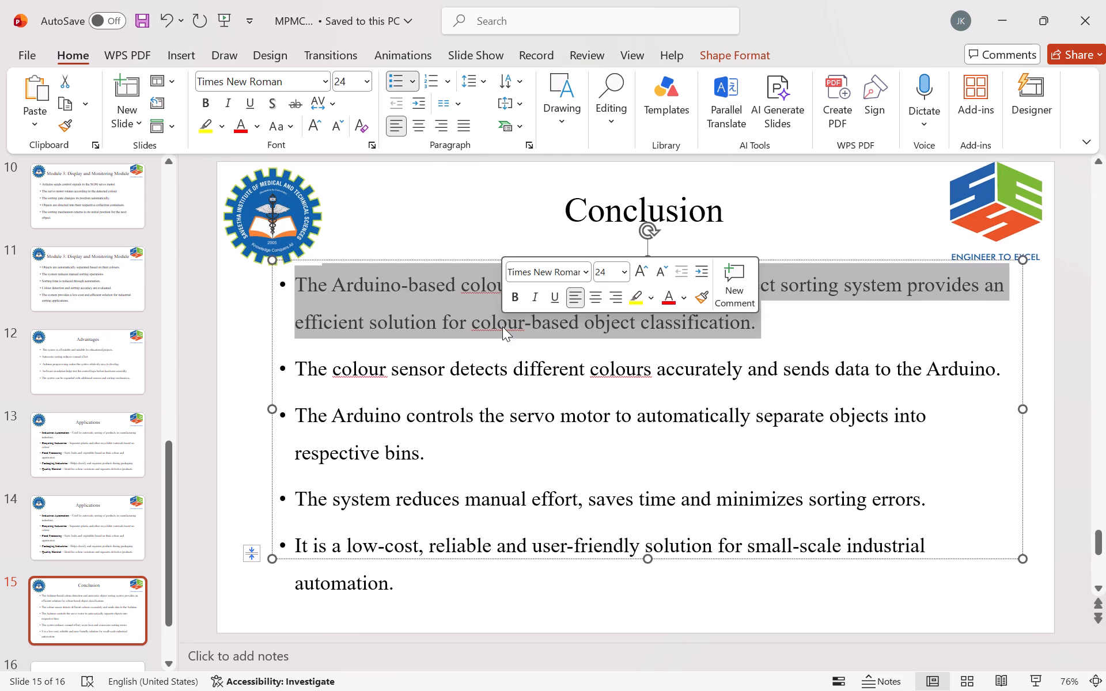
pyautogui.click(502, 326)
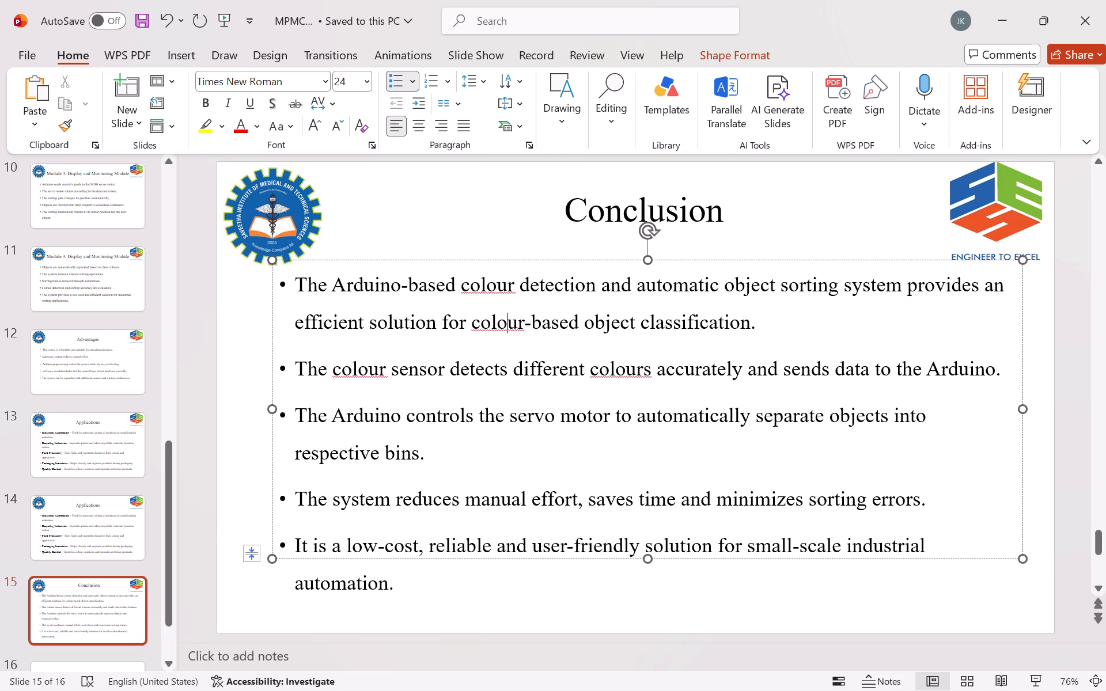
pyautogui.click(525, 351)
pyautogui.scroll(-3, 63, 572)
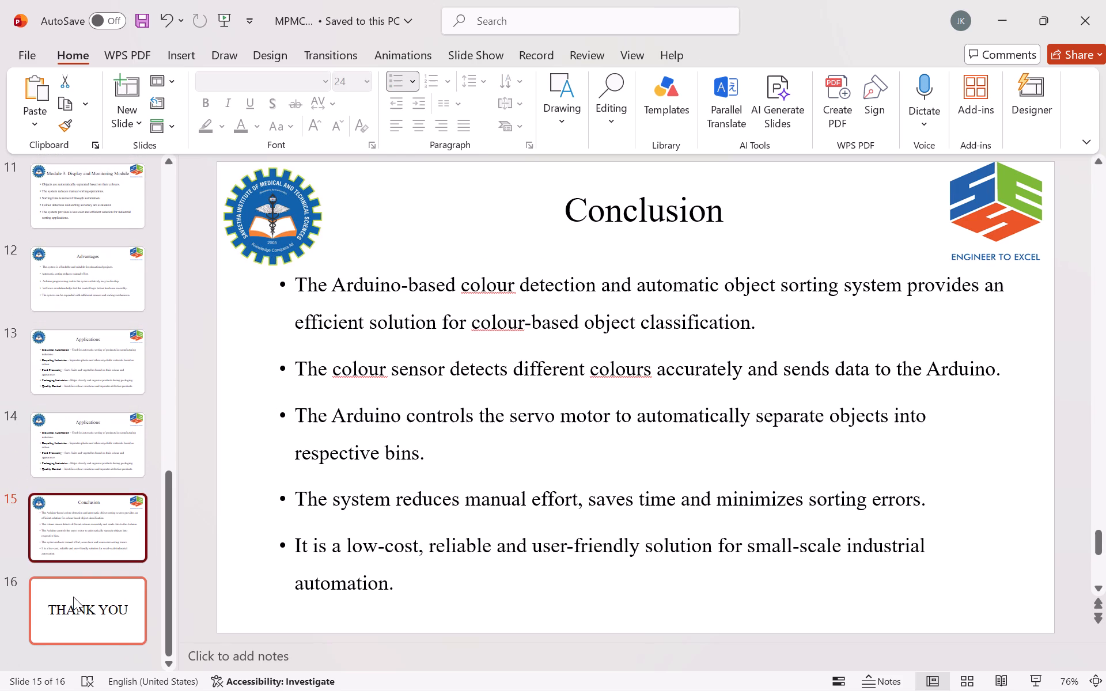
pyautogui.click(73, 597)
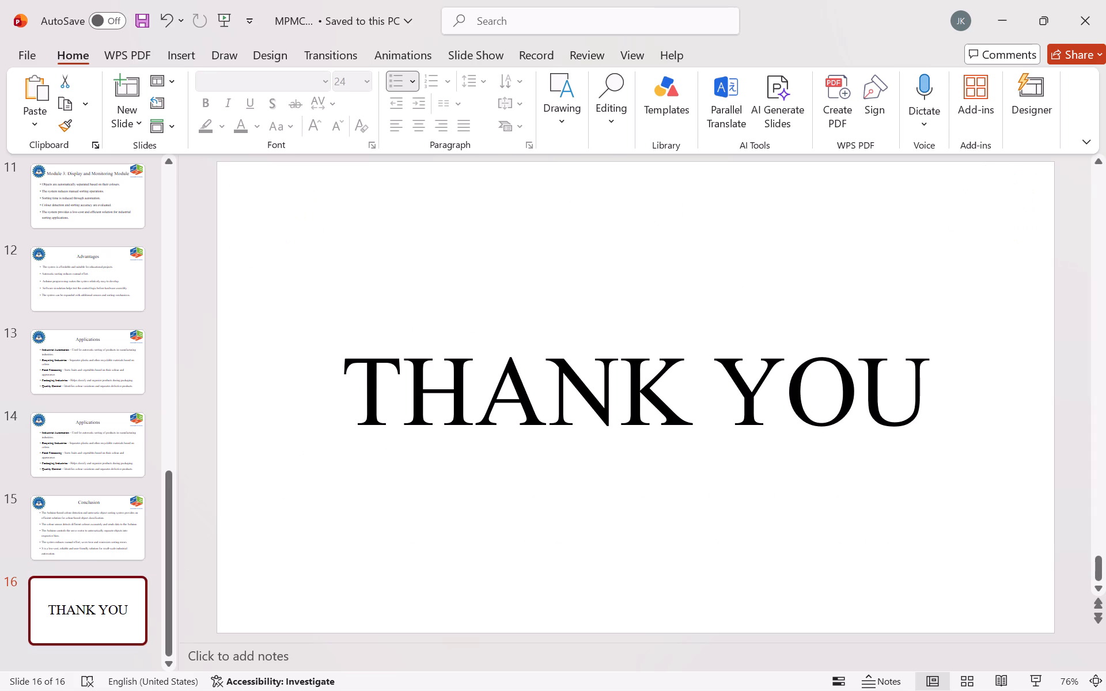
pyautogui.hotkey('alt', 'Tab')
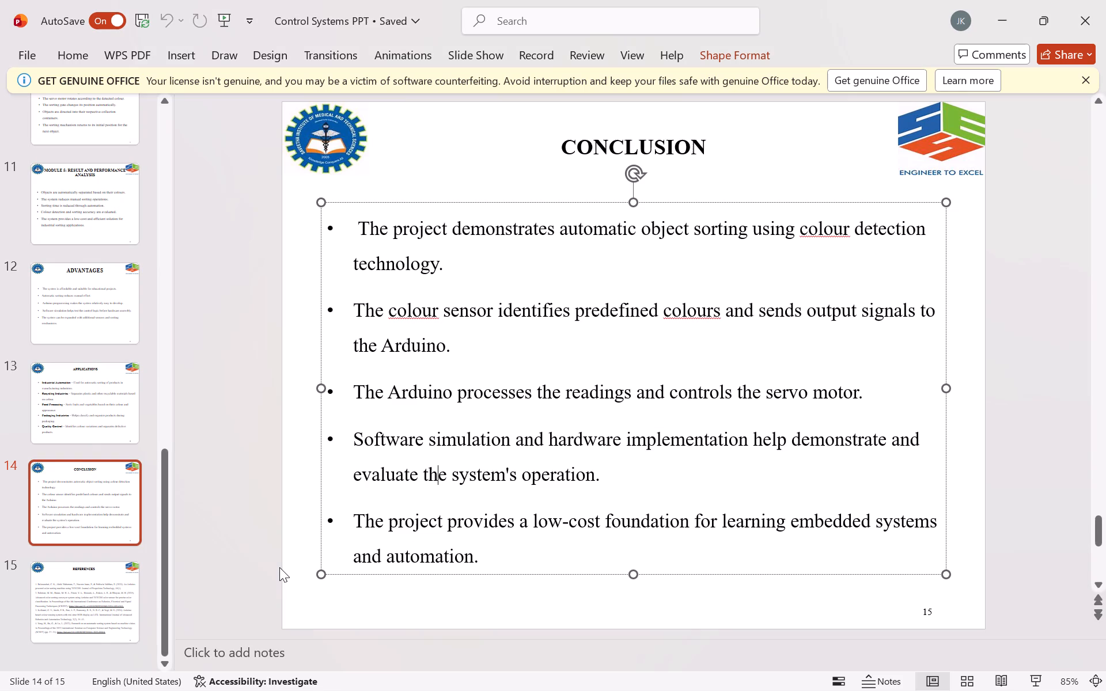
pyautogui.scroll(-3, 79, 652)
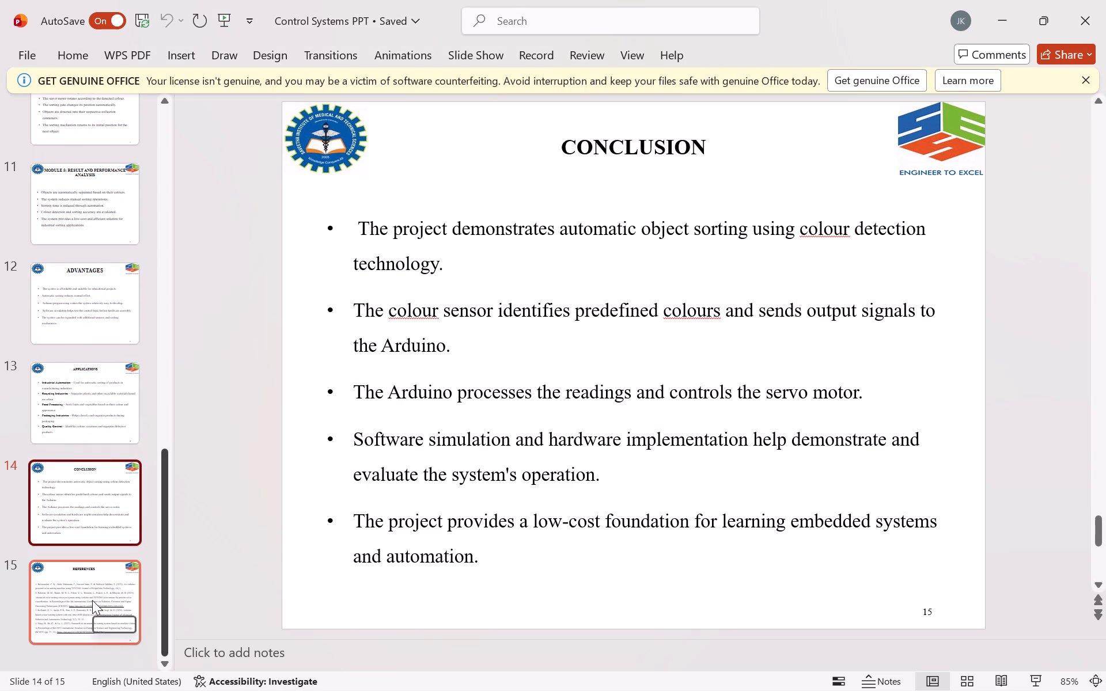
pyautogui.click(92, 600)
pyautogui.click(247, 571)
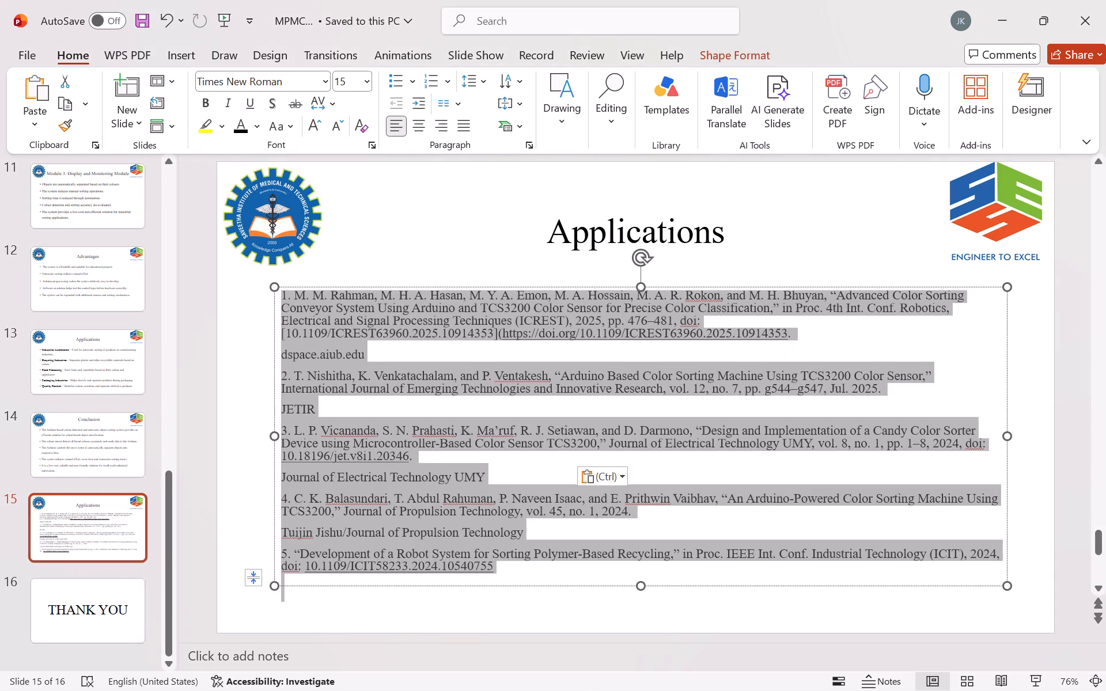
# Remove the bullets from all five newly pasted references on slide 15.
pyautogui.hotkey('ctrl', 'a')
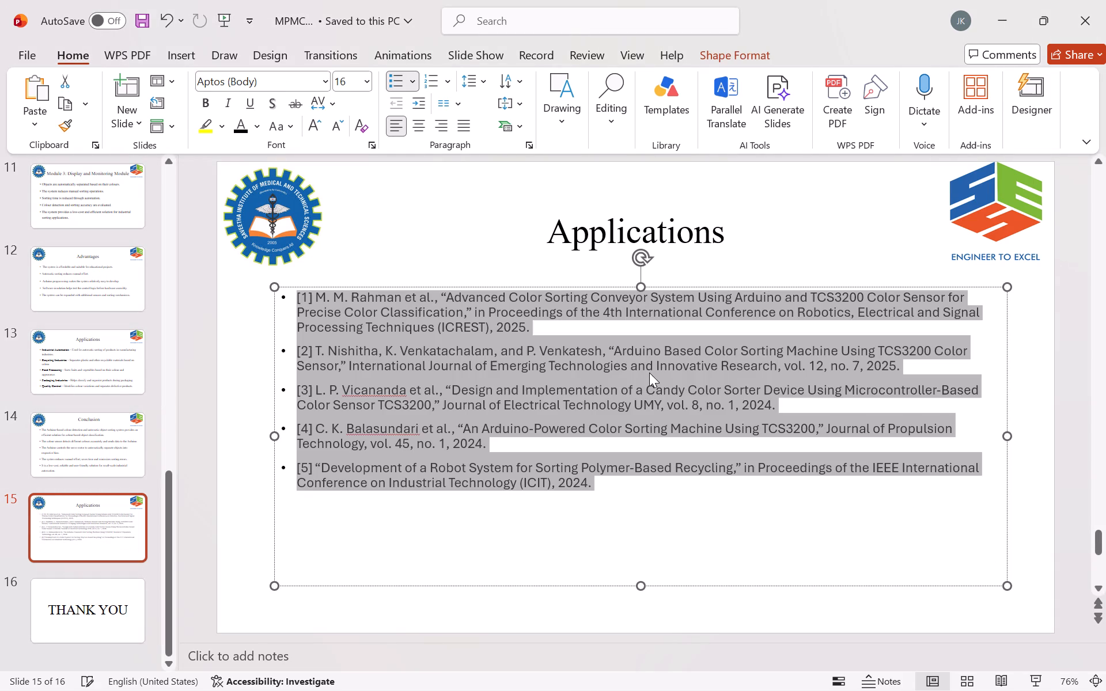
pyautogui.click(411, 85)
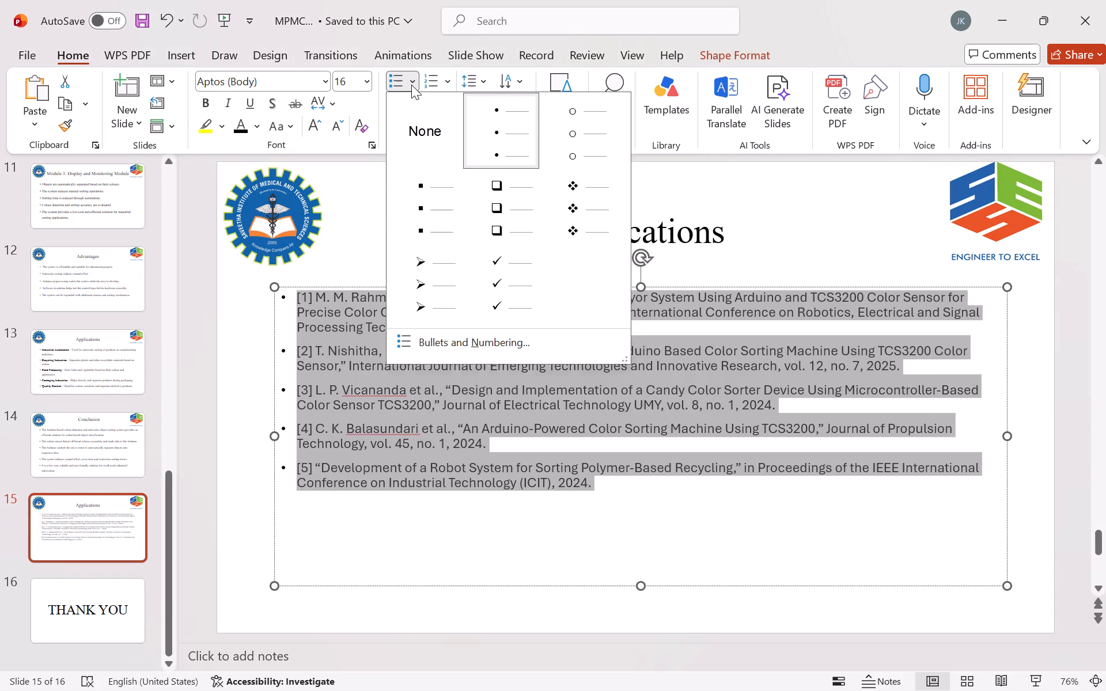
pyautogui.click(420, 119)
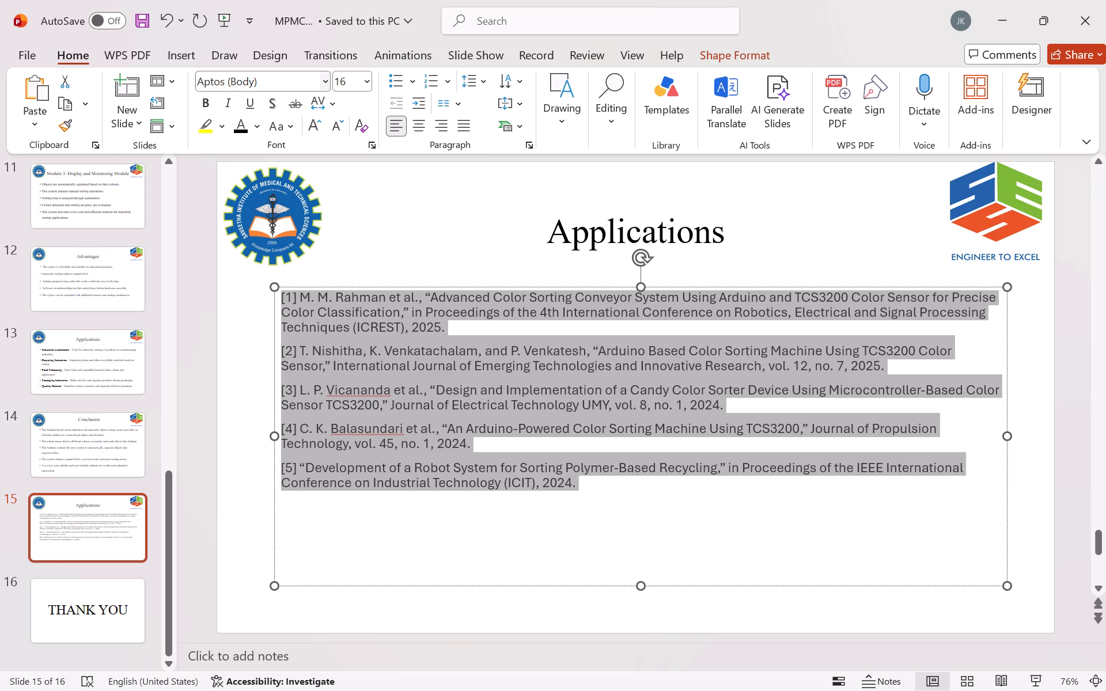
# Set the font of all the references text on slide 15 to Times New Roman.
pyautogui.click(265, 81)
pyautogui.write('time')
pyautogui.press('Return')
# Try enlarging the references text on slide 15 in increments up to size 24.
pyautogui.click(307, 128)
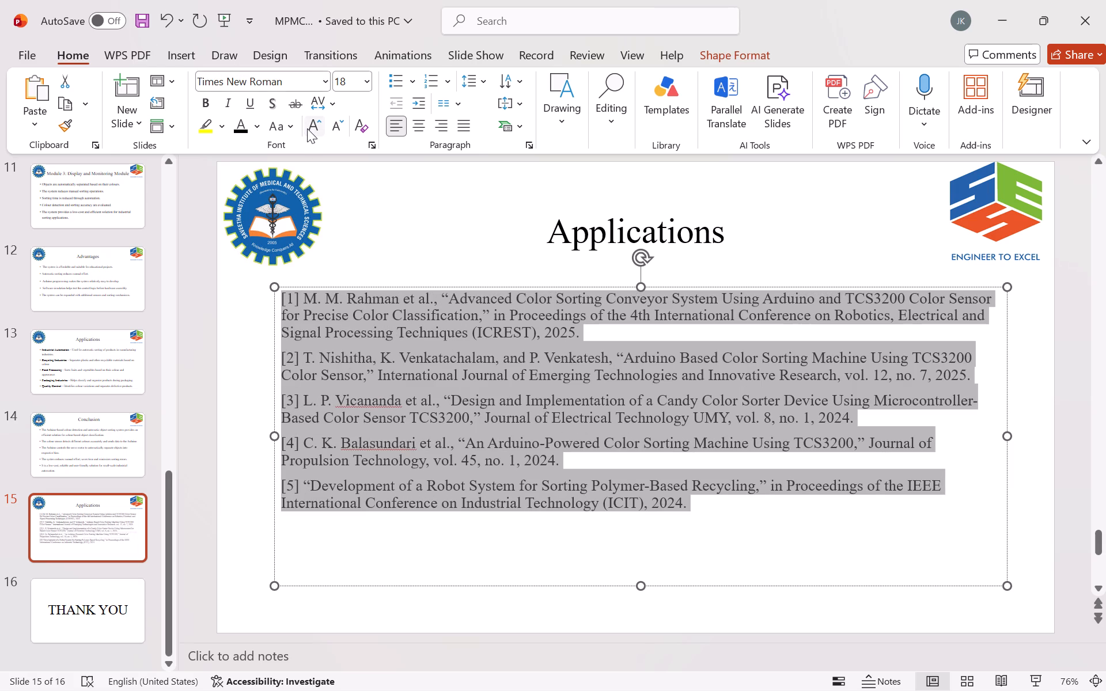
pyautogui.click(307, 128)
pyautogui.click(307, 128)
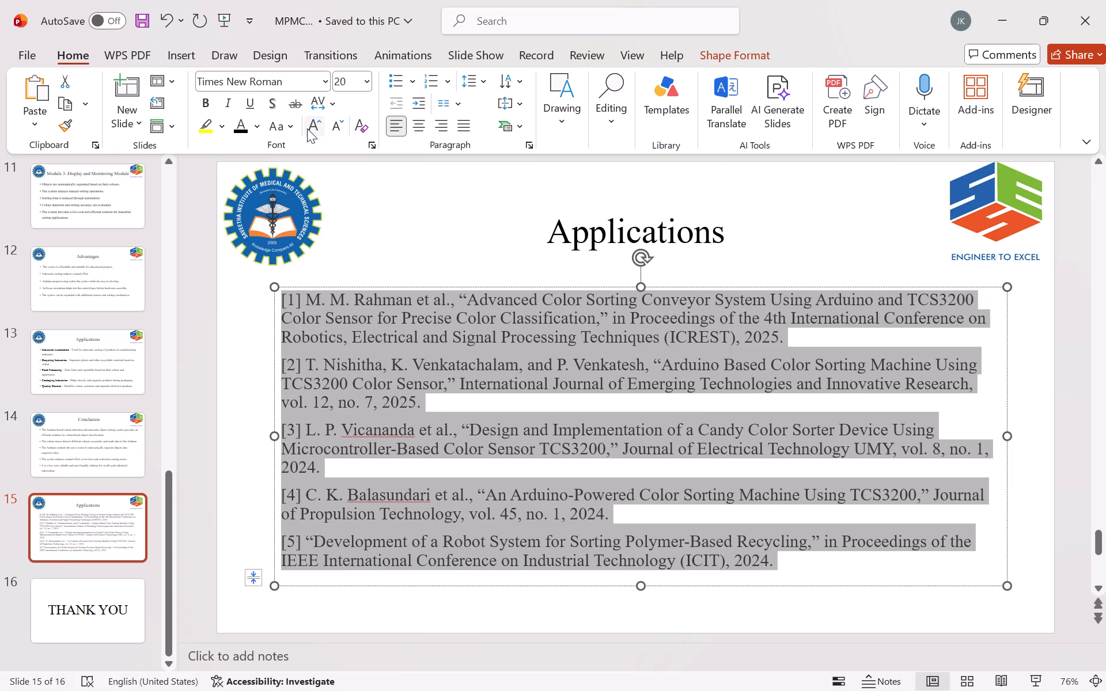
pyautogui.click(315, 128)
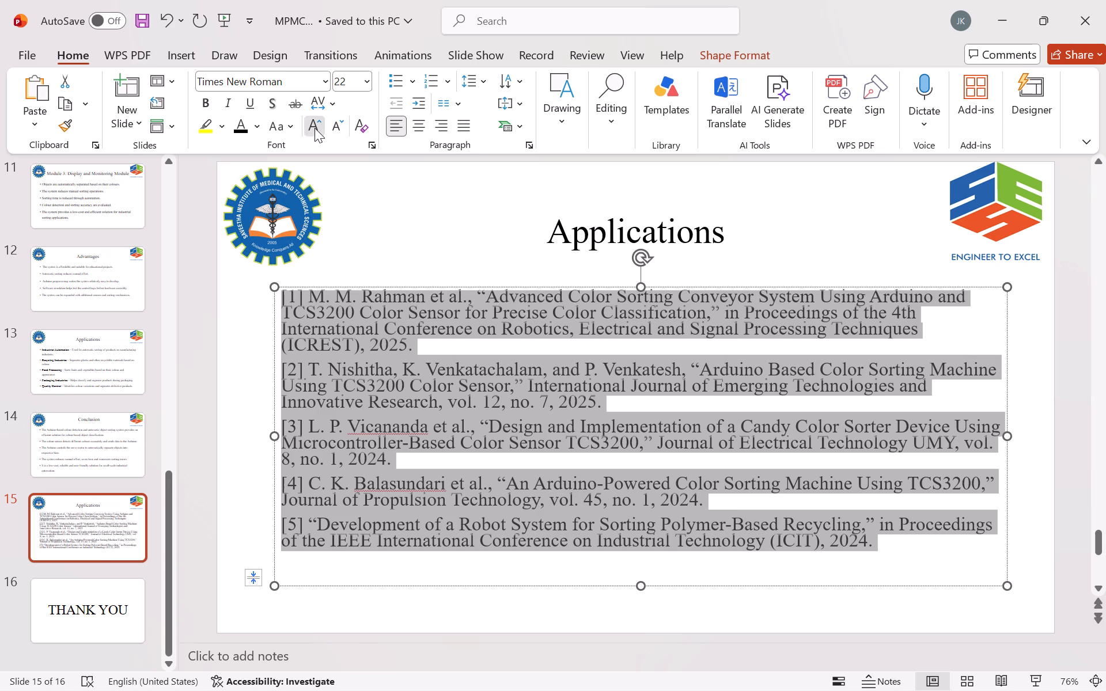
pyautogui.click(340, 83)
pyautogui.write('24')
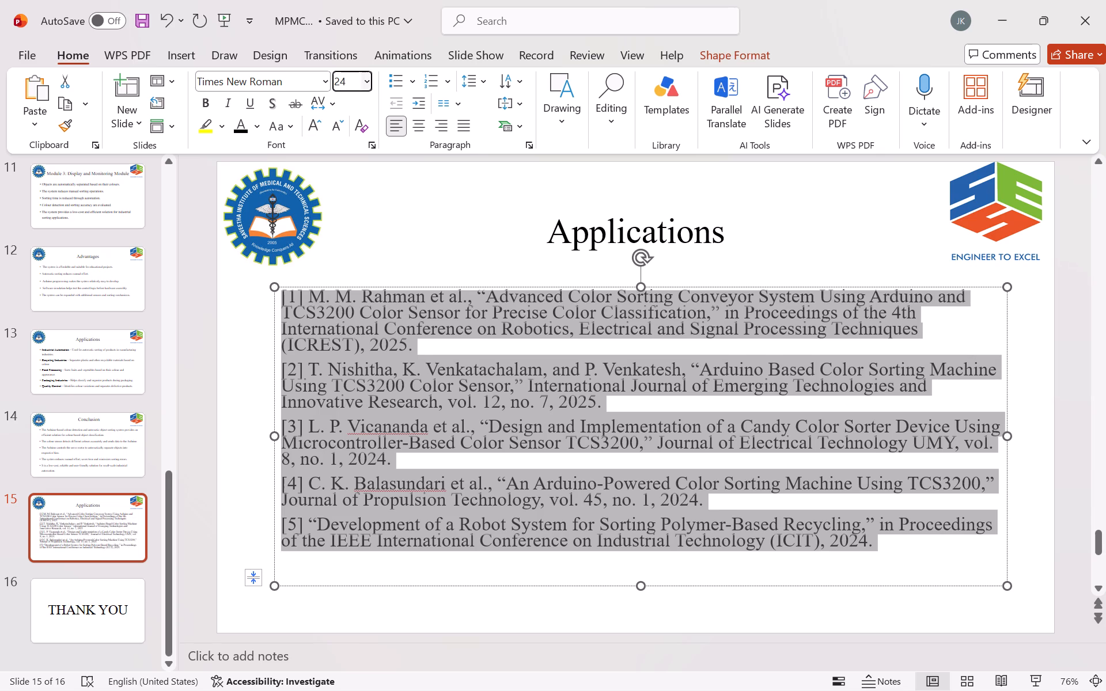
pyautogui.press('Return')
# Set the line spacing of the references on slide 15 to 1.5.
pyautogui.click(479, 79)
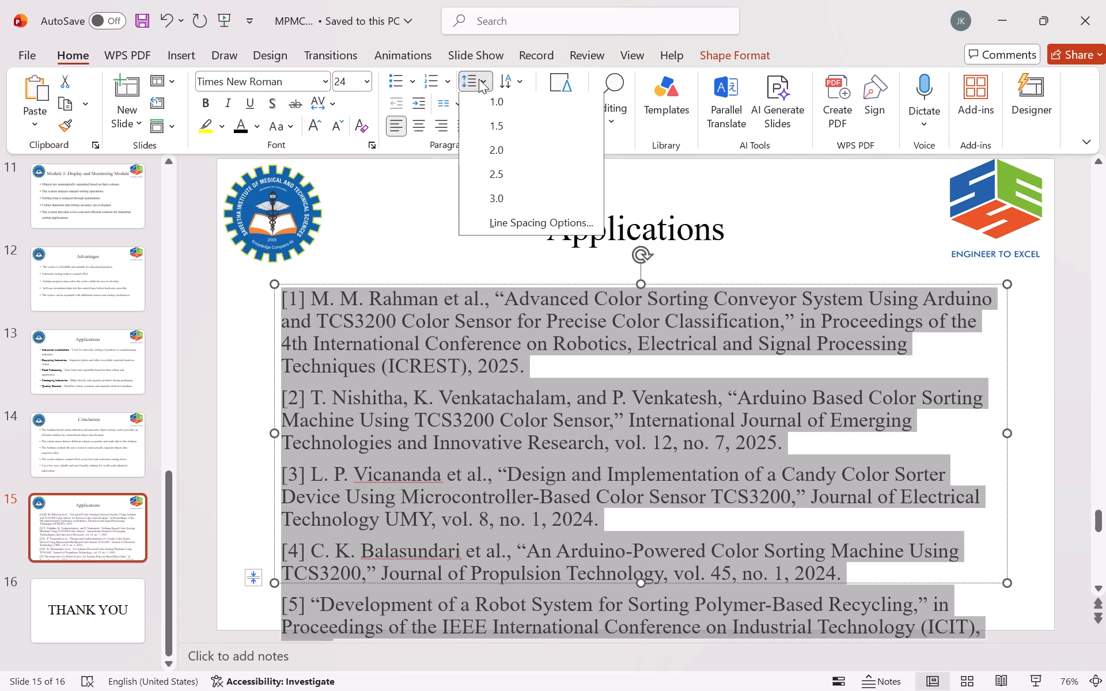
pyautogui.click(488, 122)
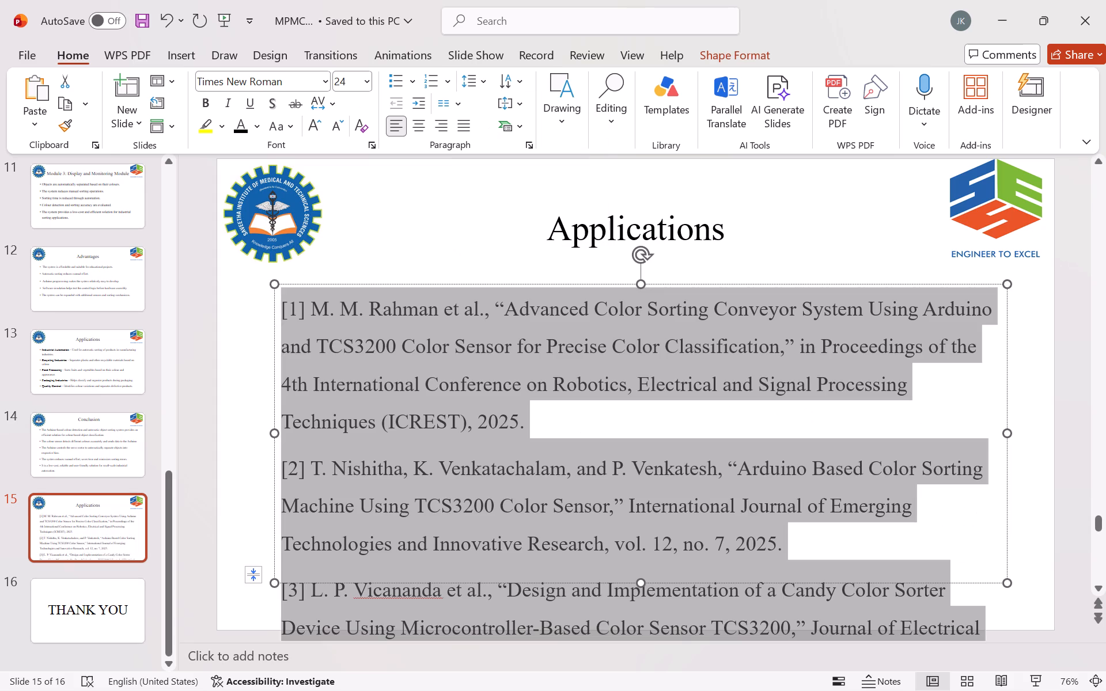
# Reduce the font size of the references text on slide 15, first to 20 and finally to 18.
pyautogui.click(341, 78)
pyautogui.write('20')
pyautogui.press('Return')
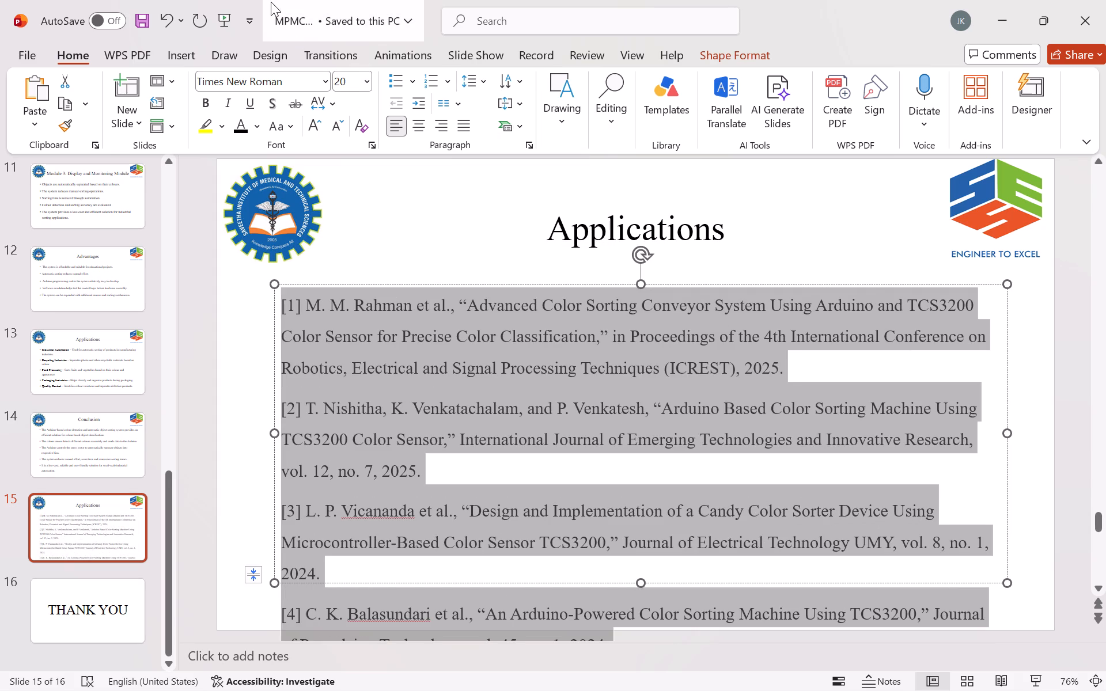
pyautogui.click(342, 78)
pyautogui.write('18')
pyautogui.press('Return')
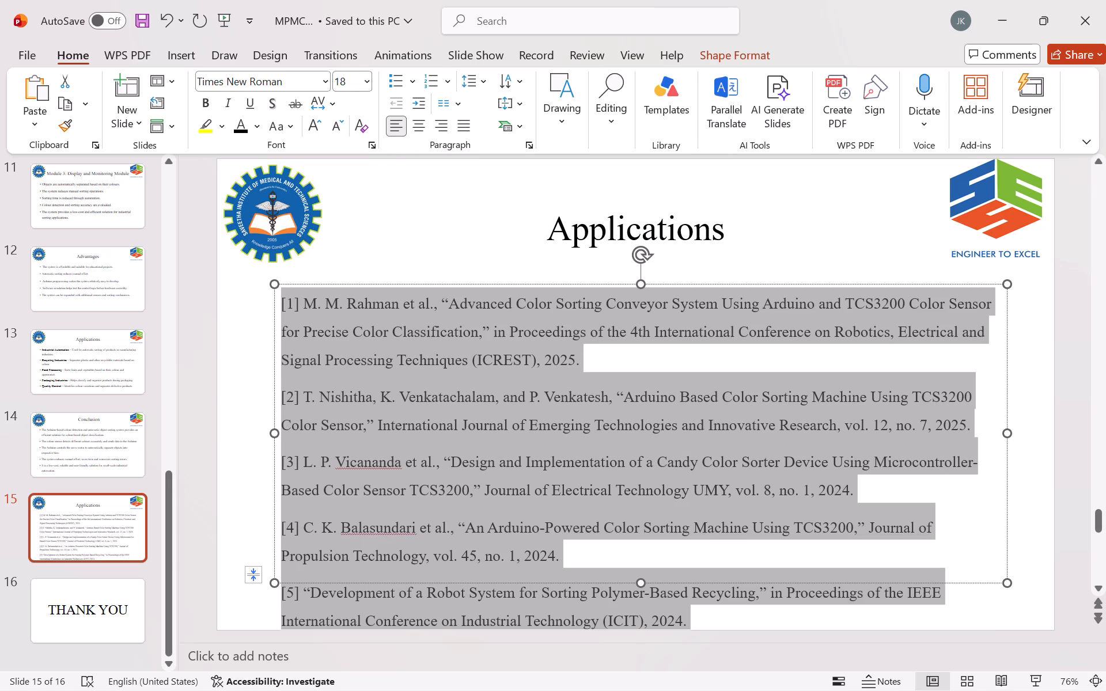
# Move the references text box on slide 15 slightly upward on the slide.
pyautogui.moveTo(450, 284); pyautogui.dragTo(461, 258)
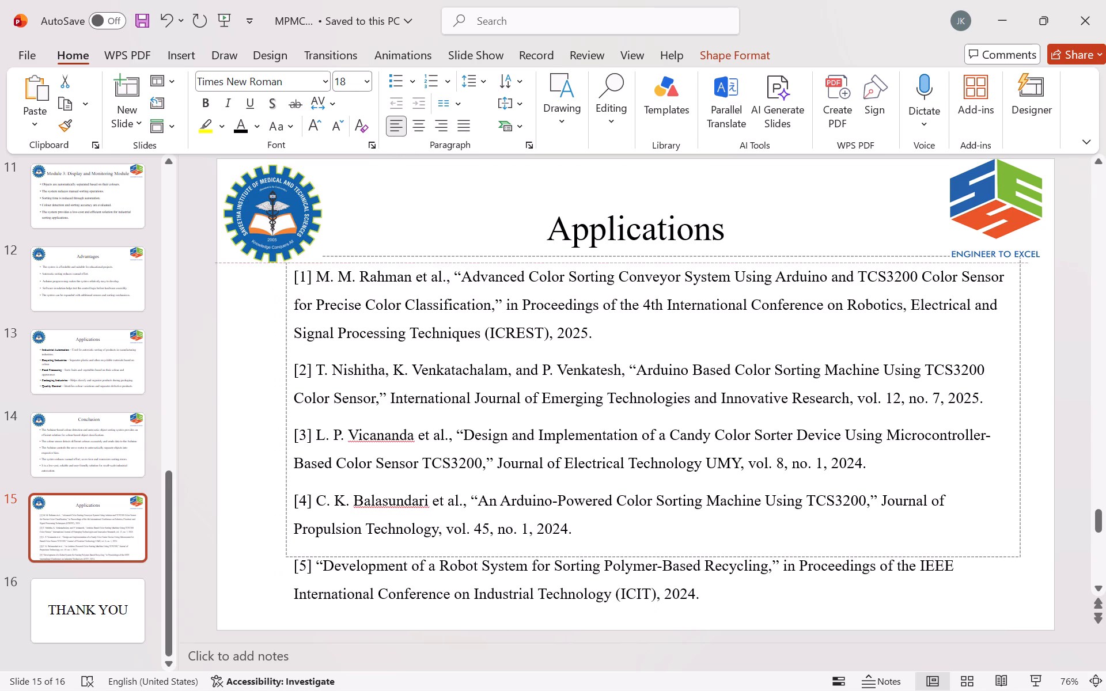
pyautogui.moveTo(461, 258); pyautogui.dragTo(454, 274)
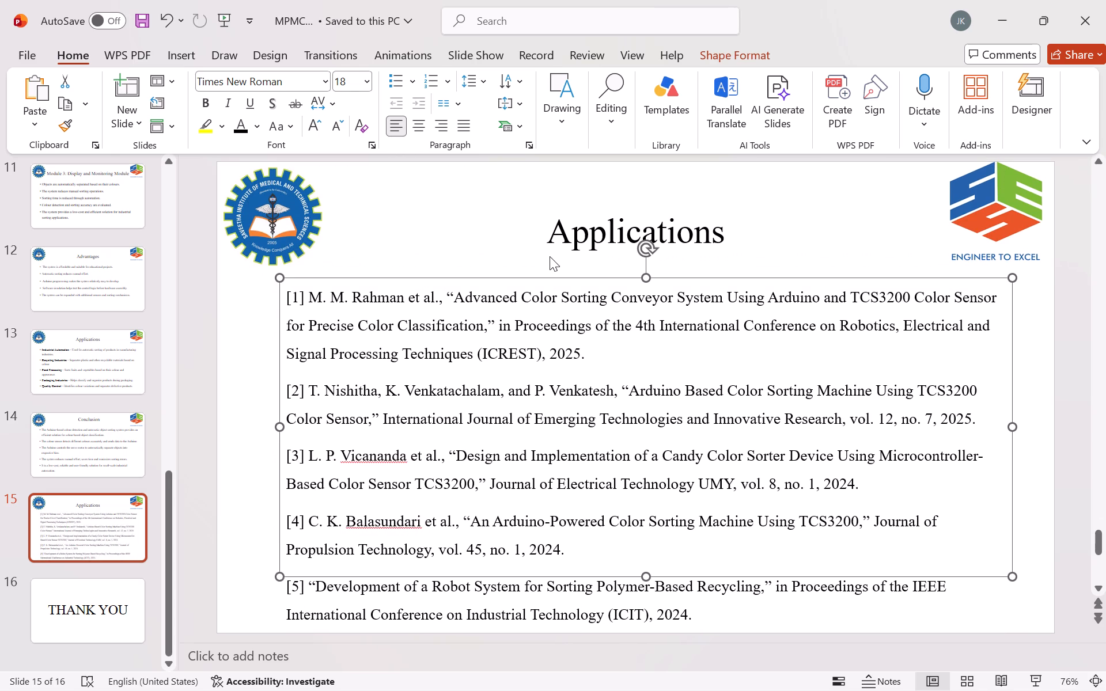
# Replace the slide 15 title "Applications" with "References".
pyautogui.moveTo(552, 233); pyautogui.dragTo(703, 244)
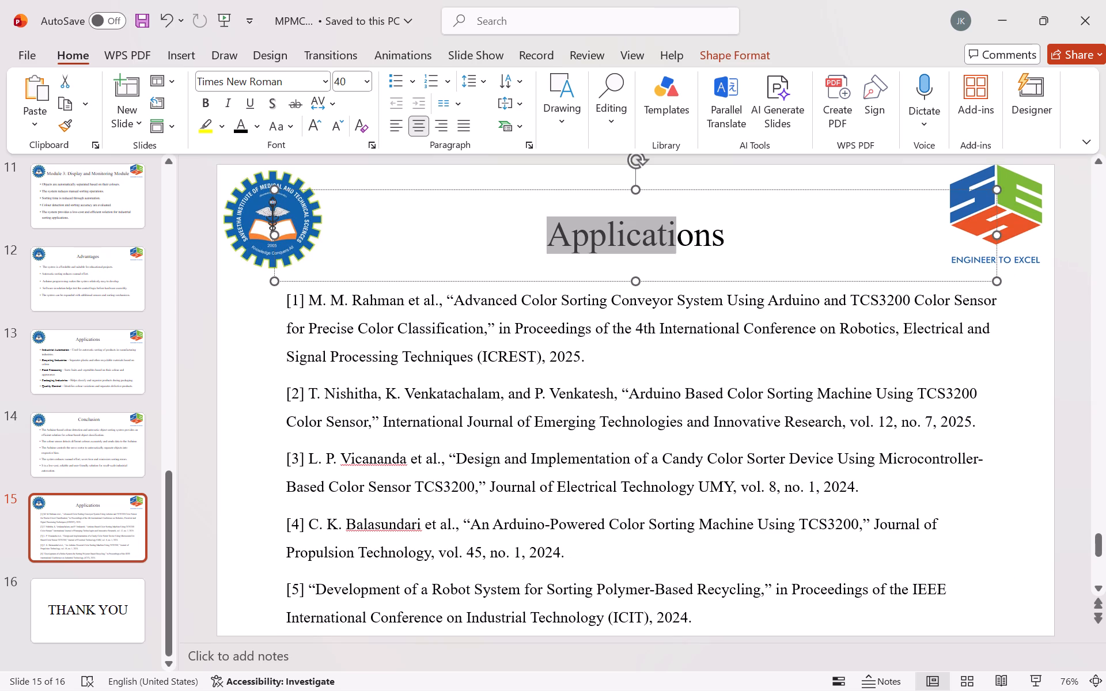
pyautogui.moveTo(703, 244); pyautogui.dragTo(753, 227)
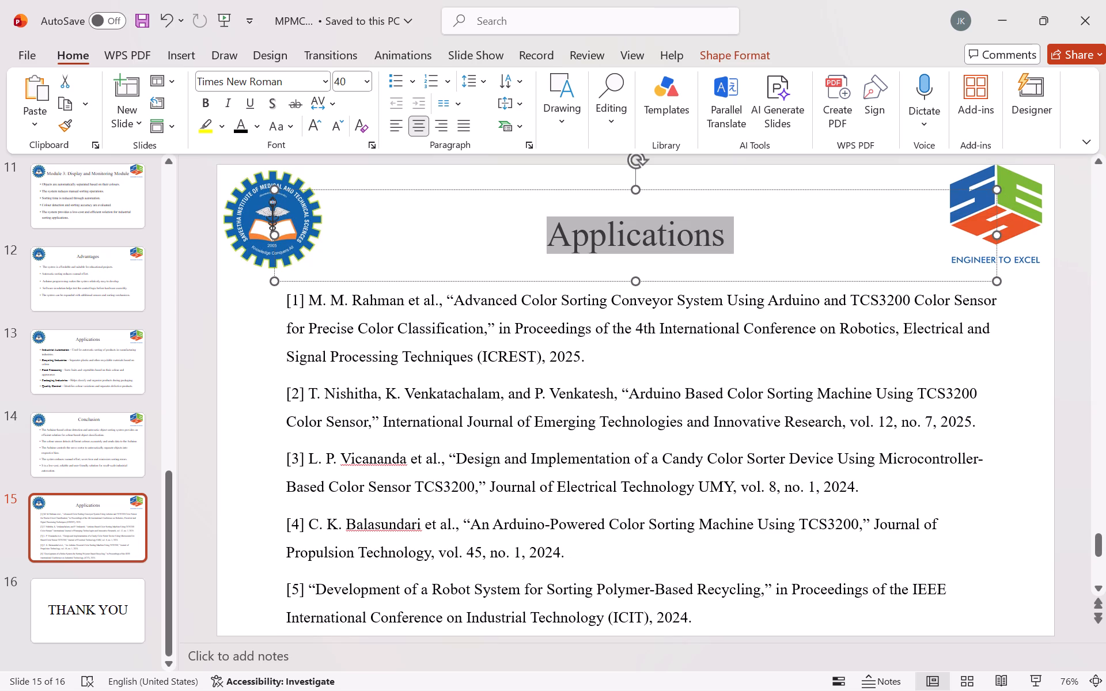
pyautogui.hotkey('shift', 'r')
pyautogui.write('eferences')
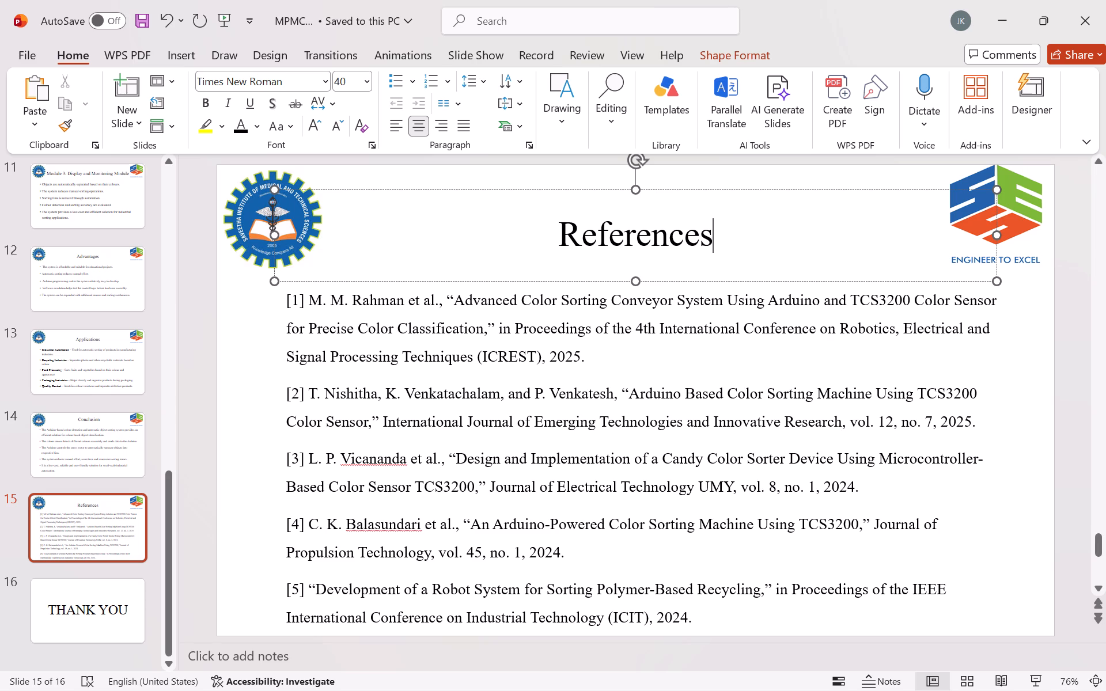
# Move the References title slightly higher on slide 15, keeping it horizontally centred.
pyautogui.moveTo(822, 185); pyautogui.dragTo(824, 166)
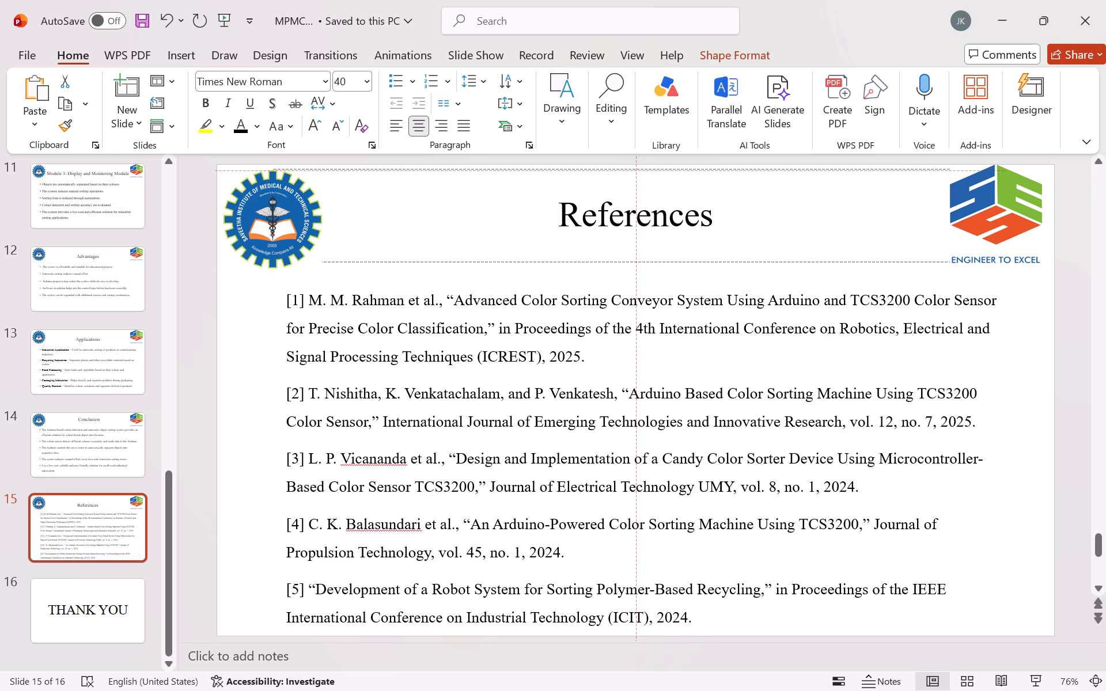
pyautogui.moveTo(824, 166); pyautogui.dragTo(825, 165)
# Widen the references text box toward the slide's right edge and shift it slightly upward so all five references fit.
pyautogui.click(726, 345)
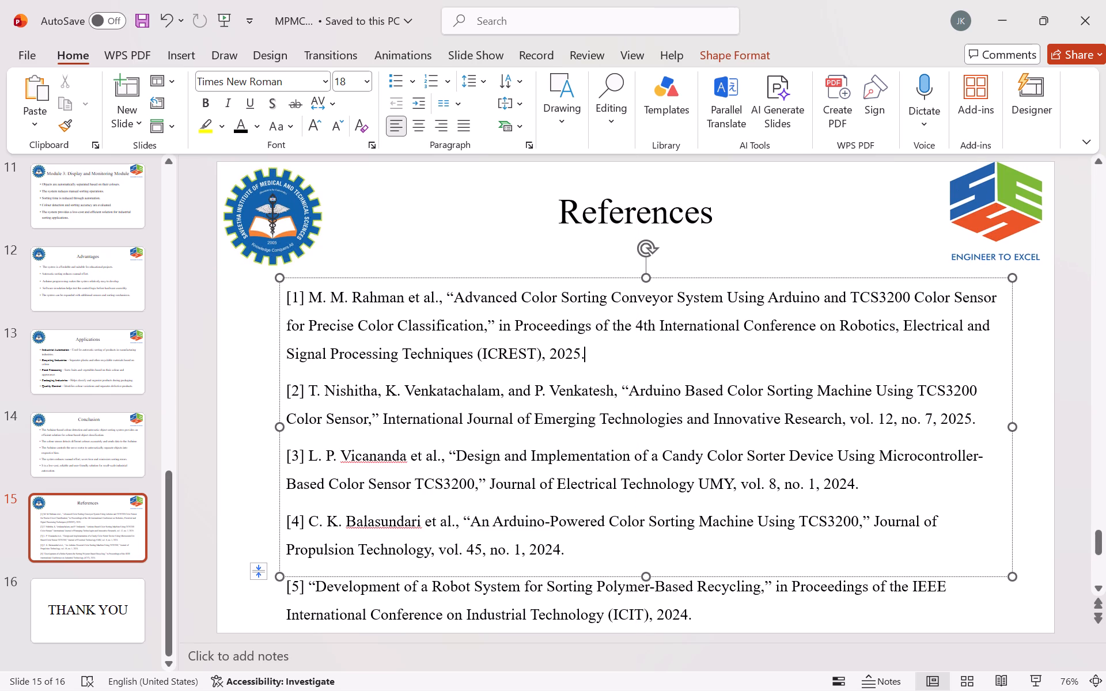
pyautogui.moveTo(1012, 426); pyautogui.dragTo(1021, 428)
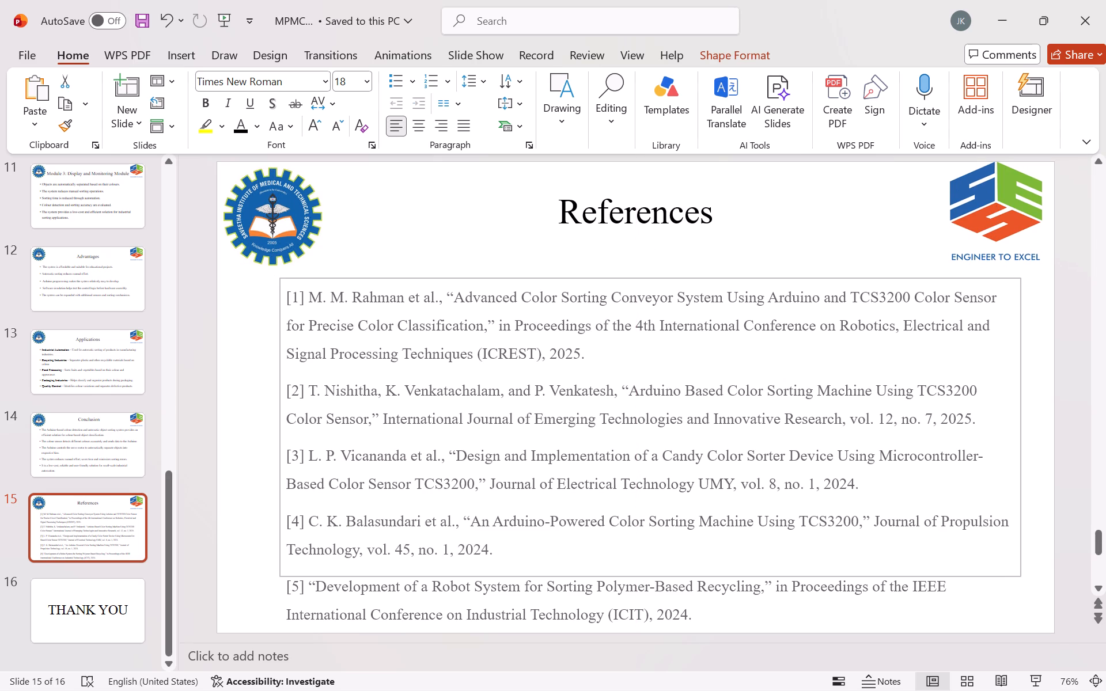
pyautogui.moveTo(1021, 428); pyautogui.dragTo(1045, 436)
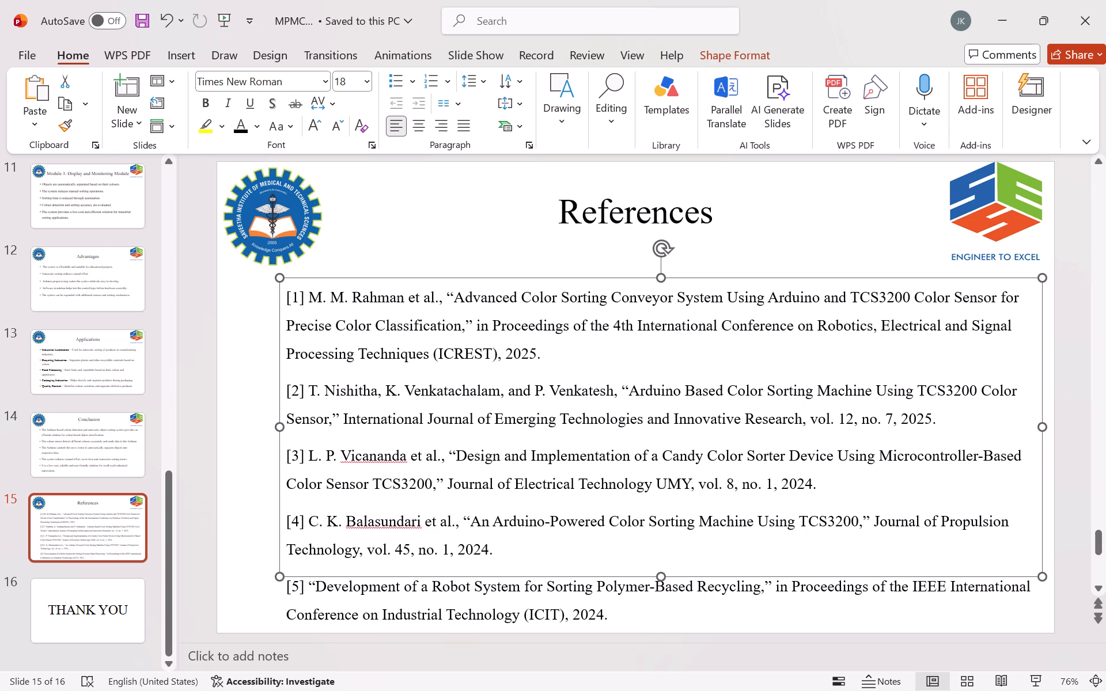
pyautogui.moveTo(809, 575); pyautogui.dragTo(808, 567)
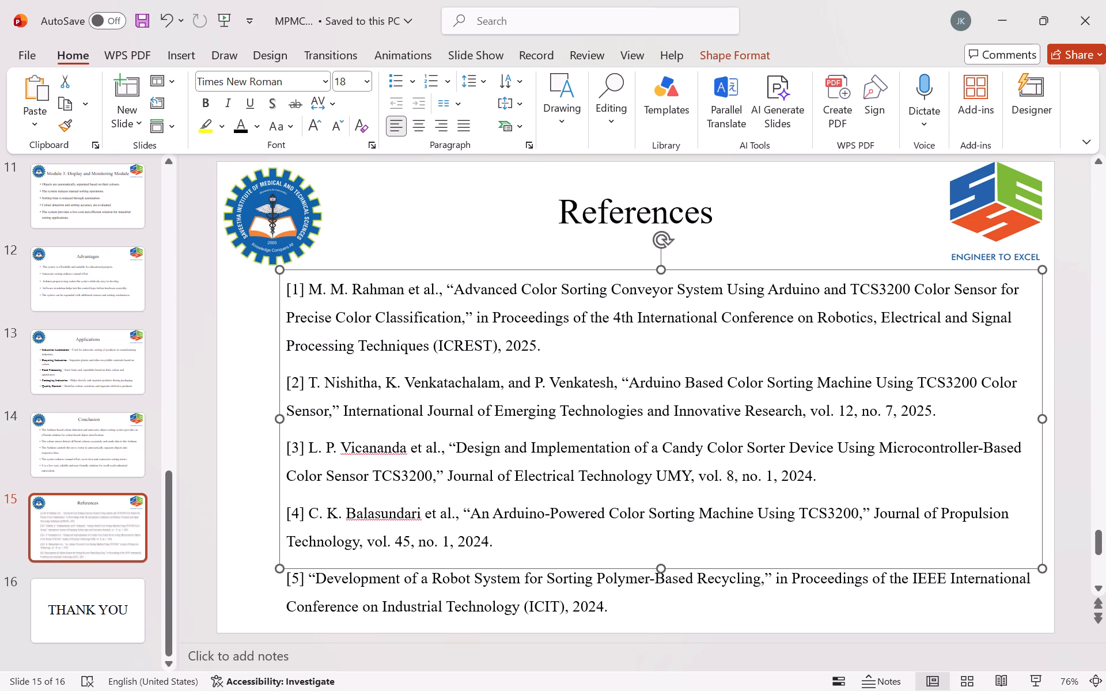
pyautogui.click(844, 657)
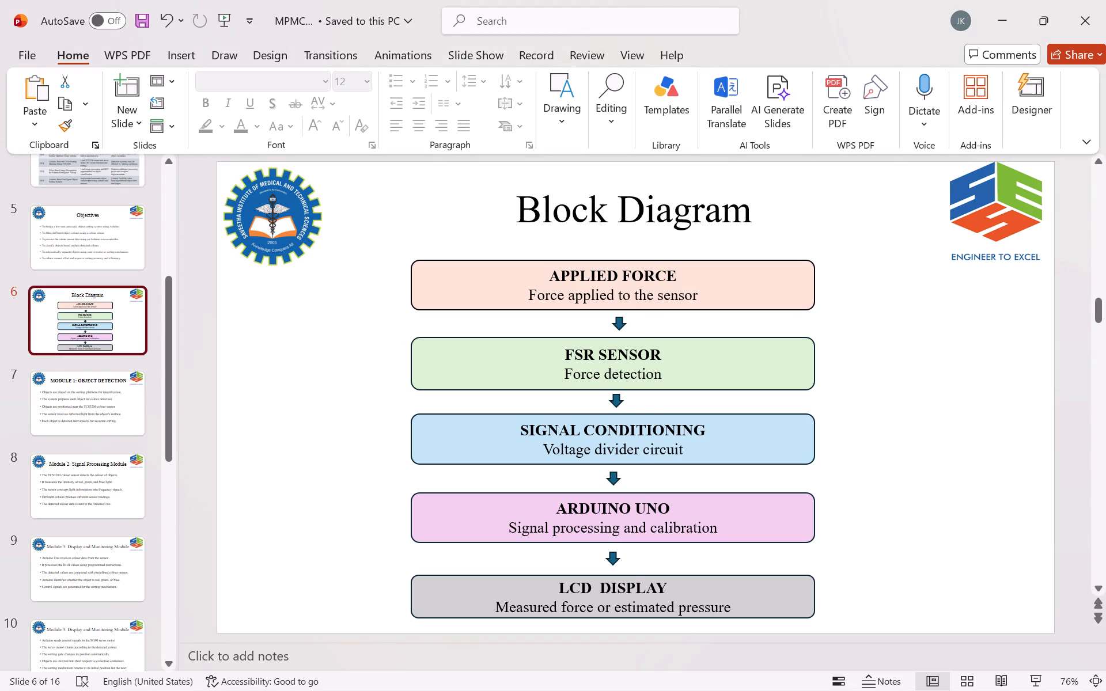
pyautogui.click(634, 287)
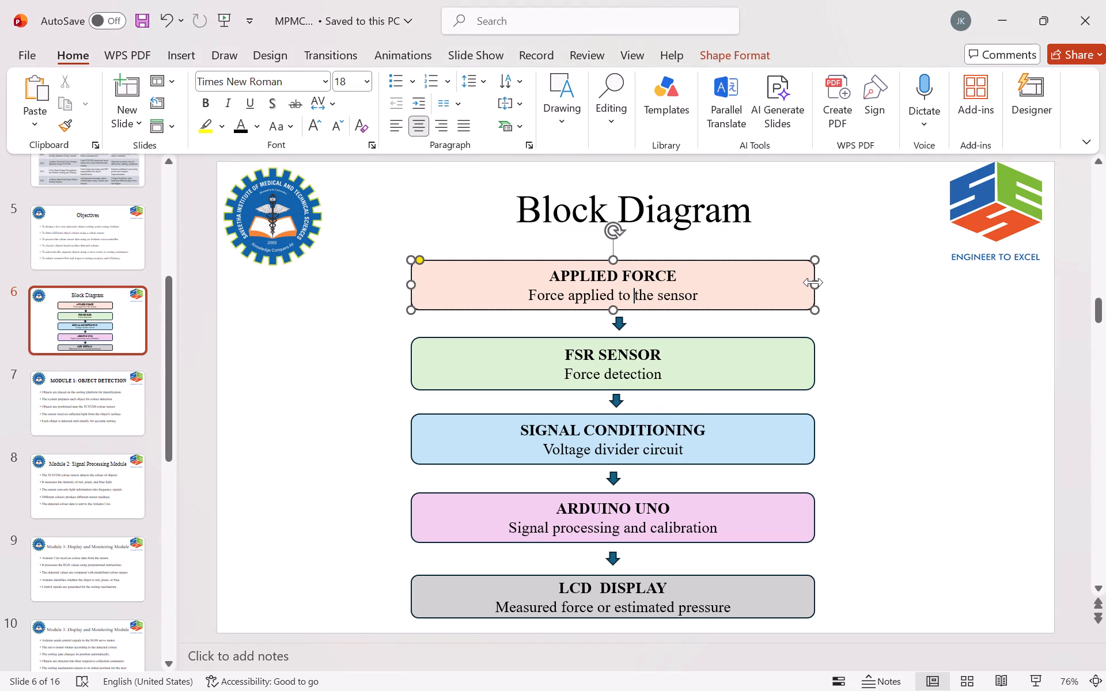
pyautogui.moveTo(813, 282); pyautogui.dragTo(866, 279)
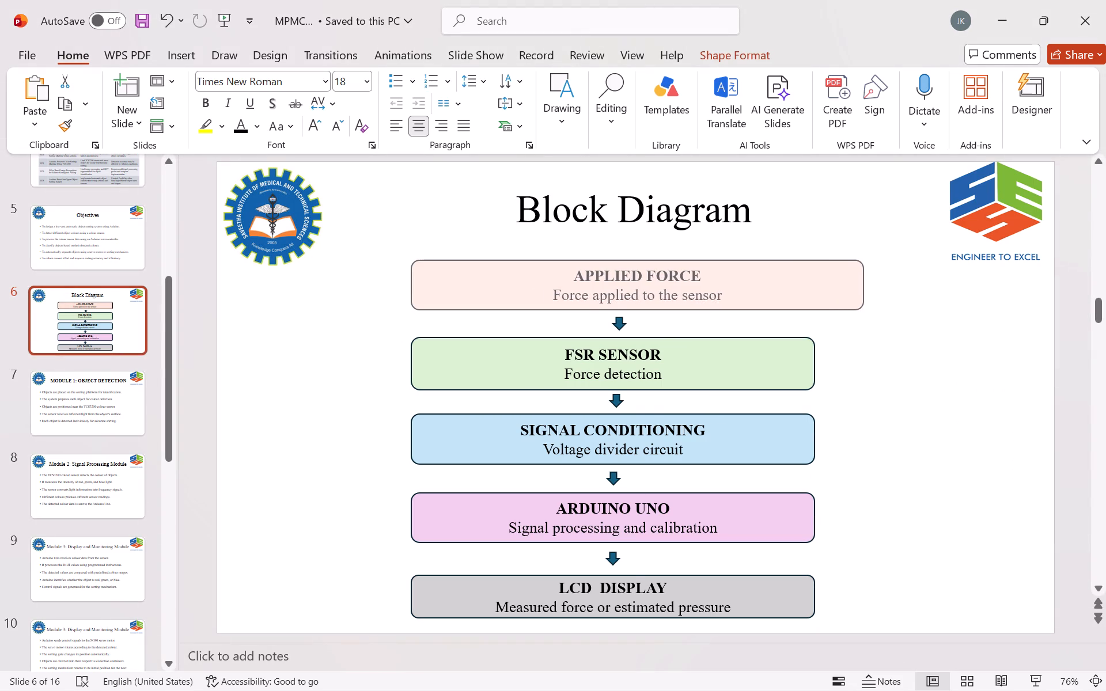
pyautogui.moveTo(866, 279); pyautogui.dragTo(884, 280)
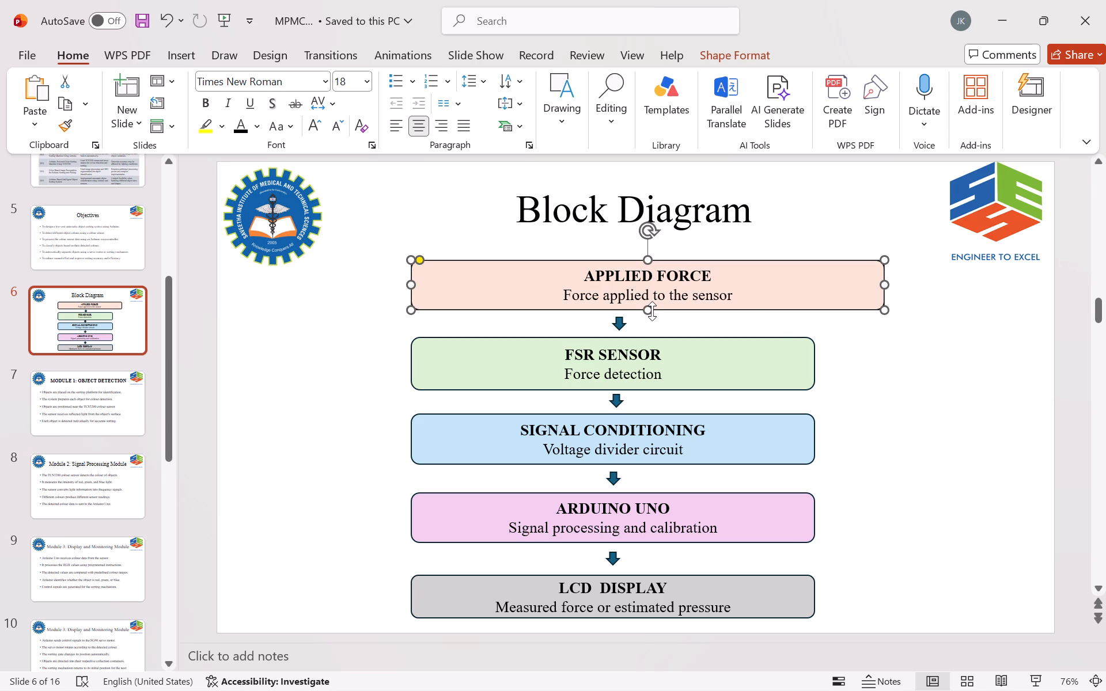
pyautogui.moveTo(652, 310); pyautogui.dragTo(651, 299)
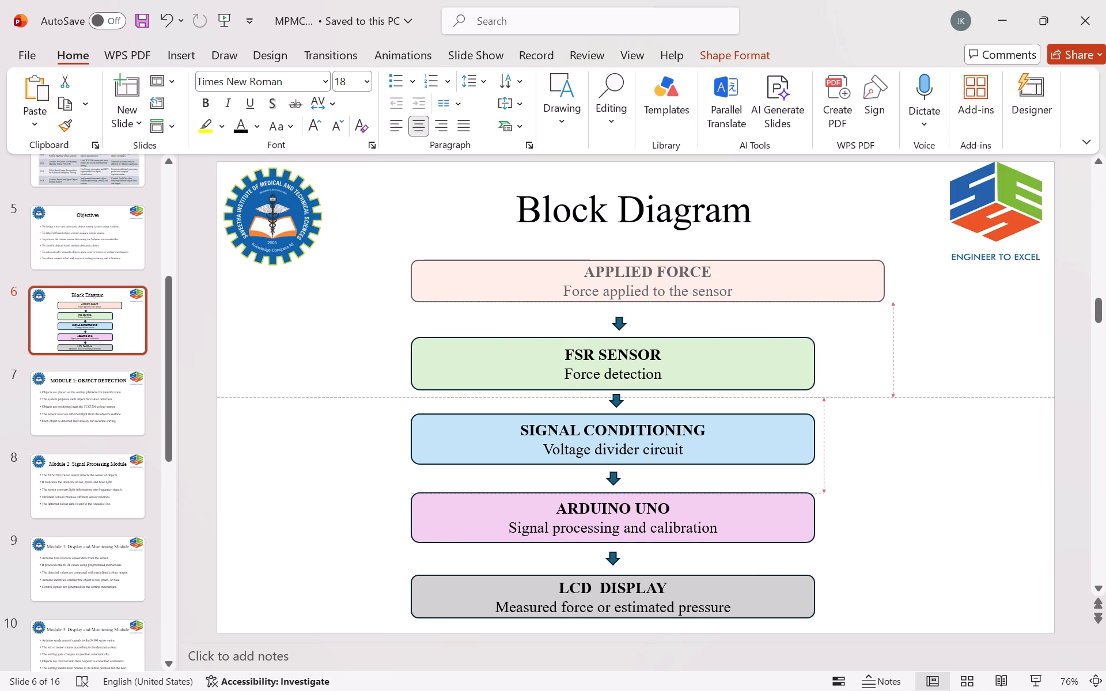
pyautogui.moveTo(651, 299); pyautogui.dragTo(652, 300)
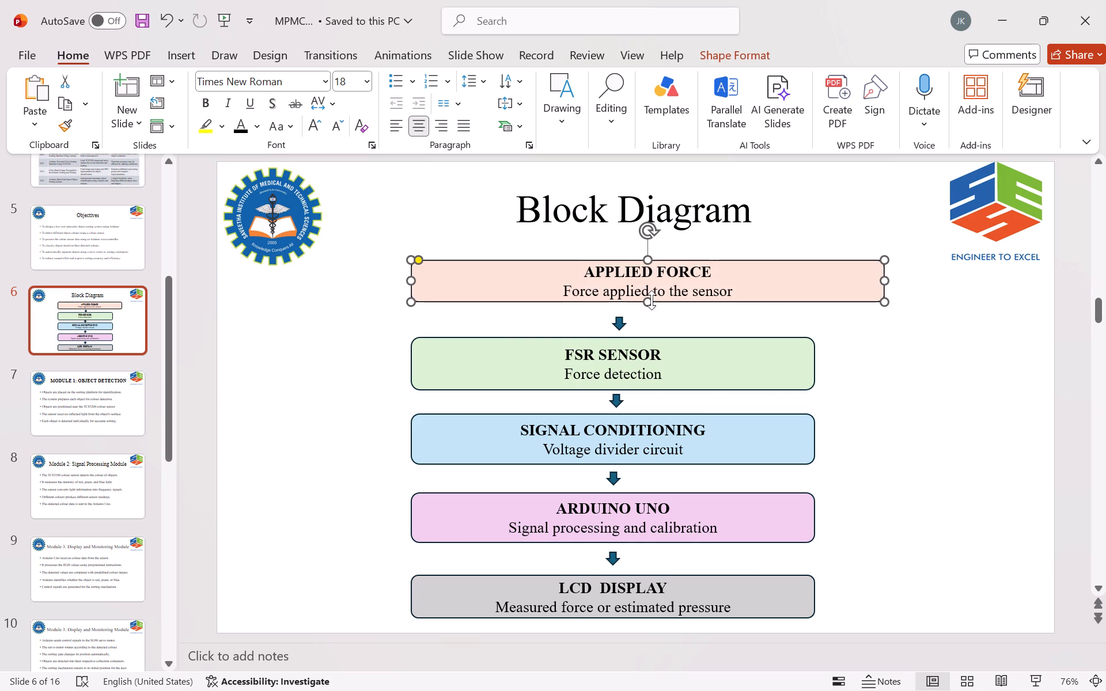
# Move the Block Diagram title and the APPLIED FORCE block slightly higher on the slide.
pyautogui.click(630, 212)
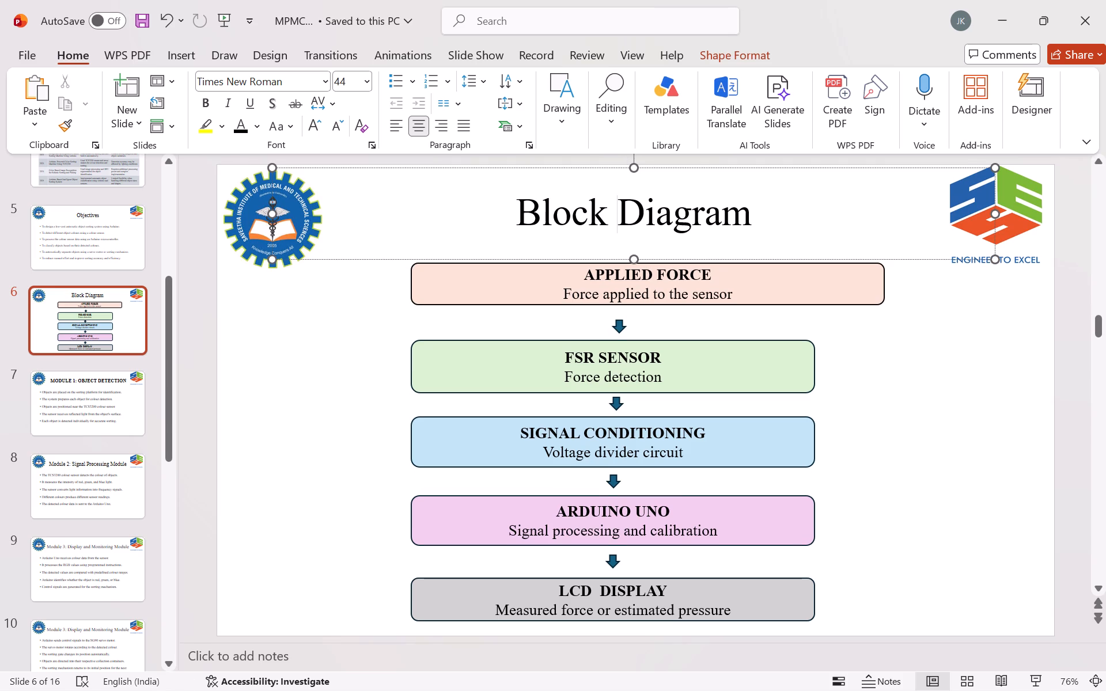
pyautogui.moveTo(601, 257); pyautogui.dragTo(600, 242)
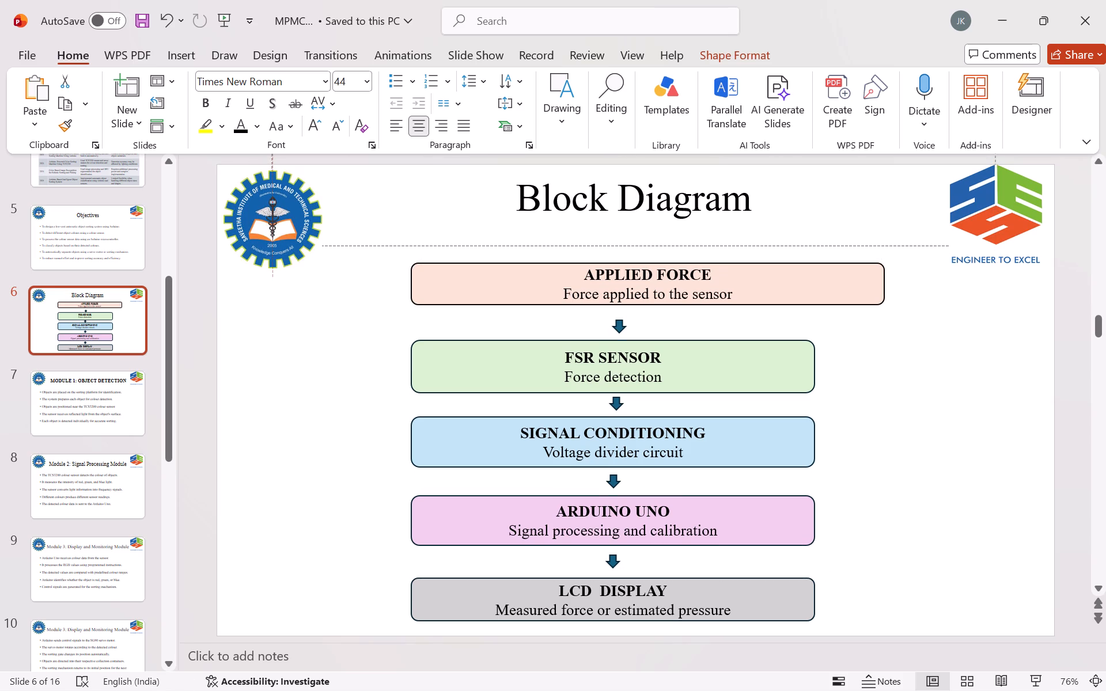
pyautogui.moveTo(600, 242); pyautogui.dragTo(600, 244)
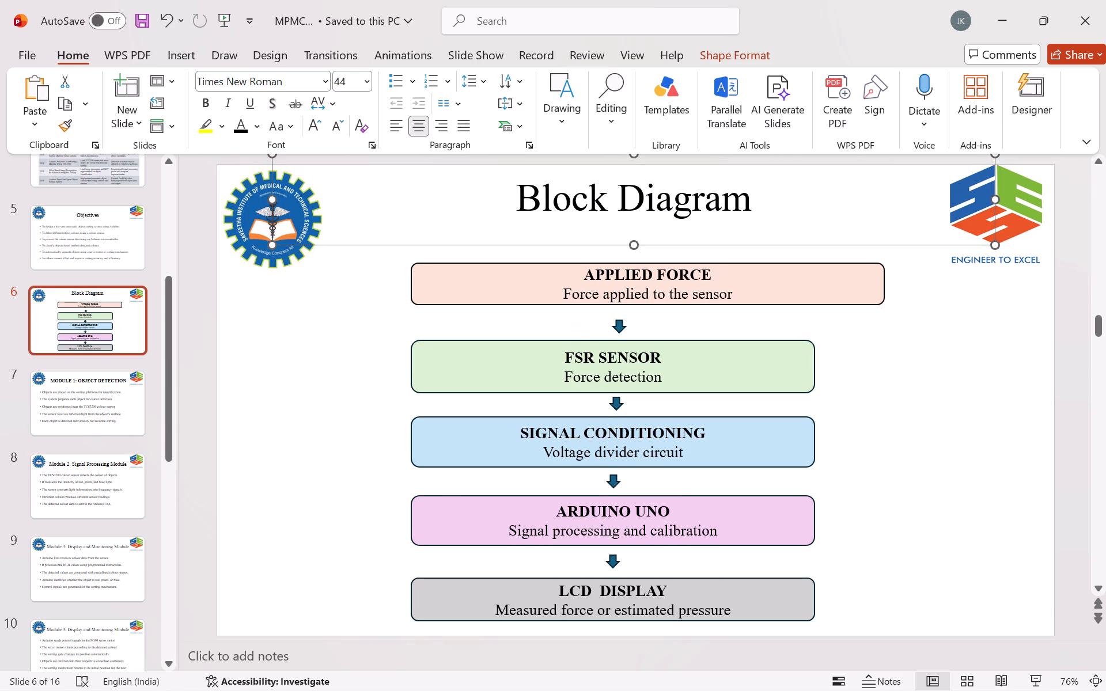
pyautogui.moveTo(569, 304); pyautogui.dragTo(566, 286)
# Move the four connecting arrows out from between the blocks to the blank area beside the diagram.
pyautogui.click(612, 331)
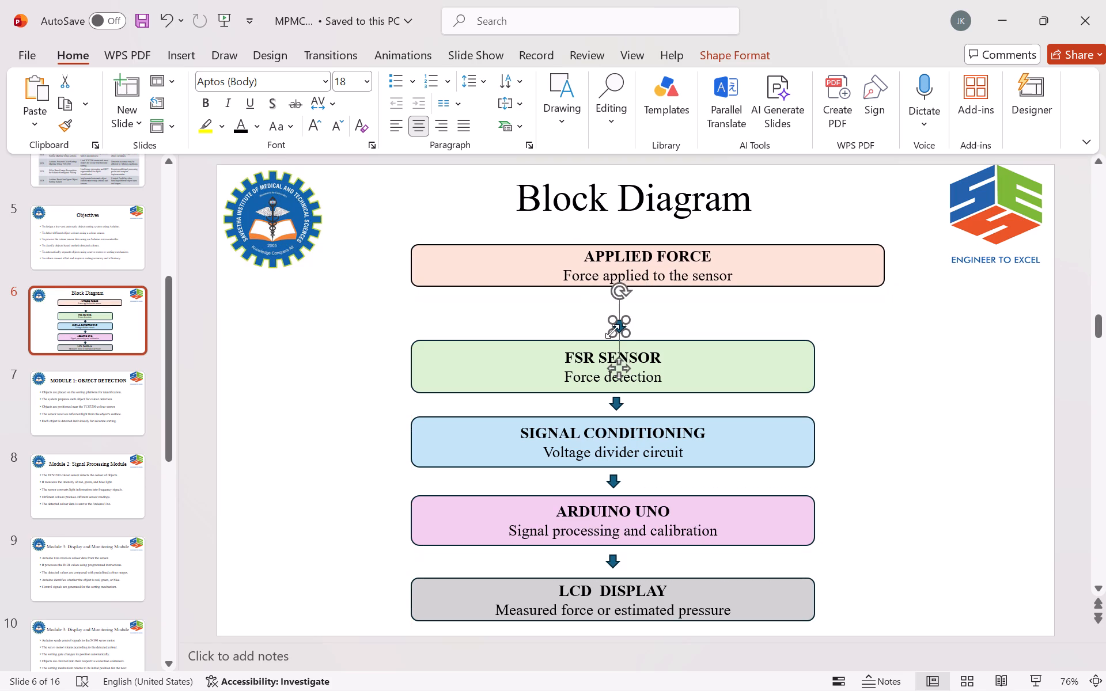
pyautogui.moveTo(620, 330); pyautogui.dragTo(918, 332)
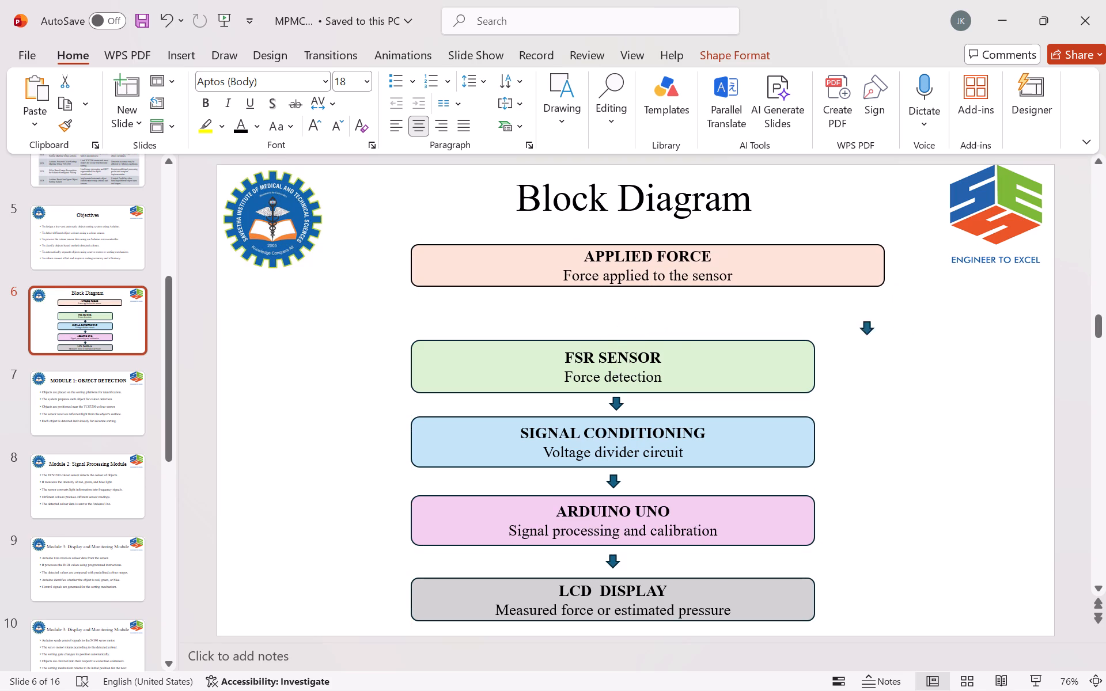
pyautogui.moveTo(918, 332); pyautogui.dragTo(964, 335)
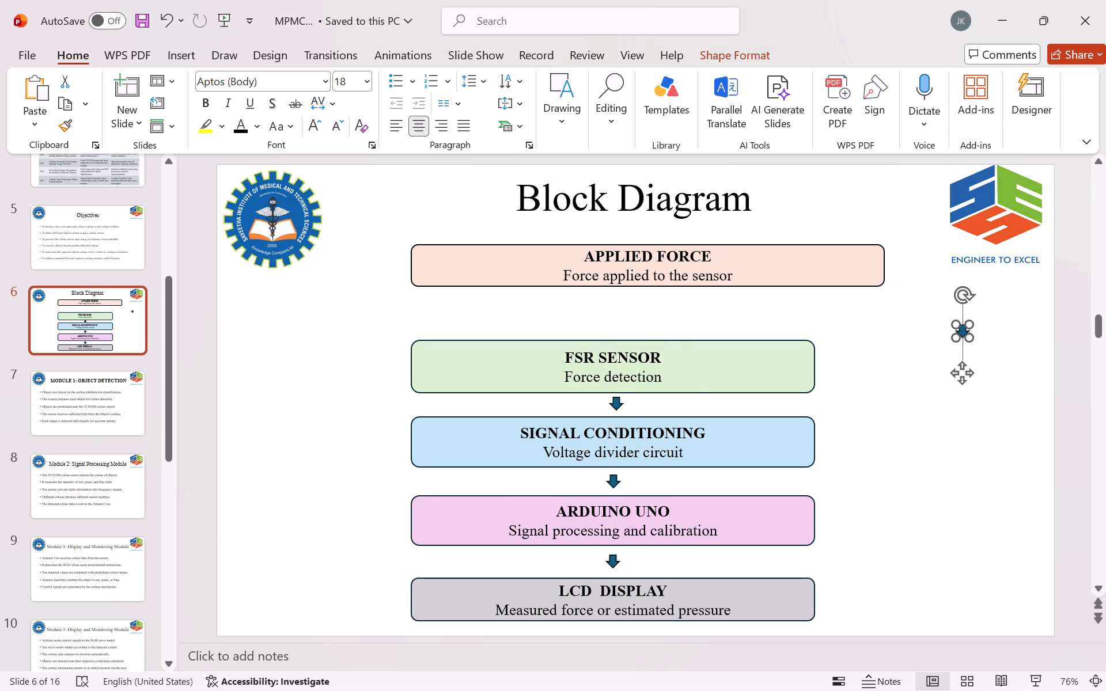
pyautogui.moveTo(617, 403); pyautogui.dragTo(897, 396)
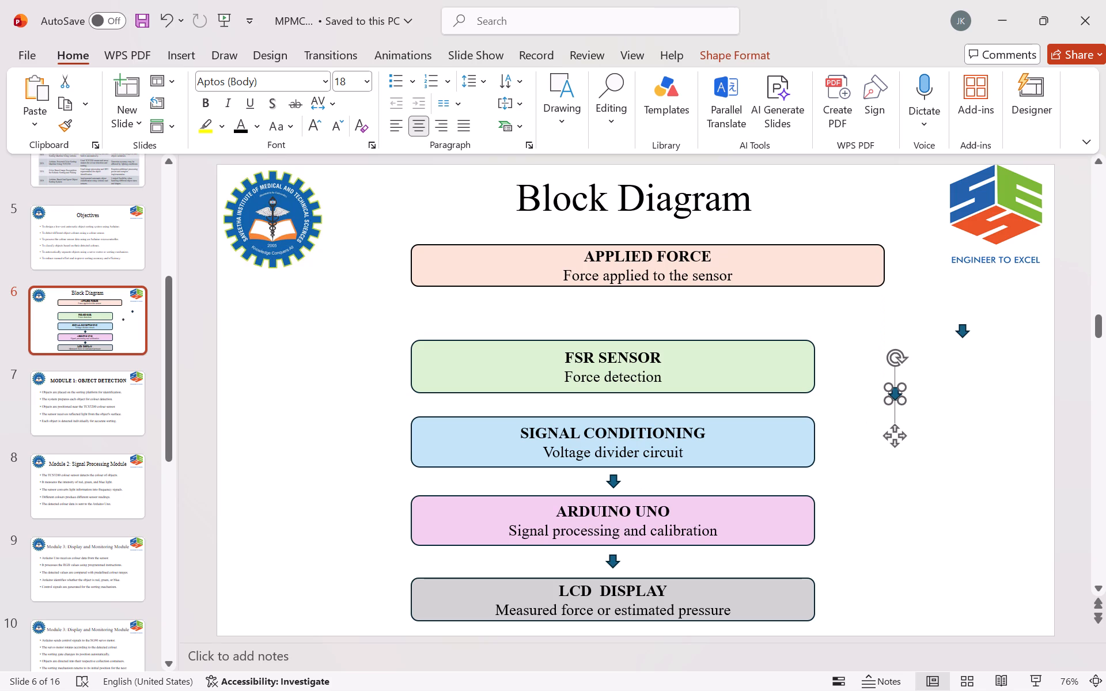
pyautogui.moveTo(612, 485); pyautogui.dragTo(988, 449)
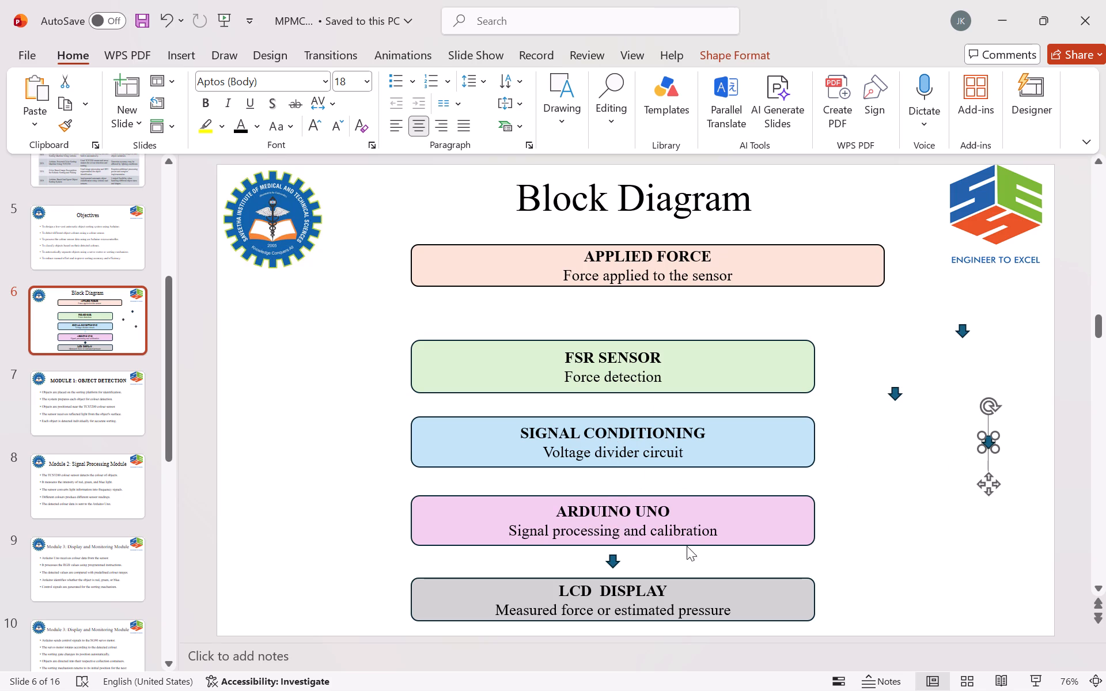
pyautogui.moveTo(616, 559); pyautogui.dragTo(1018, 484)
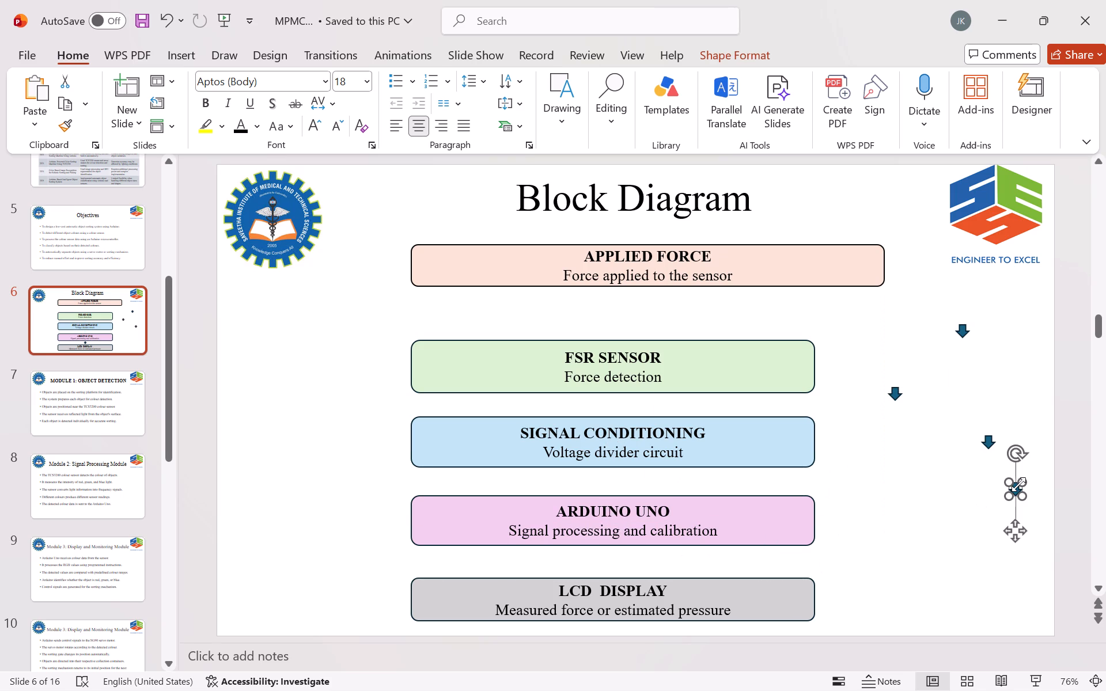
# Move the green FSR SENSOR block up close beneath the APPLIED FORCE block and widen it to about the same width.
pyautogui.moveTo(699, 374); pyautogui.dragTo(714, 334)
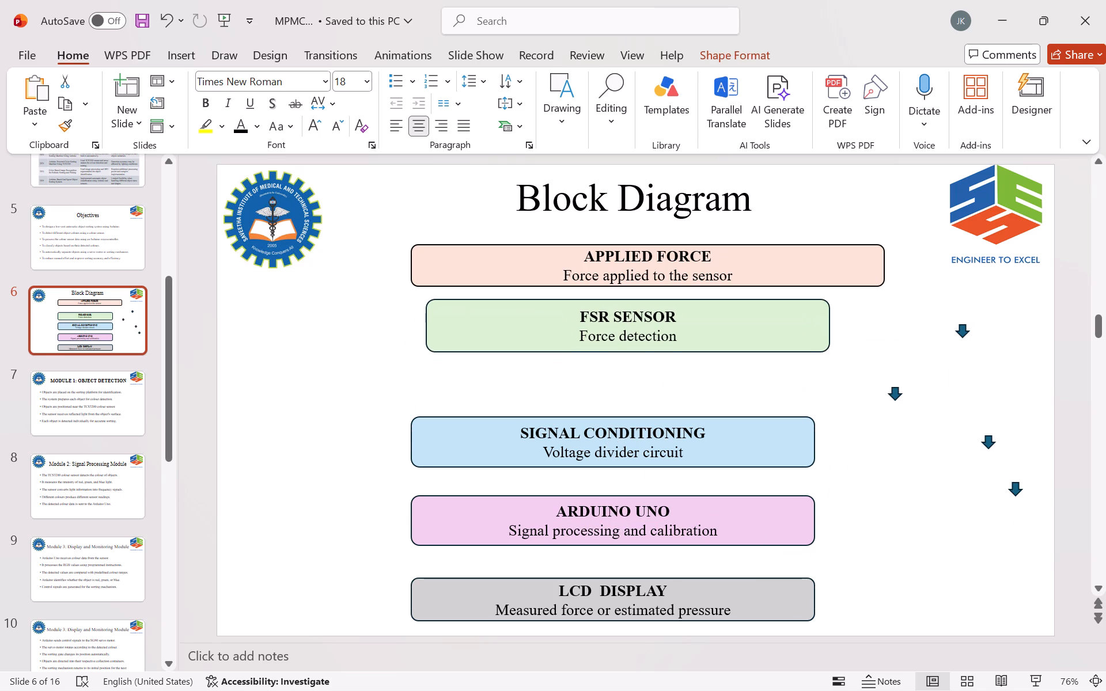
pyautogui.moveTo(714, 334); pyautogui.dragTo(702, 339)
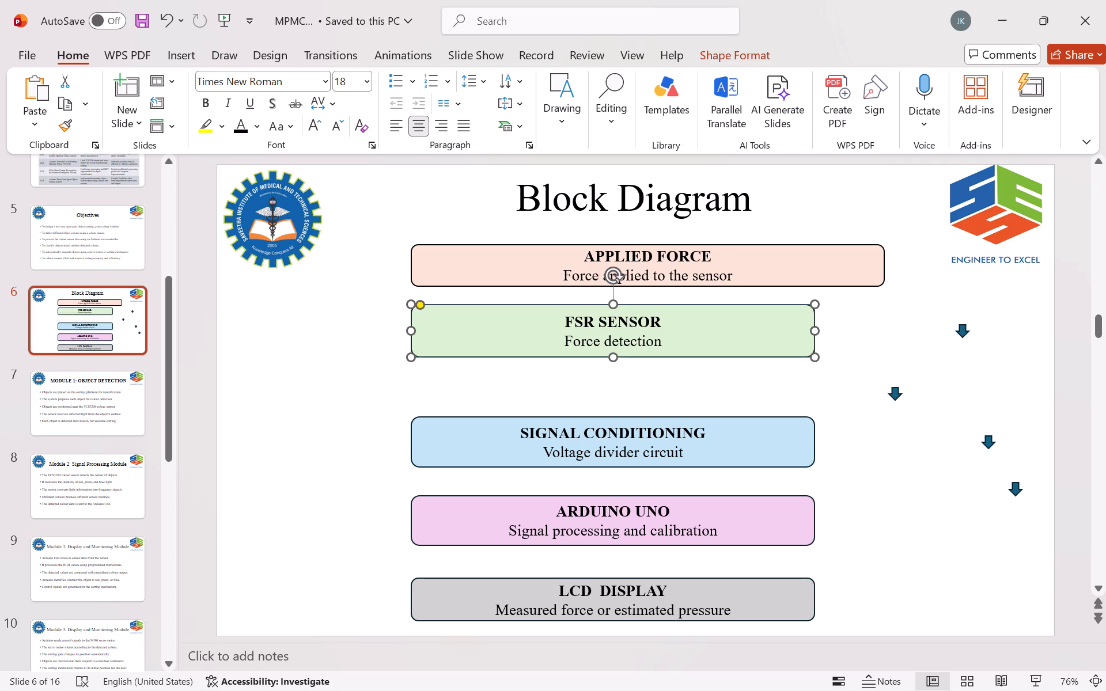
pyautogui.moveTo(813, 332); pyautogui.dragTo(891, 331)
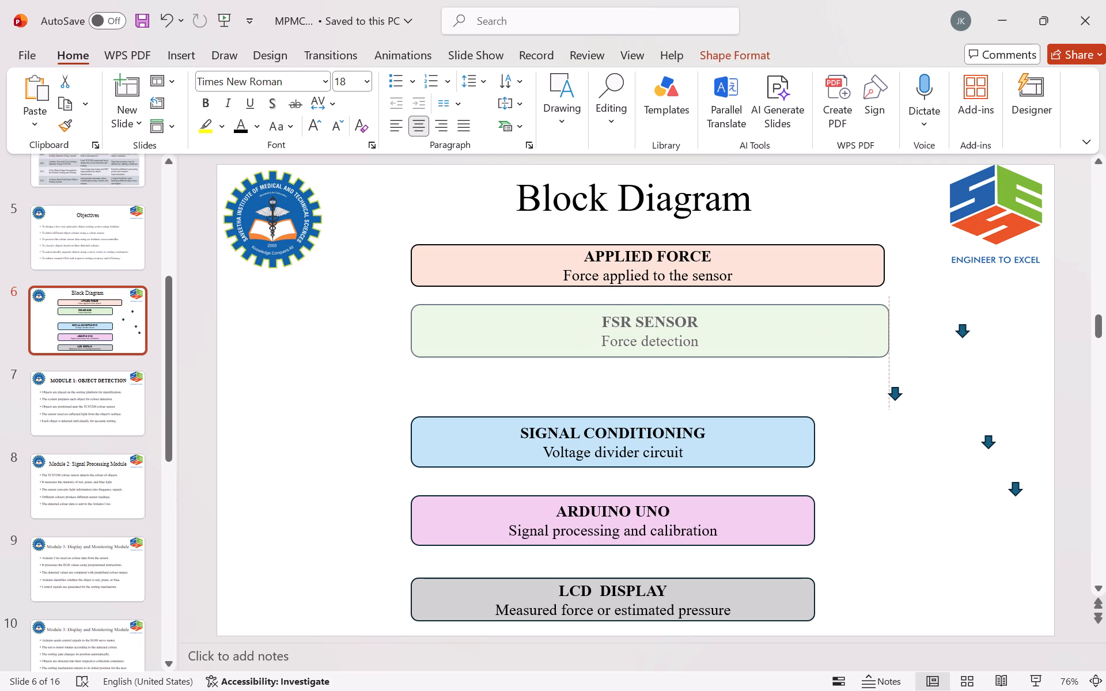
pyautogui.moveTo(891, 331); pyautogui.dragTo(888, 331)
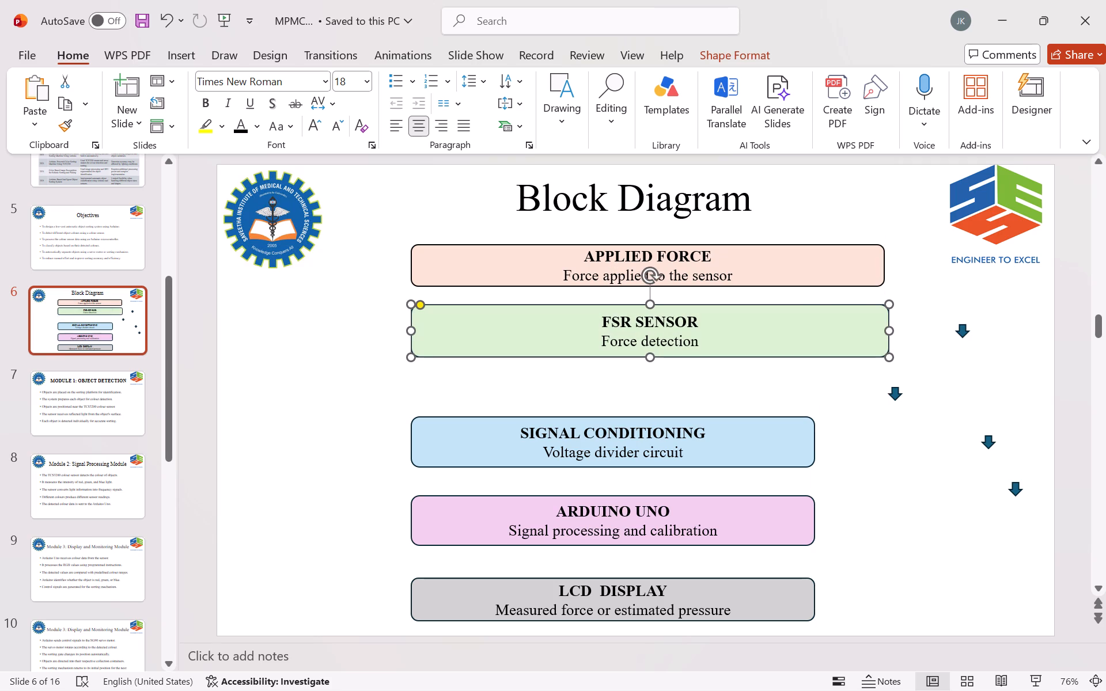
# Widen the blue SIGNAL CONDITIONING block to match the width of the APPLIED FORCE block.
pyautogui.click(765, 466)
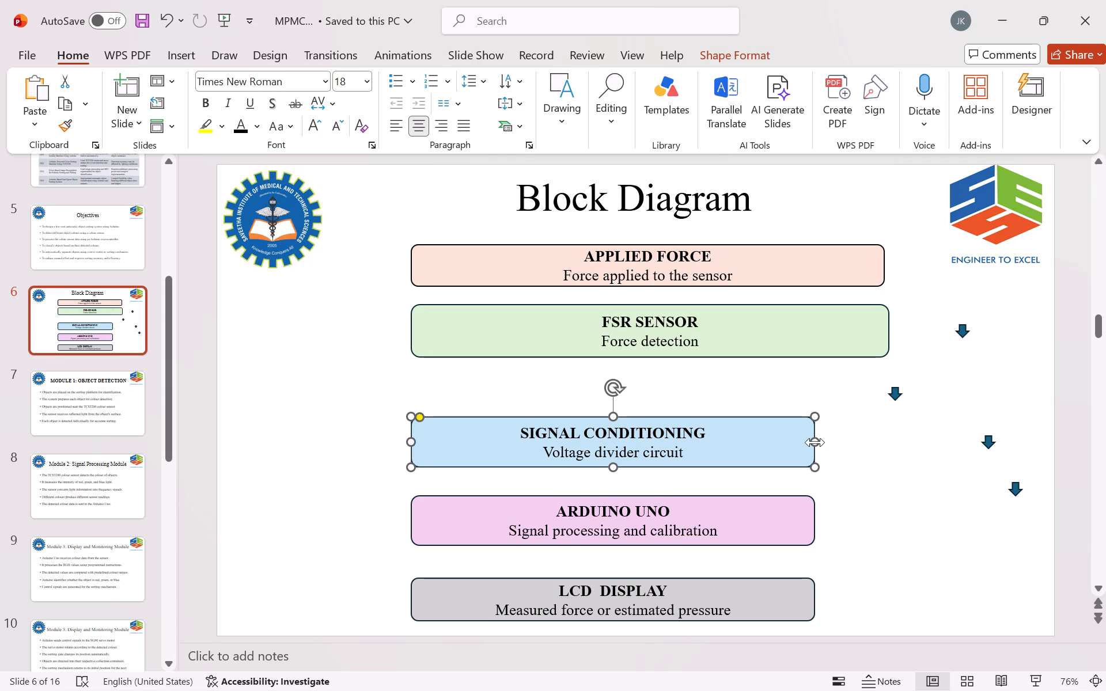
pyautogui.moveTo(815, 442); pyautogui.dragTo(885, 441)
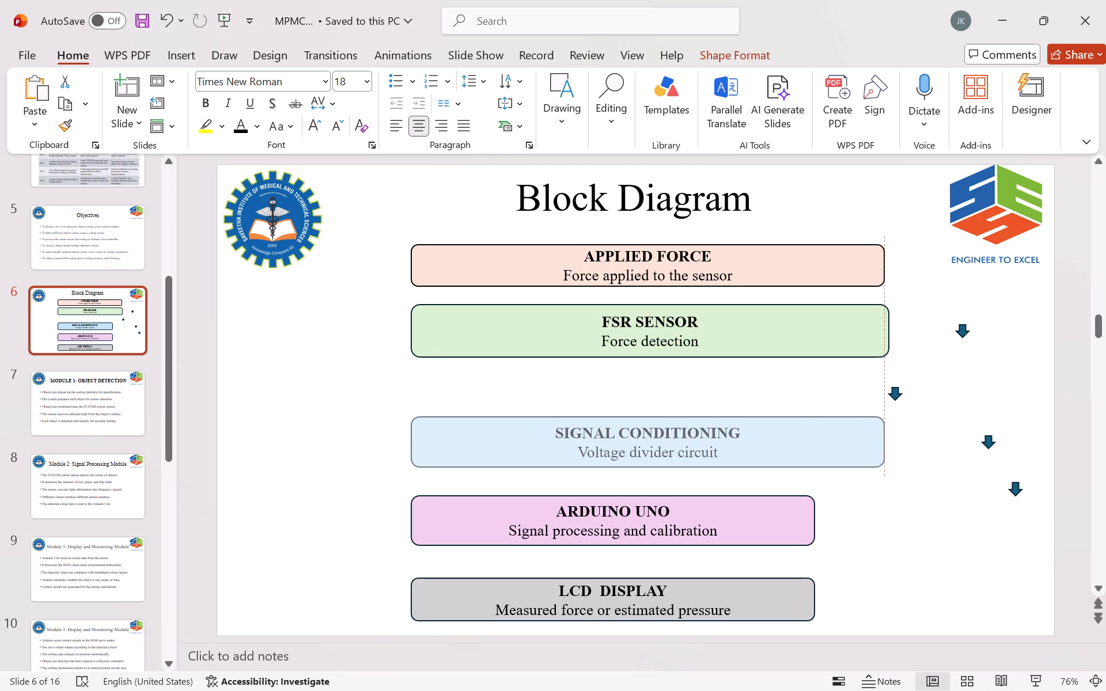
pyautogui.moveTo(885, 441); pyautogui.dragTo(886, 441)
# Adjust the FSR SENSOR block's position and width so both side edges line up with the APPLIED FORCE block.
pyautogui.click(864, 333)
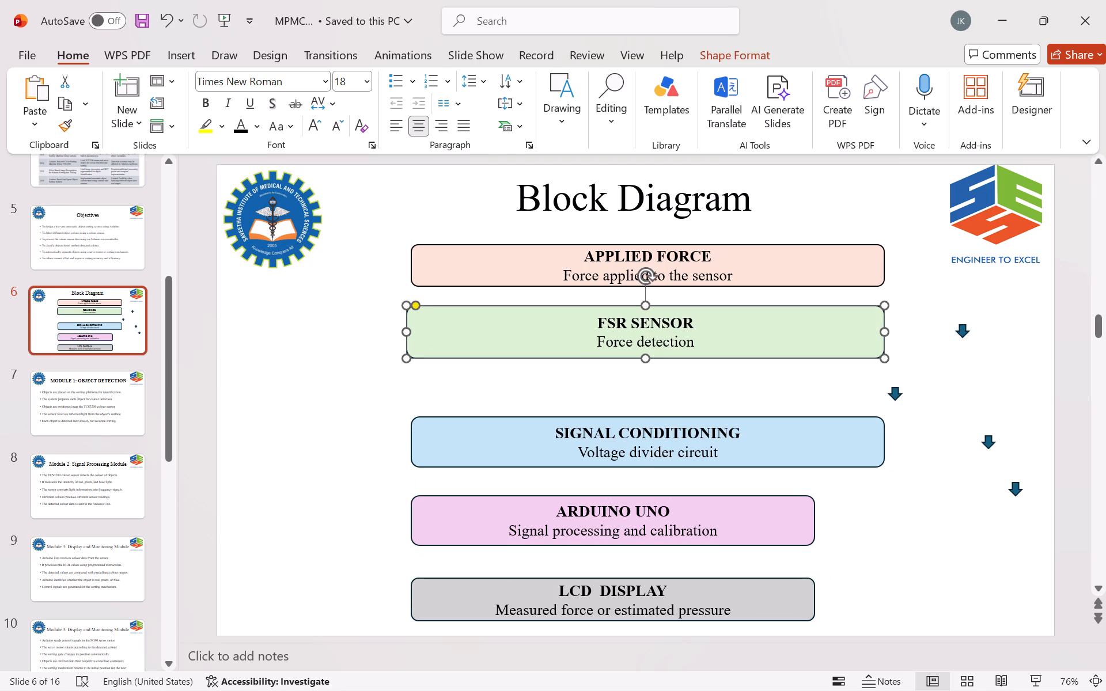
pyautogui.moveTo(766, 355); pyautogui.dragTo(774, 355)
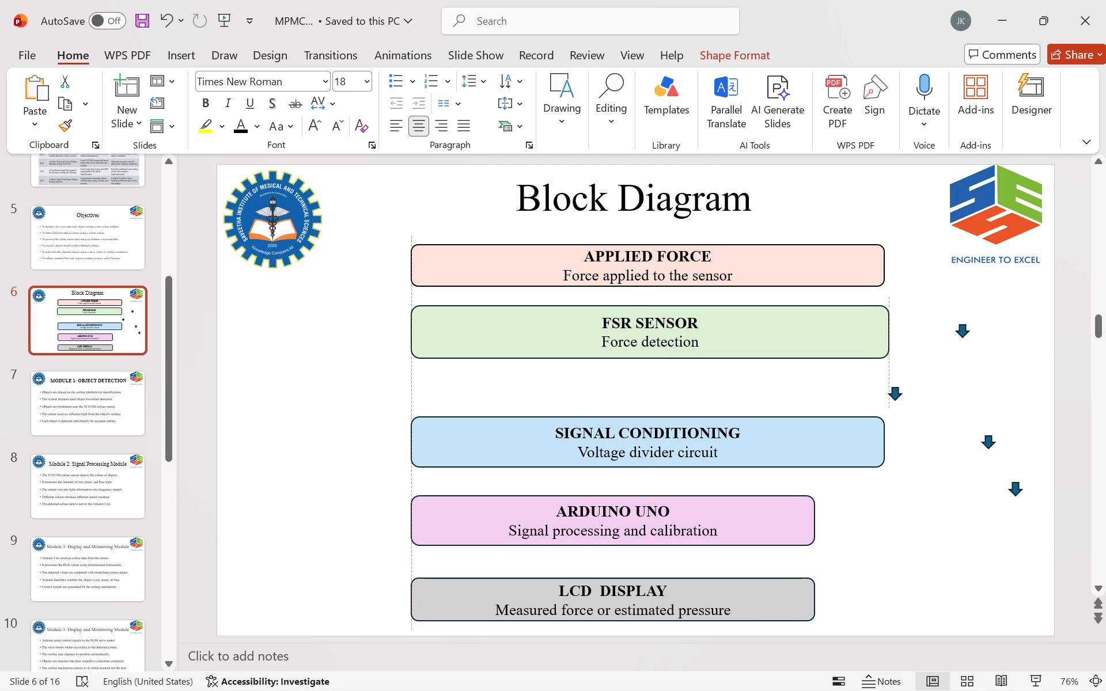
pyautogui.moveTo(774, 355); pyautogui.dragTo(772, 355)
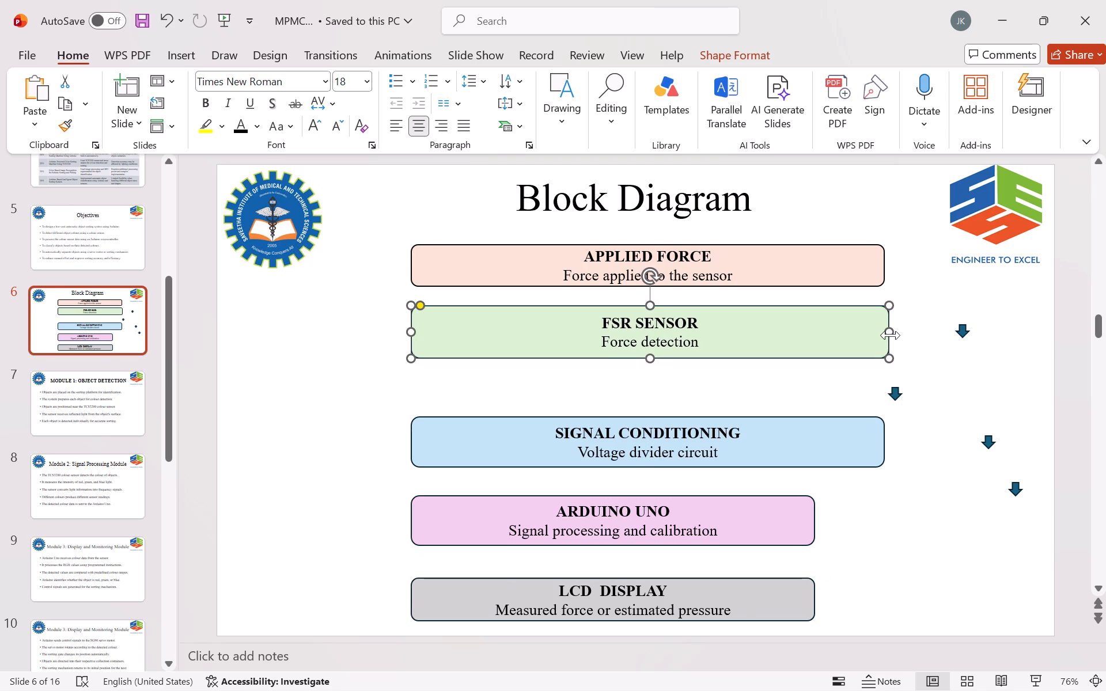
pyautogui.moveTo(891, 333); pyautogui.dragTo(885, 333)
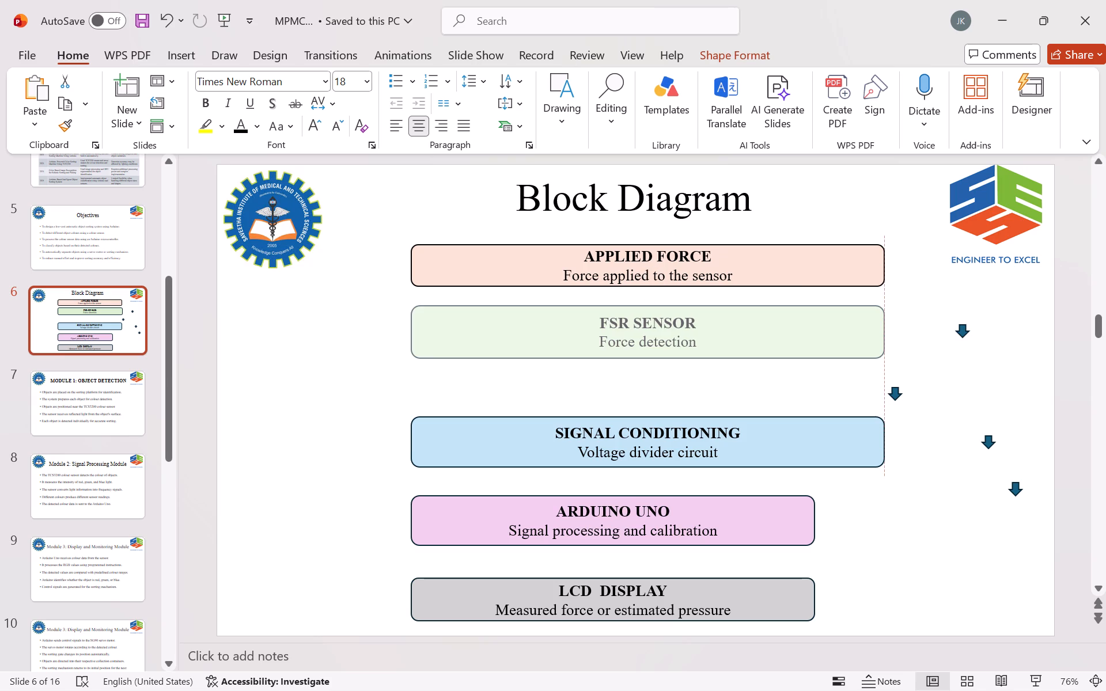
pyautogui.moveTo(885, 333); pyautogui.dragTo(884, 333)
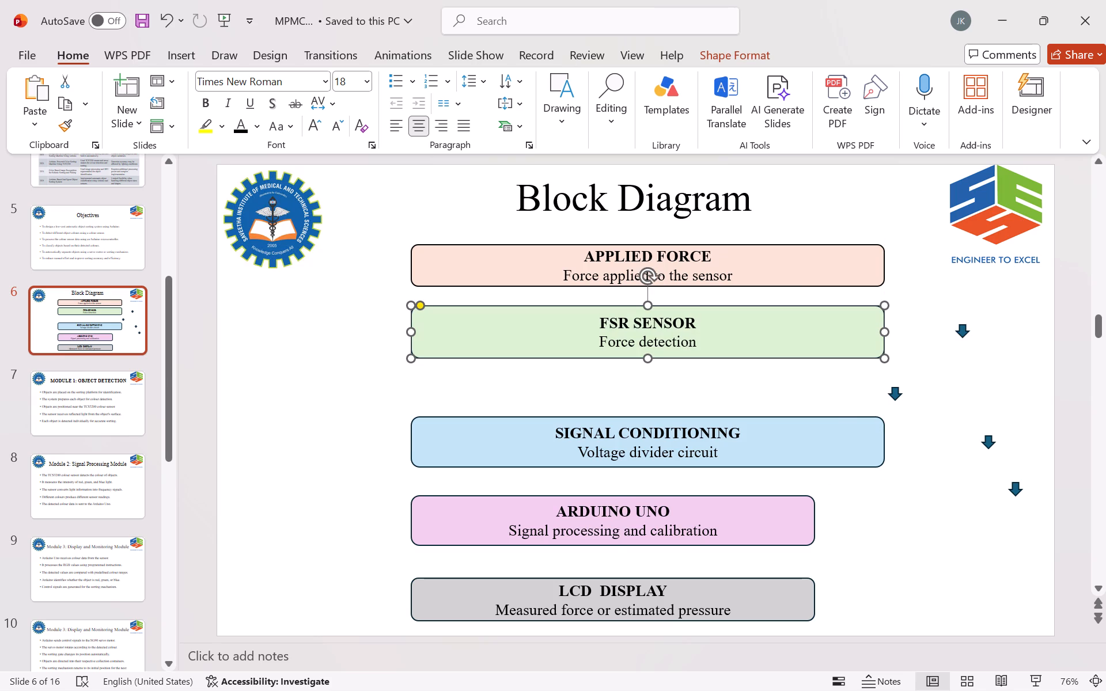
# Move the ARDUINO UNO block up slightly and widen it so both side edges align with the blocks above.
pyautogui.moveTo(786, 515); pyautogui.dragTo(790, 510)
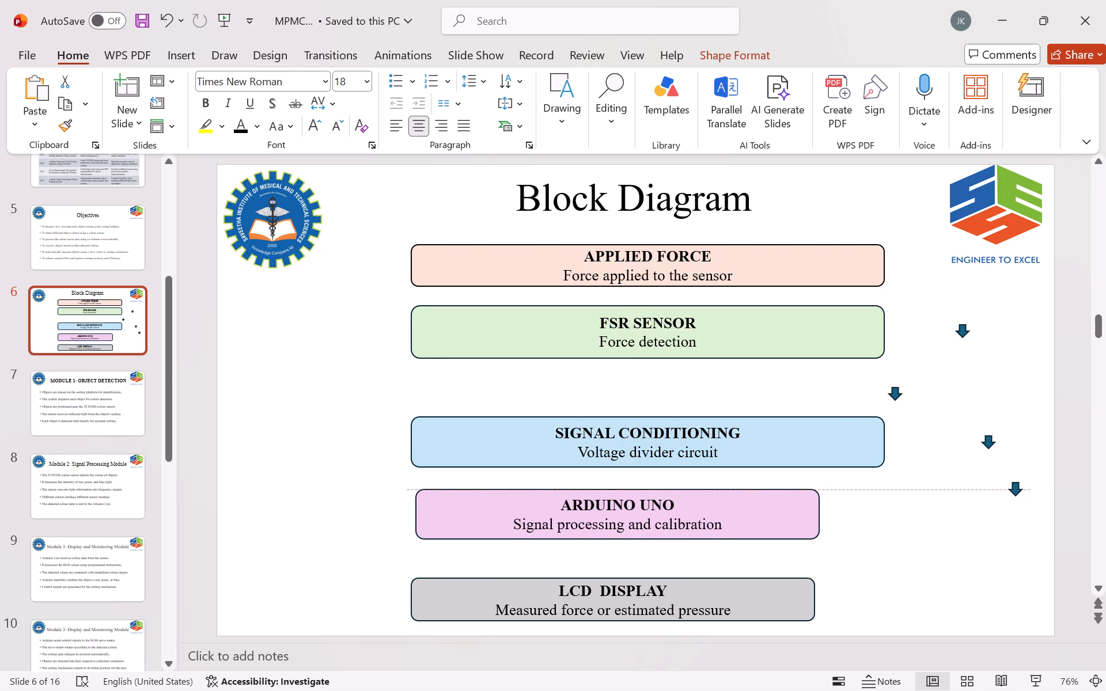
pyautogui.moveTo(790, 510); pyautogui.dragTo(790, 510)
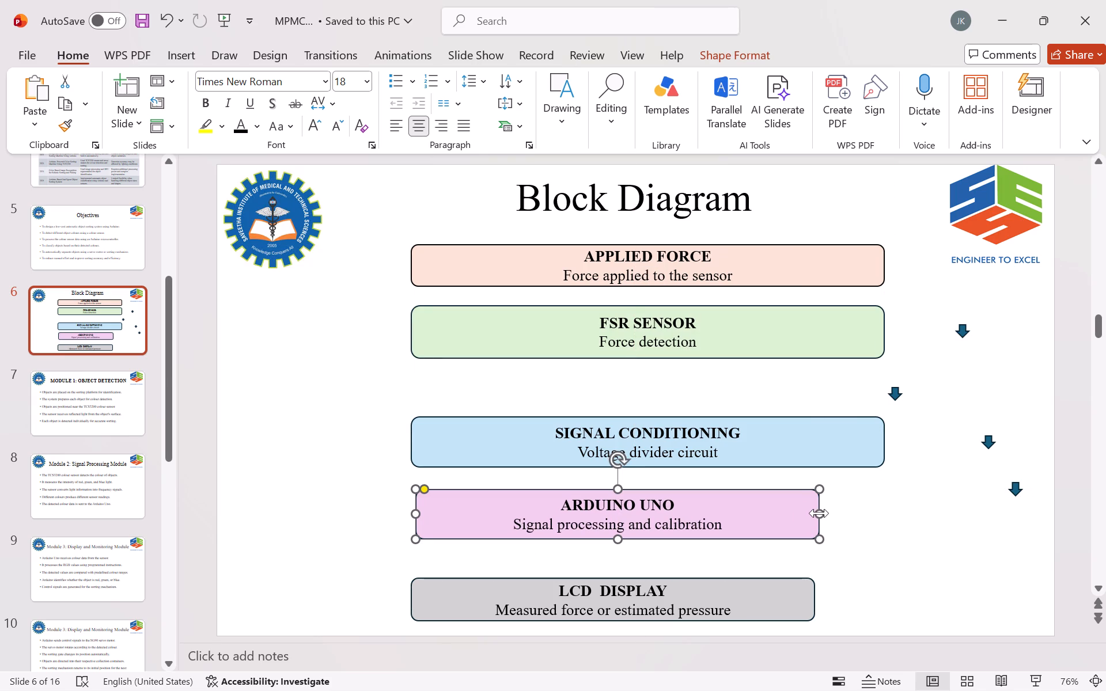
pyautogui.moveTo(819, 513); pyautogui.dragTo(891, 519)
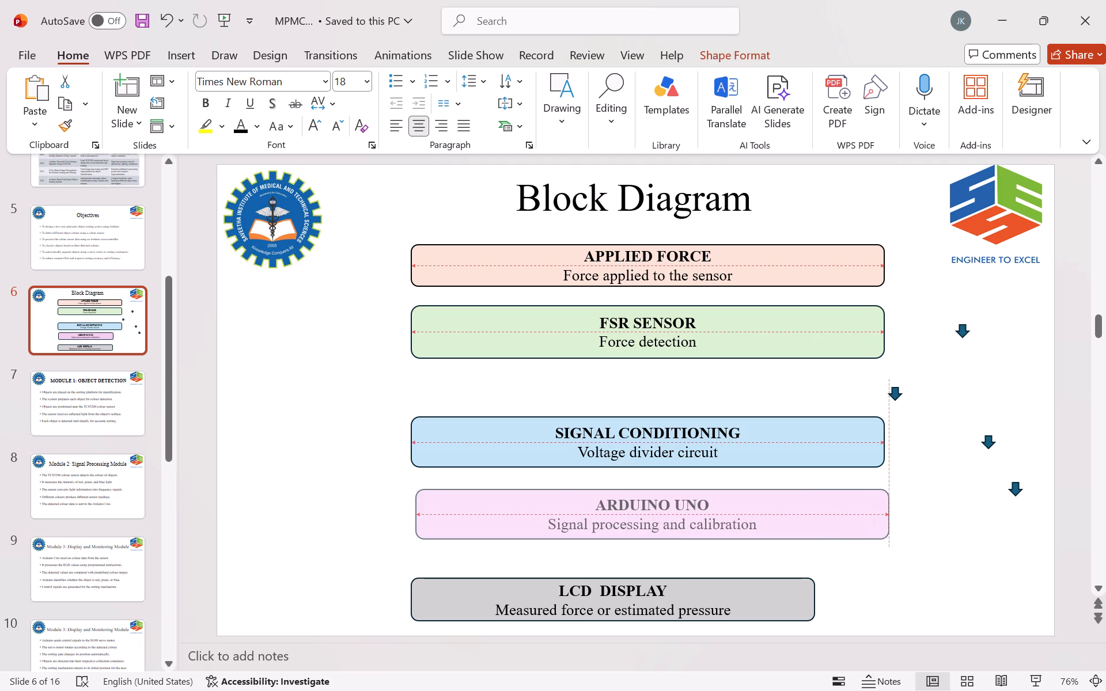
pyautogui.moveTo(891, 519); pyautogui.dragTo(882, 518)
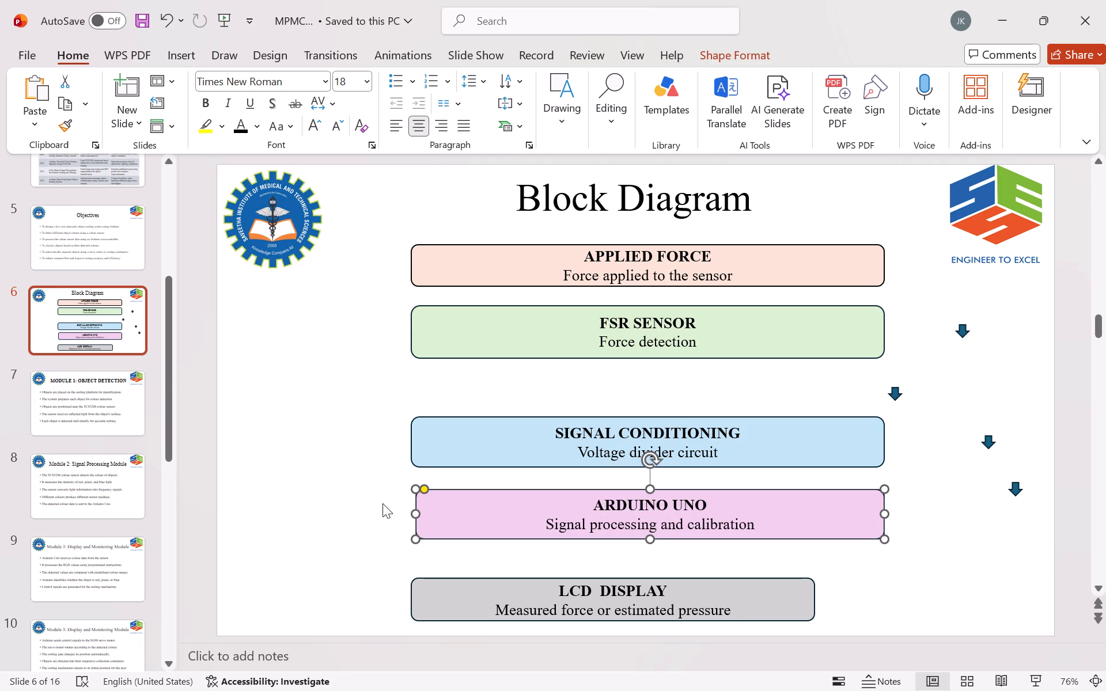
pyautogui.click(417, 516)
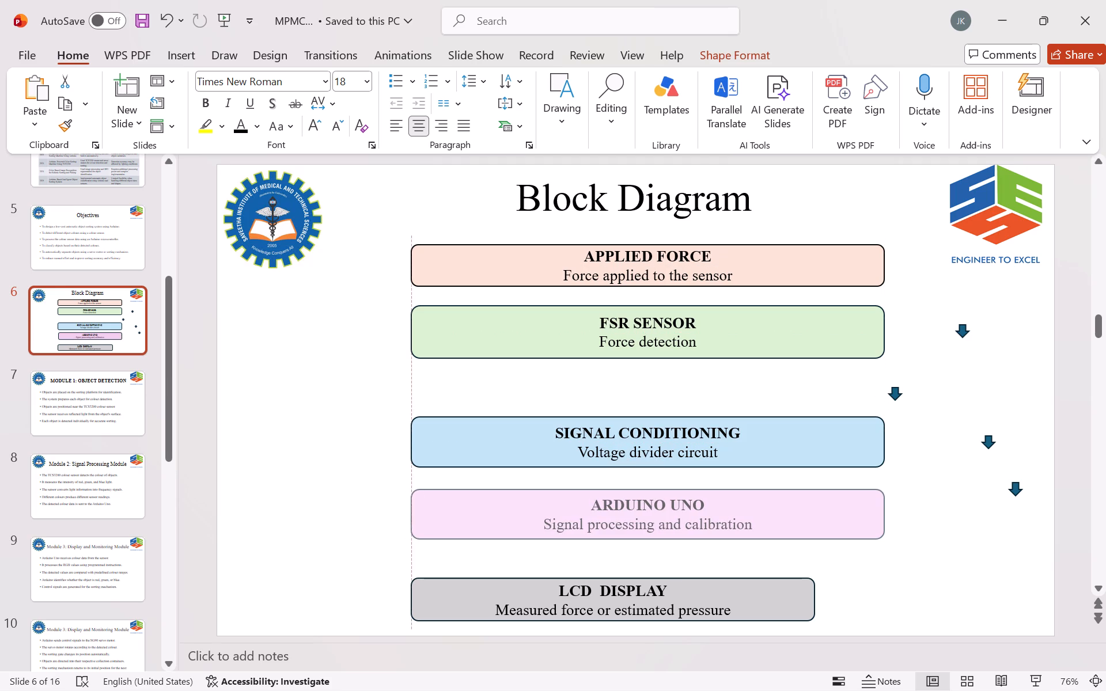
# Widen the grey LCD DISPLAY block to match the width of the other blocks.
pyautogui.click(420, 604)
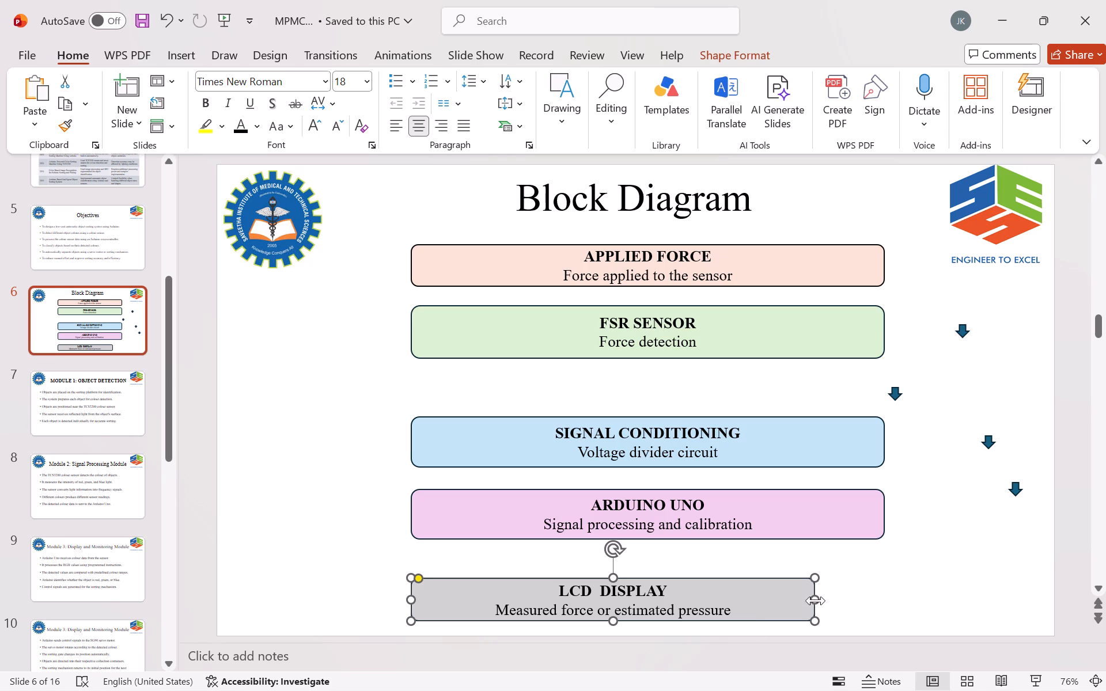
pyautogui.moveTo(815, 601); pyautogui.dragTo(891, 601)
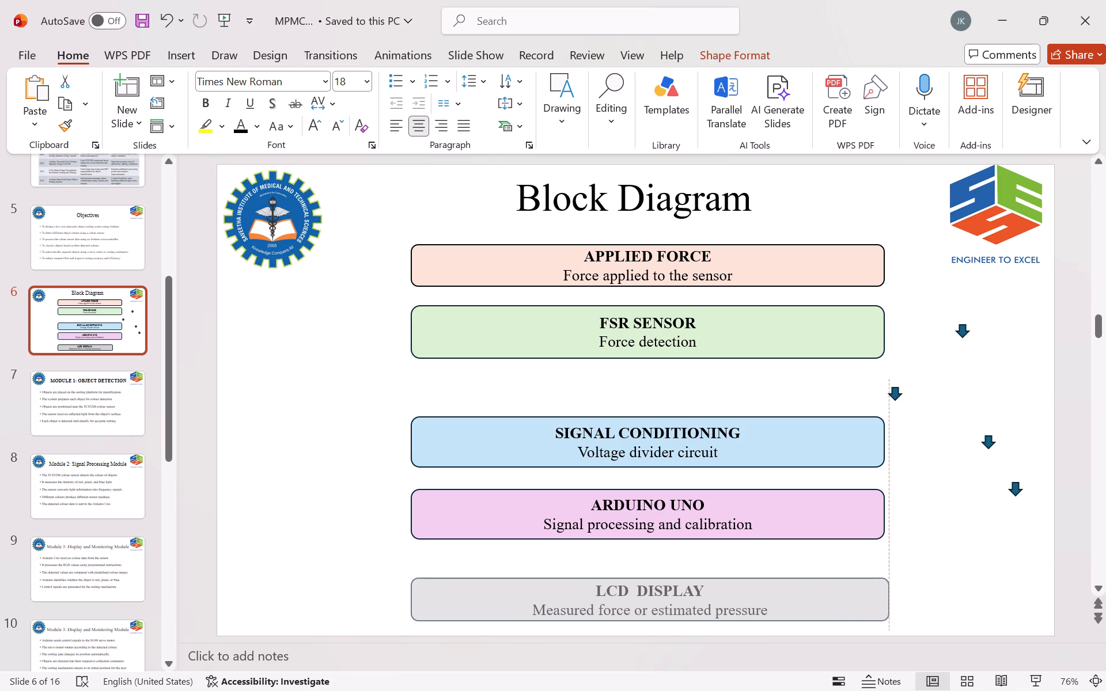
pyautogui.moveTo(891, 601); pyautogui.dragTo(882, 601)
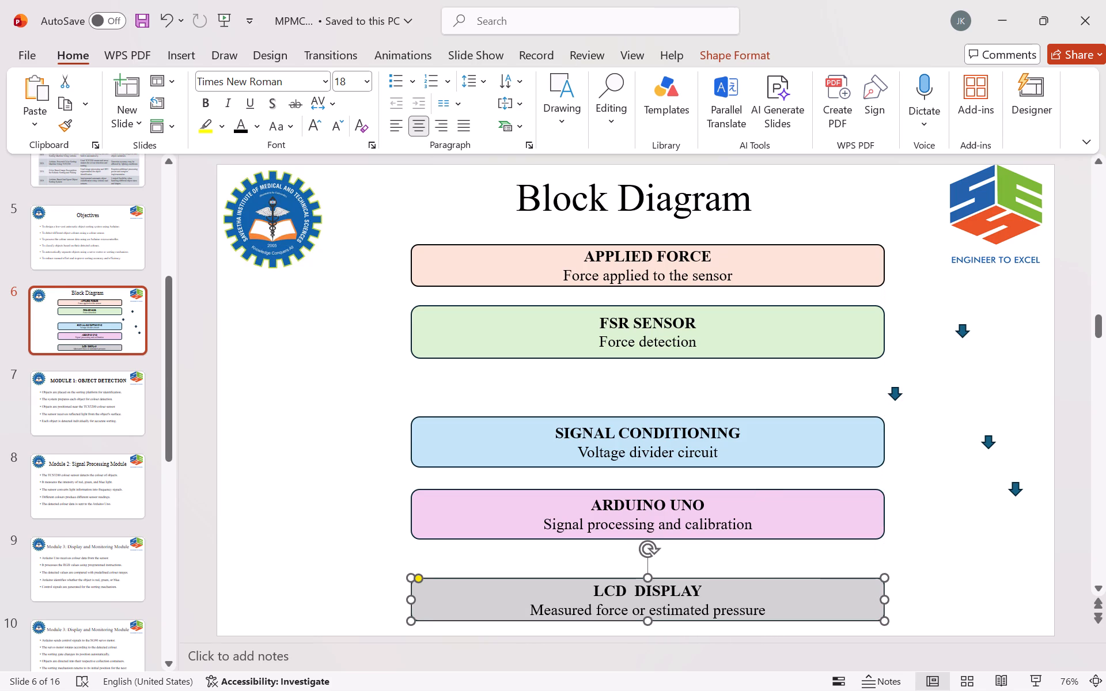
# Move the SIGNAL CONDITIONING block up slightly and select the FSR SENSOR block.
pyautogui.click(748, 451)
pyautogui.click(754, 339)
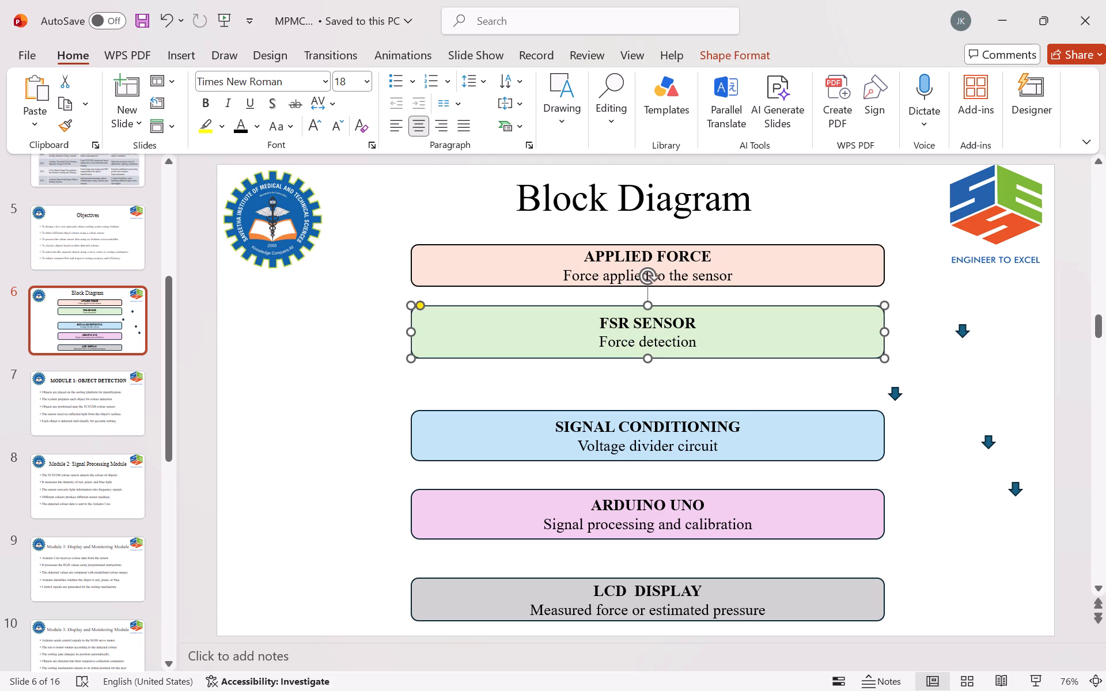
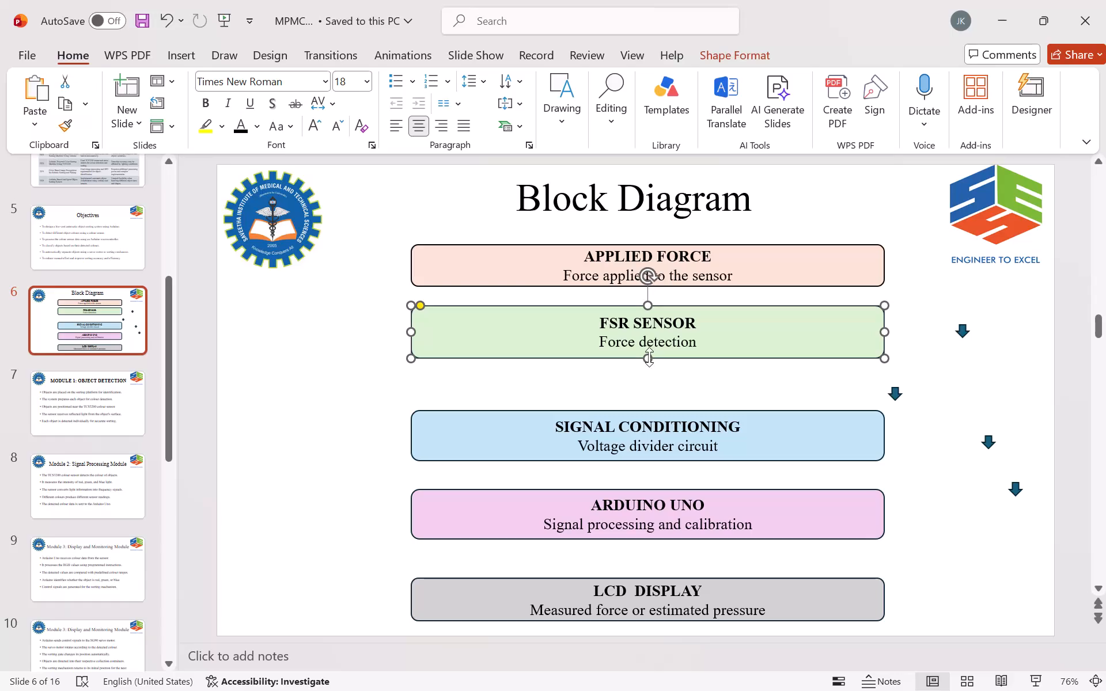
# Shorten the FSR SENSOR block to match the APPLIED FORCE block's height, leaving a small gap between them.
pyautogui.click(645, 353)
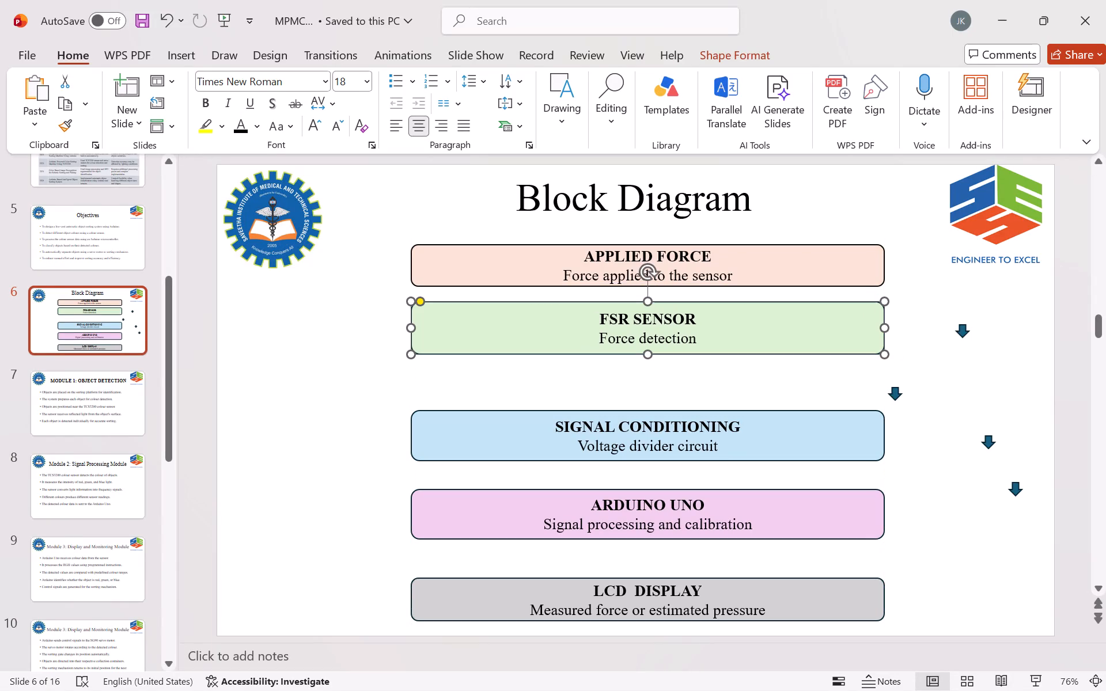
pyautogui.moveTo(647, 353); pyautogui.dragTo(647, 347)
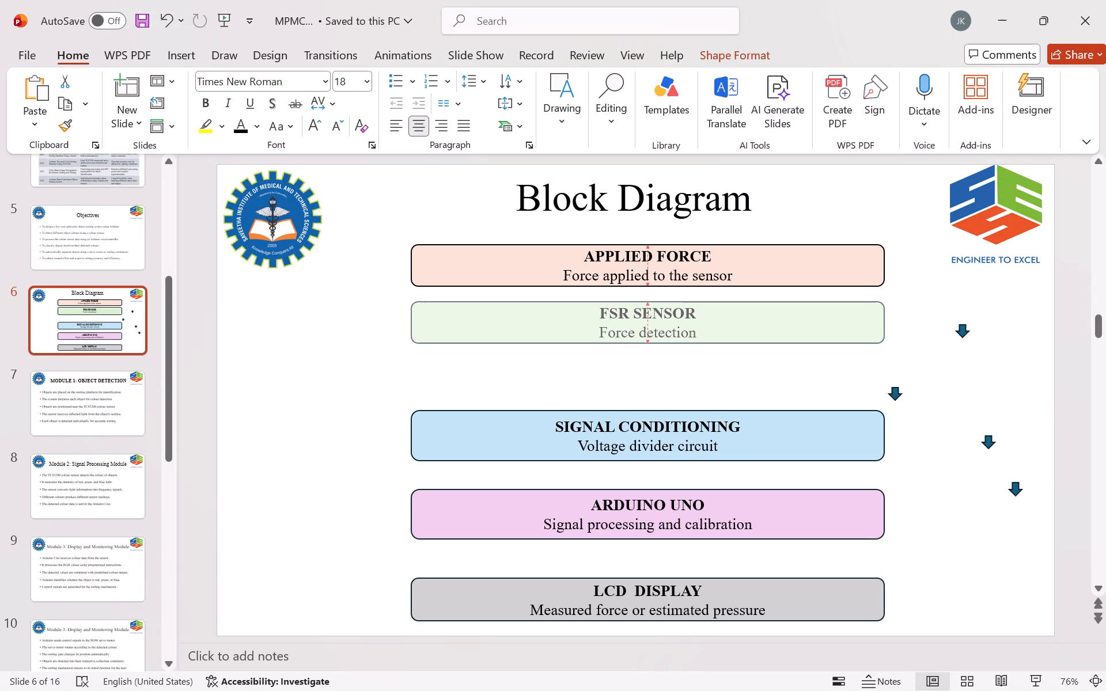
pyautogui.moveTo(647, 347); pyautogui.dragTo(649, 345)
pyautogui.moveTo(649, 345); pyautogui.dragTo(649, 345)
# Delete both text lines from the APPLIED FORCE block, keeping the empty shape.
pyautogui.moveTo(586, 254); pyautogui.dragTo(615, 279)
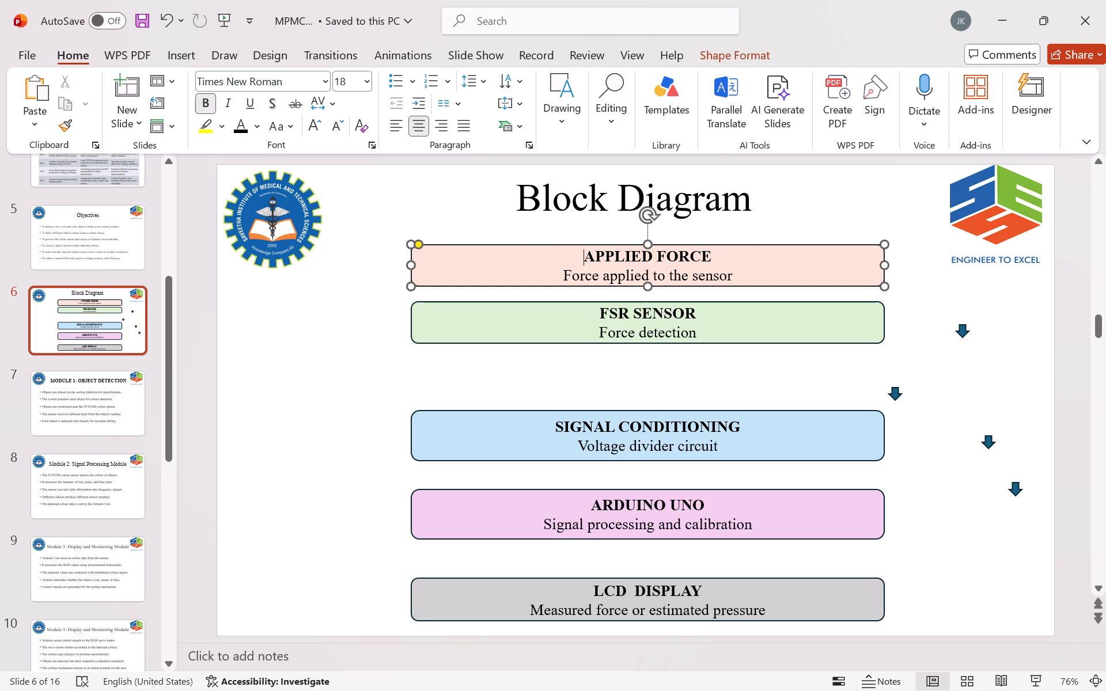
pyautogui.moveTo(615, 279); pyautogui.dragTo(778, 389)
pyautogui.press('BackSpace')
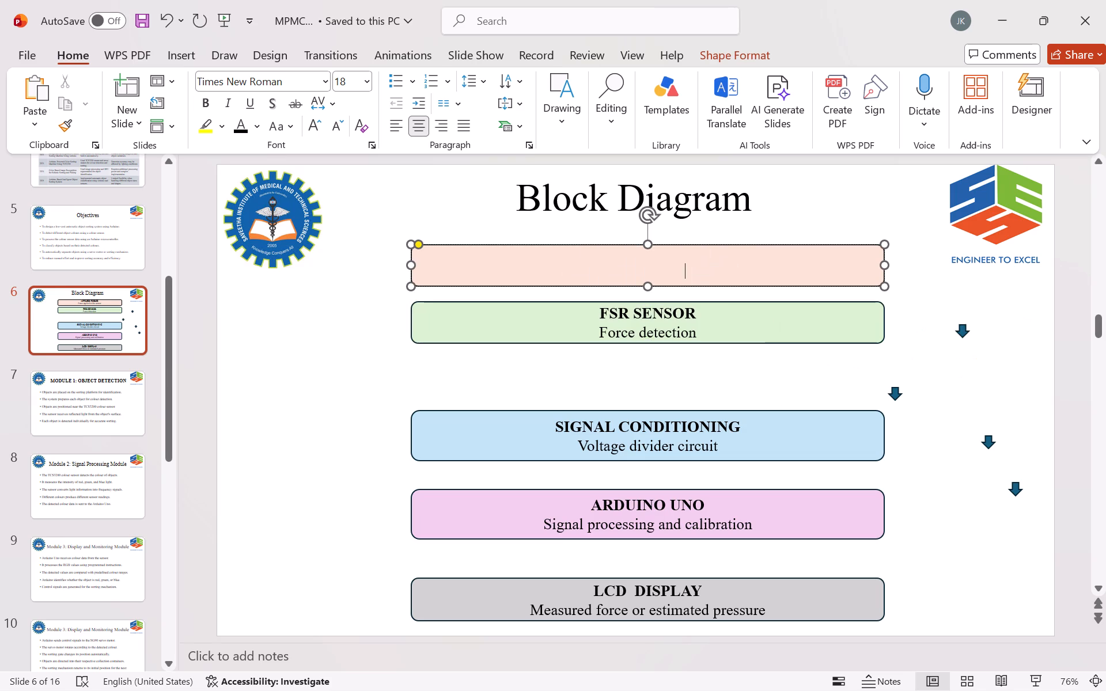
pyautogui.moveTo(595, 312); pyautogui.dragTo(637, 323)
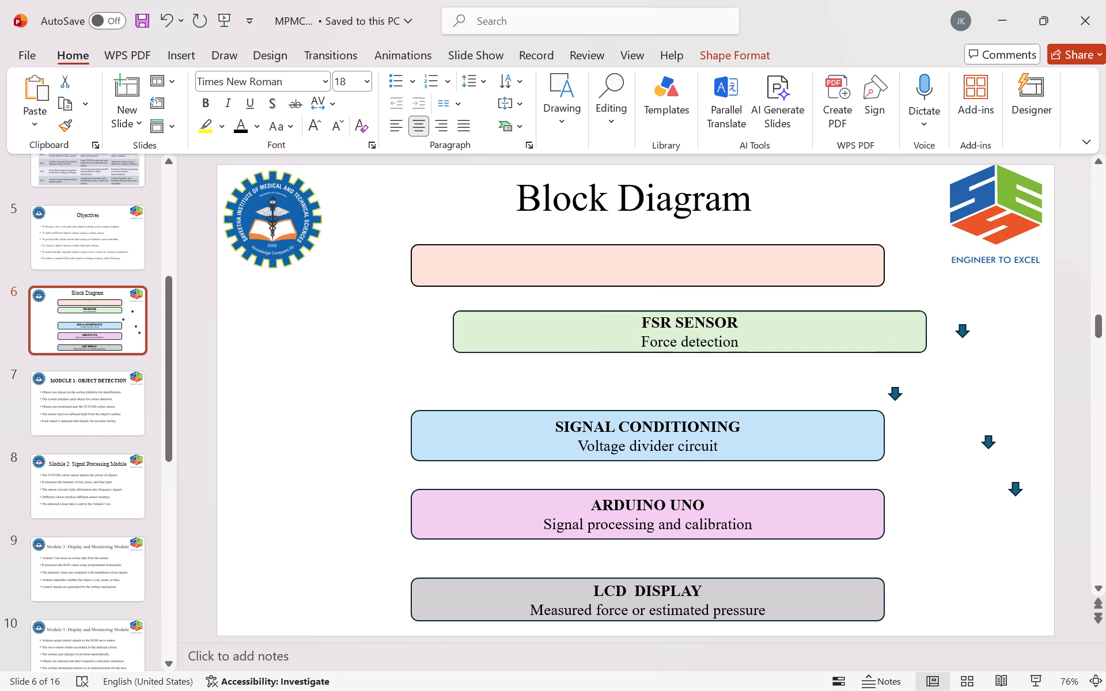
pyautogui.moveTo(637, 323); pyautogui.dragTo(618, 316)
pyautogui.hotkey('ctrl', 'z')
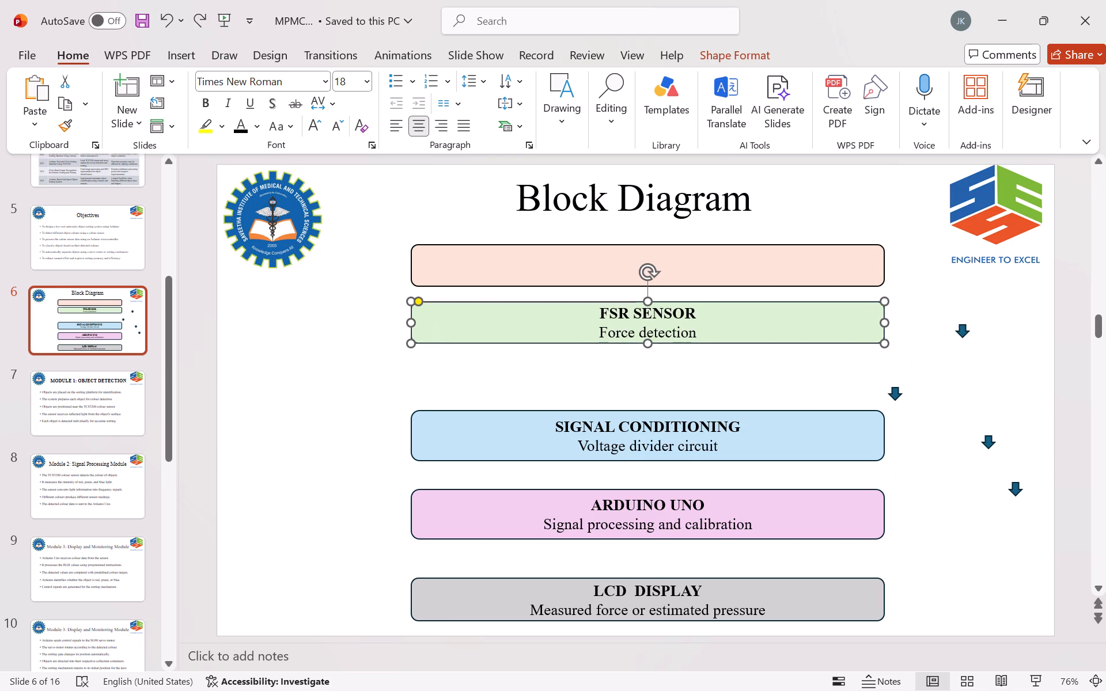
# Clear all text from the FSR SENSOR, SIGNAL CONDITIONING, ARDUINO UNO and LCD DISPLAY blocks, keeping the empty shapes.
pyautogui.moveTo(600, 313); pyautogui.dragTo(761, 335)
pyautogui.press('BackSpace')
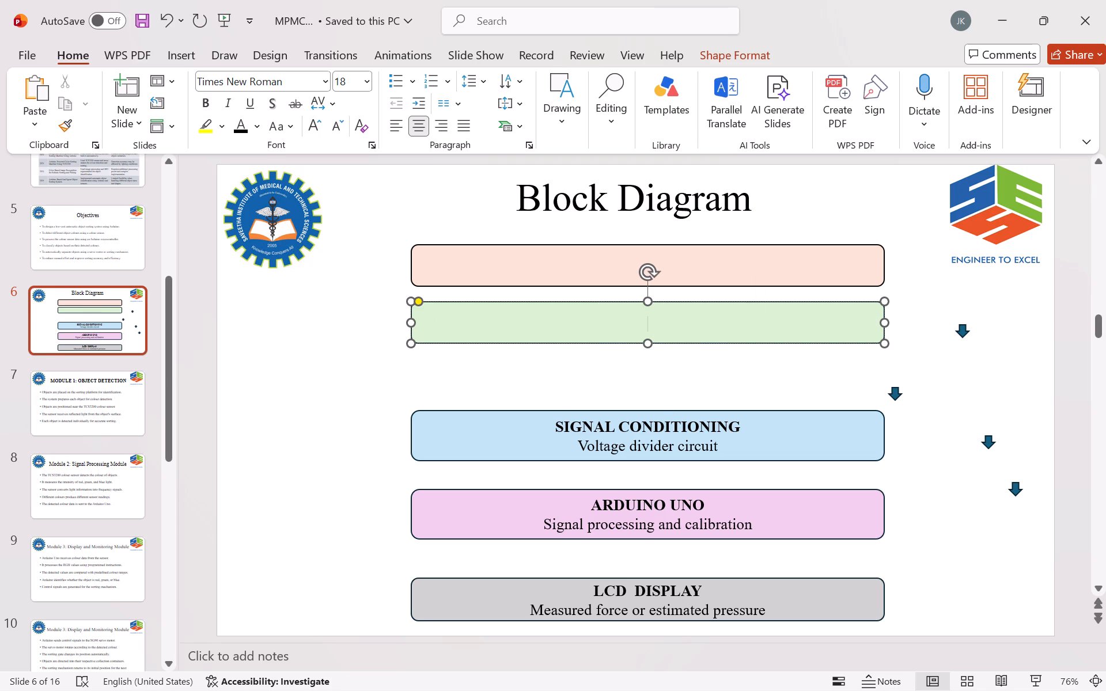
pyautogui.moveTo(555, 427); pyautogui.dragTo(721, 451)
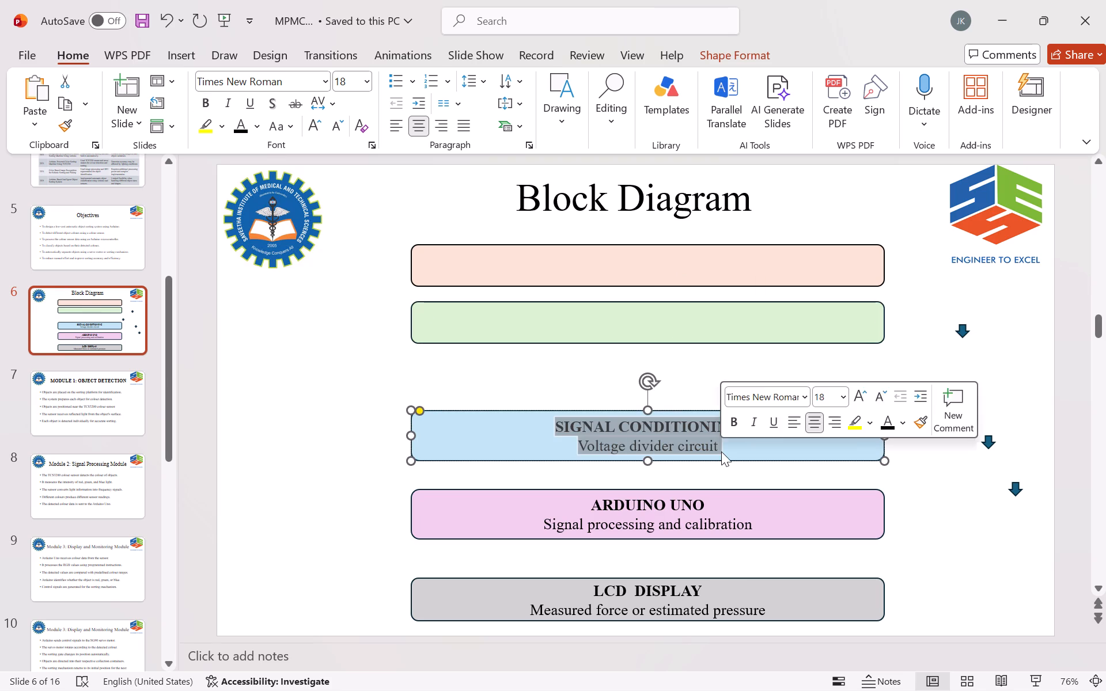
pyautogui.press('BackSpace')
pyautogui.moveTo(596, 502); pyautogui.dragTo(637, 515)
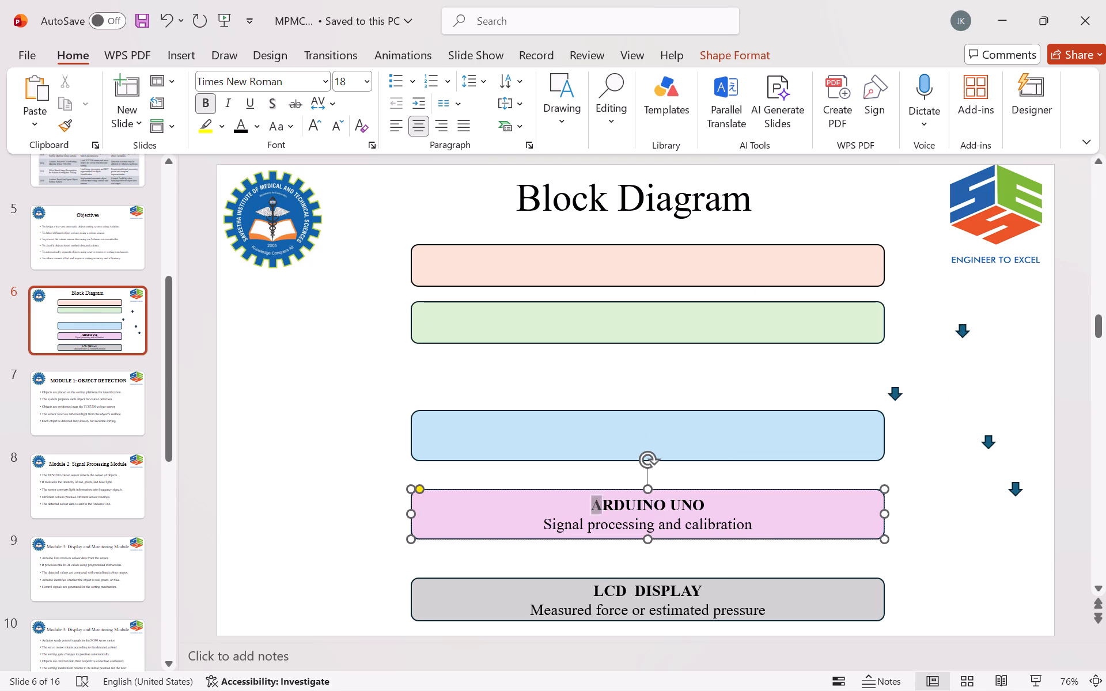
pyautogui.moveTo(637, 515); pyautogui.dragTo(768, 535)
pyautogui.press('BackSpace')
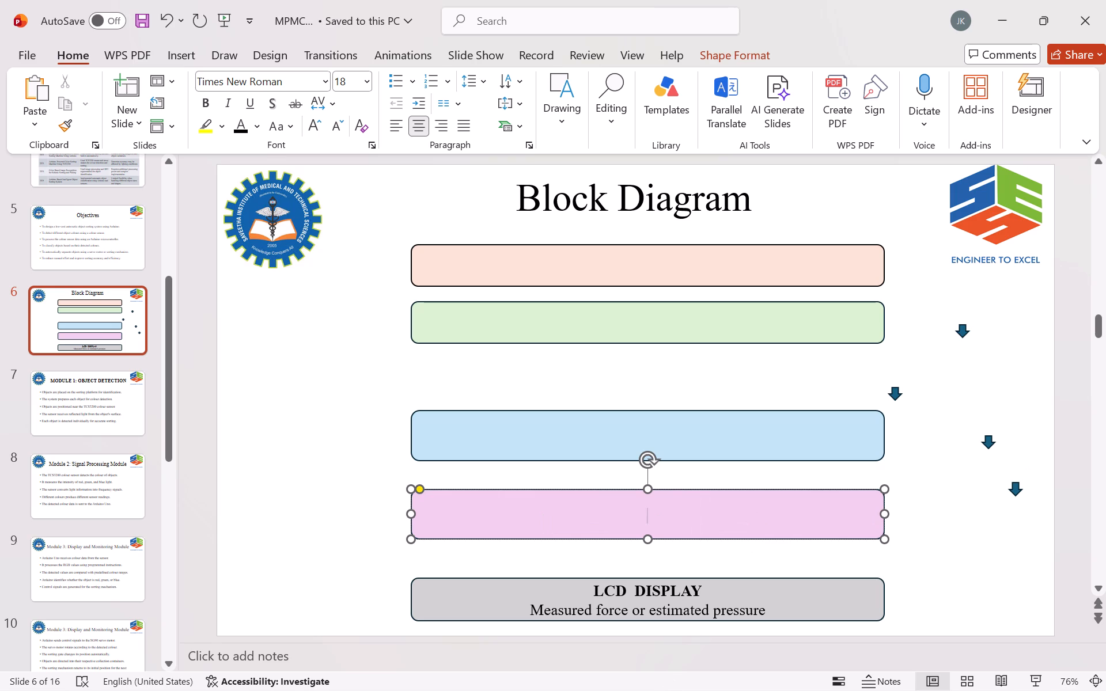
pyautogui.moveTo(586, 587); pyautogui.dragTo(756, 618)
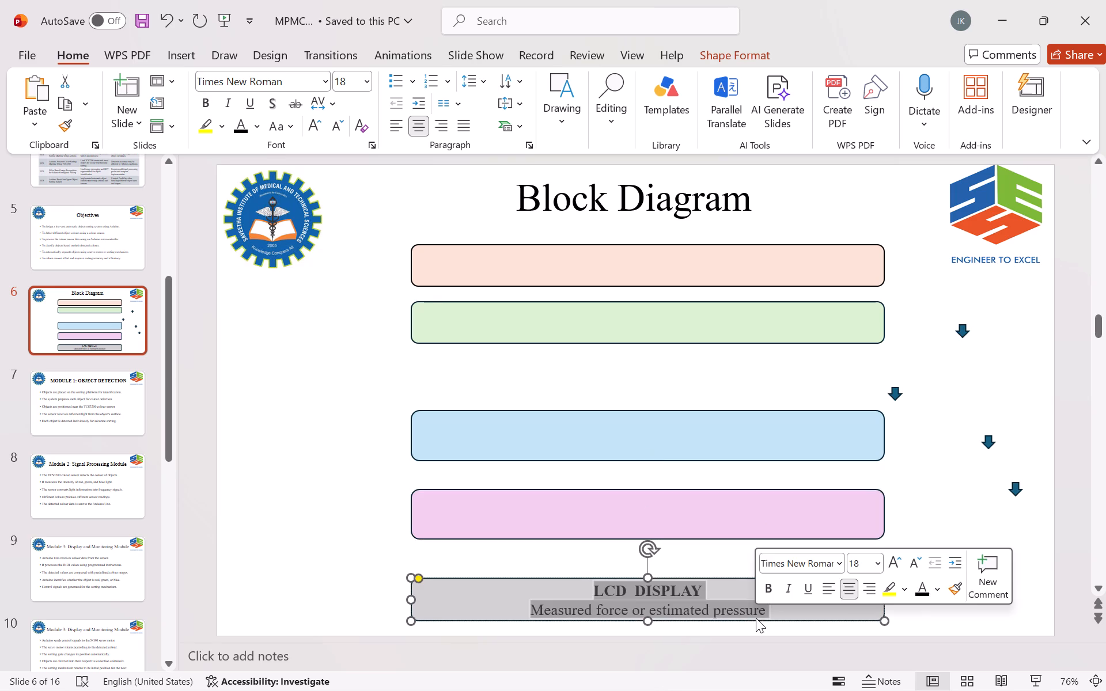
pyautogui.press('BackSpace')
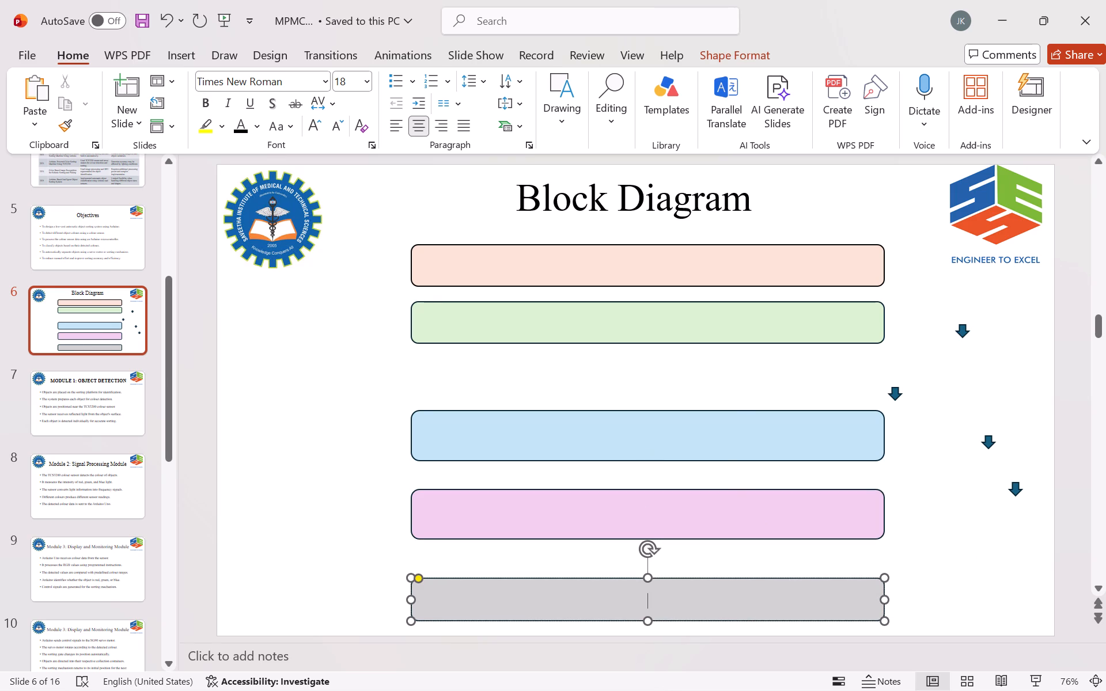
# Shorten the blue block to match the height of those above and move it up beneath the green block, keeping its sides aligned.
pyautogui.click(724, 446)
pyautogui.moveTo(648, 464); pyautogui.dragTo(642, 452)
pyautogui.moveTo(634, 439); pyautogui.dragTo(631, 394)
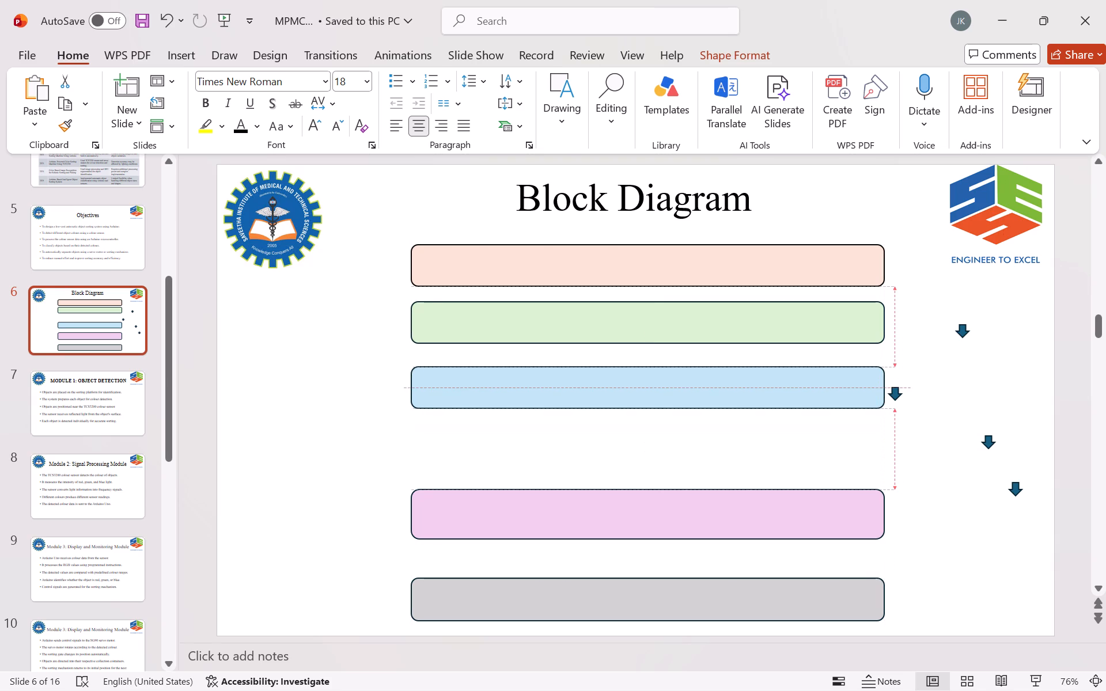
pyautogui.moveTo(631, 394); pyautogui.dragTo(632, 394)
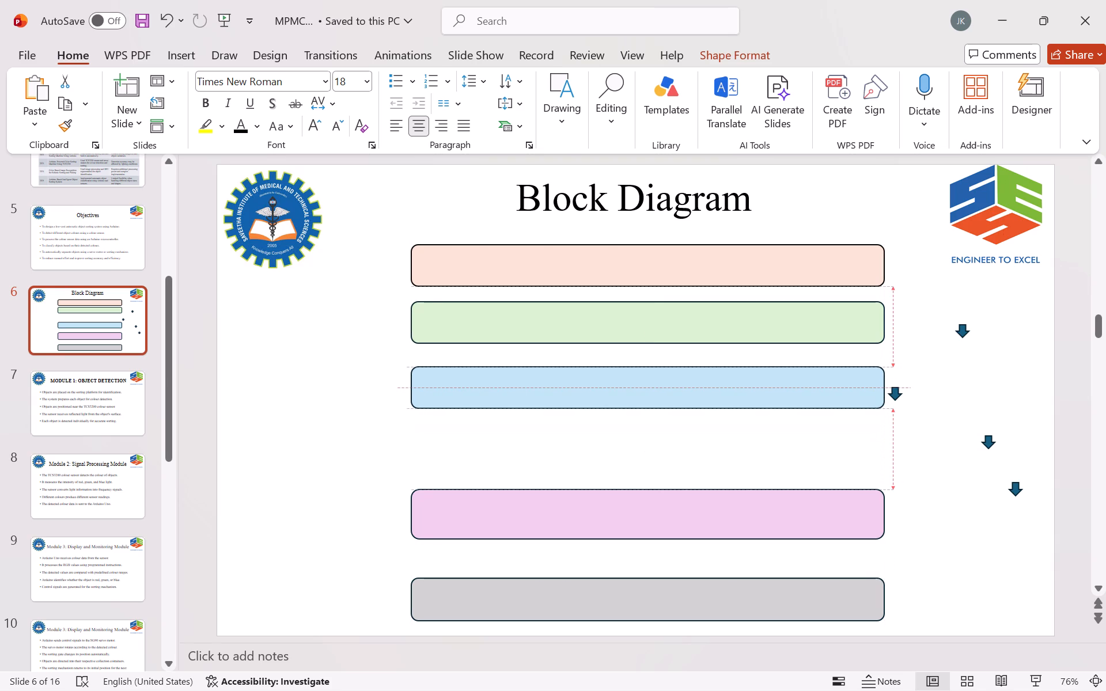
pyautogui.moveTo(632, 394); pyautogui.dragTo(634, 394)
# Shorten the pink block to the same height and move it up beneath the blue block with an equal gap and aligned sides.
pyautogui.click(610, 503)
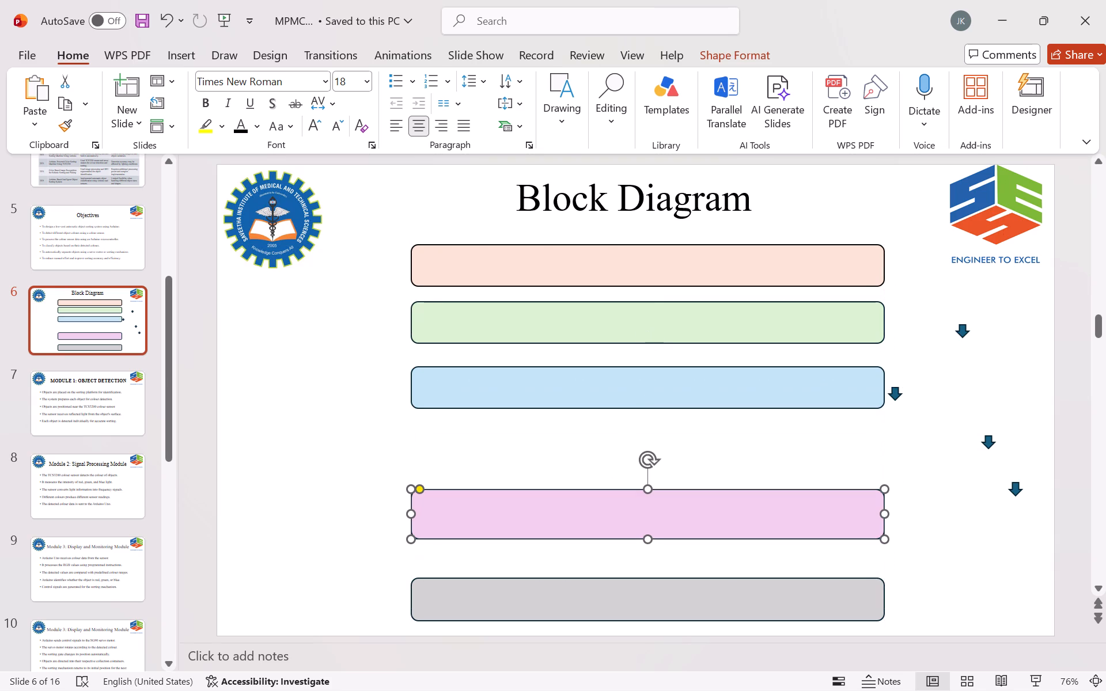
pyautogui.moveTo(652, 542); pyautogui.dragTo(652, 529)
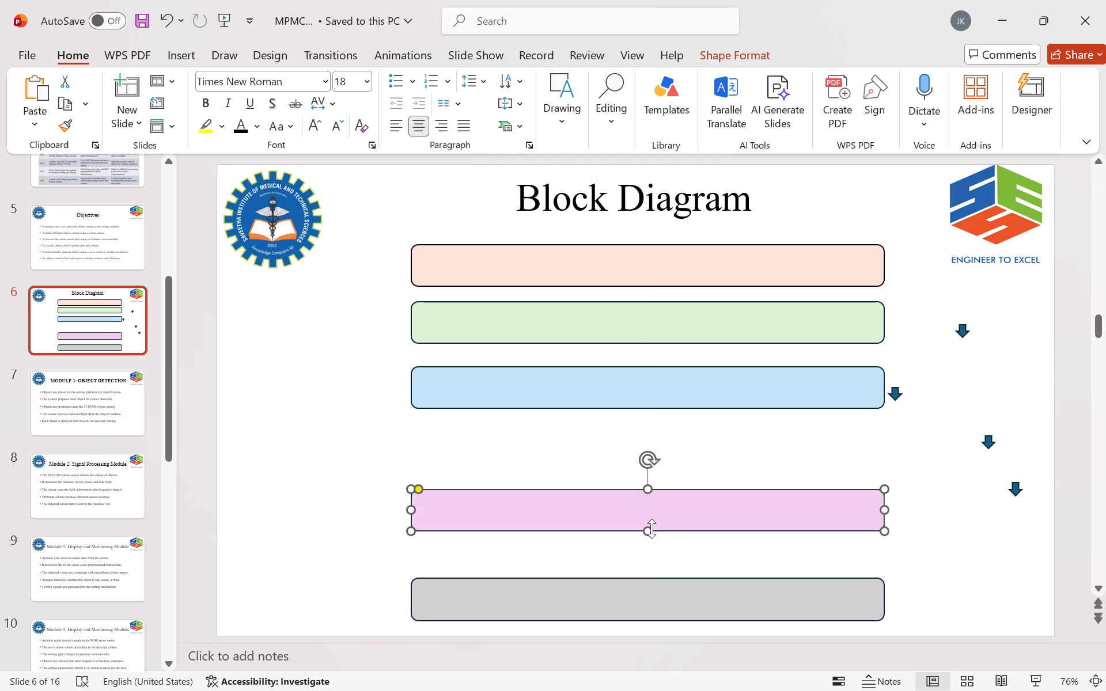
pyautogui.moveTo(649, 514); pyautogui.dragTo(644, 457)
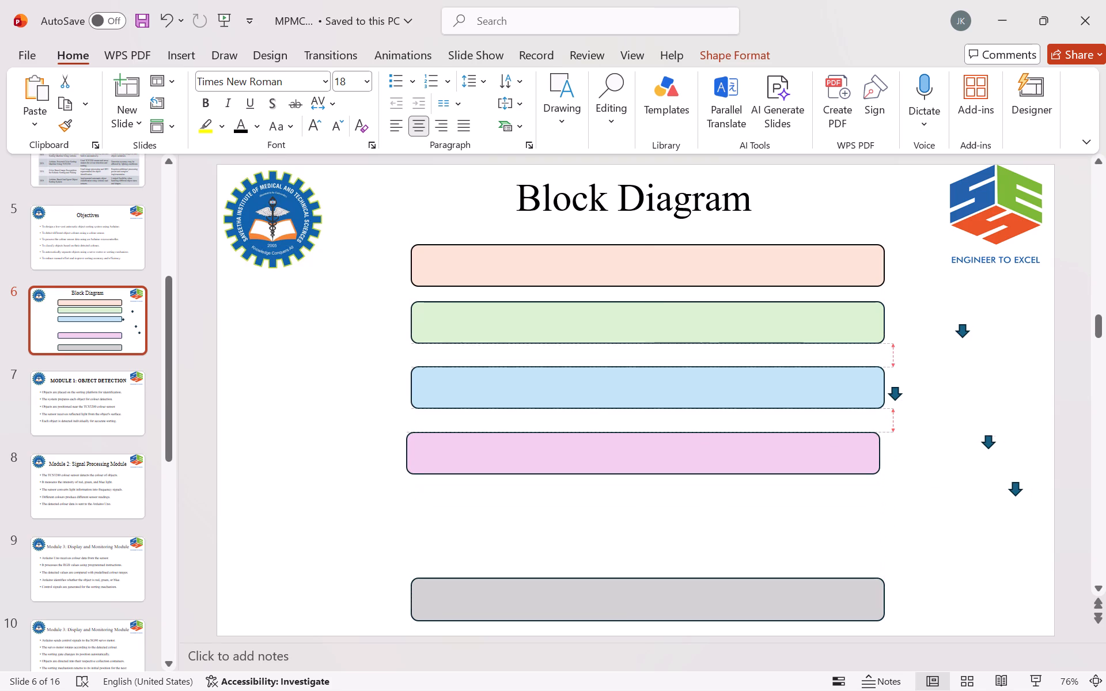
pyautogui.moveTo(644, 457); pyautogui.dragTo(646, 454)
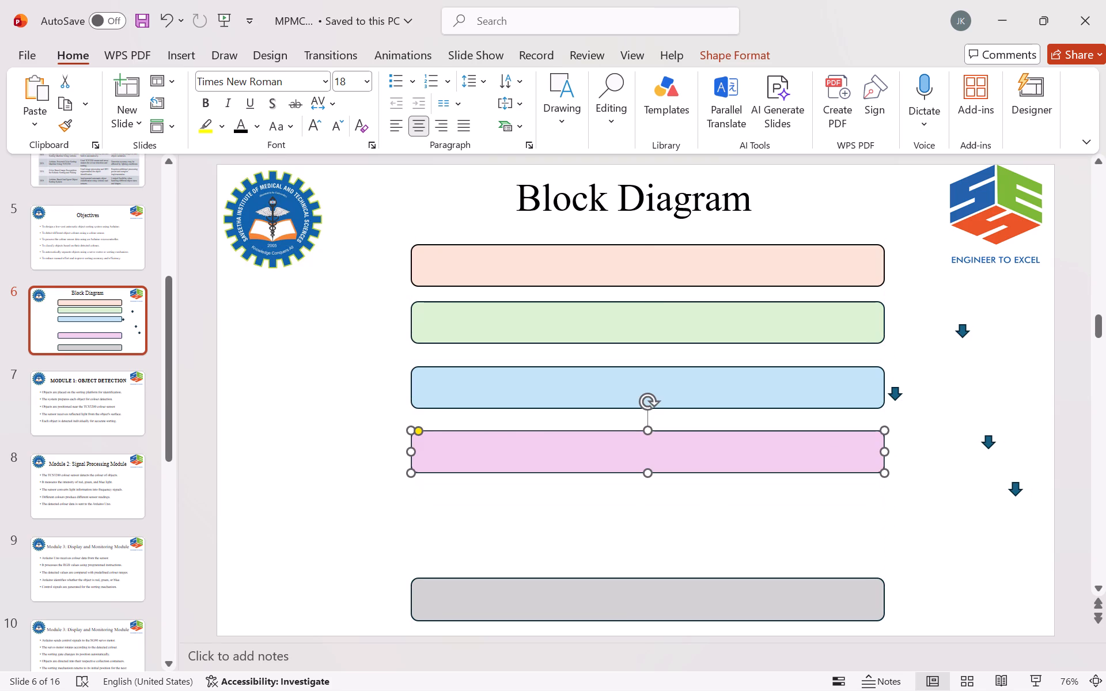
# Shorten the grey block slightly and move it up beneath the pink block with matching spacing and aligned sides.
pyautogui.click(622, 586)
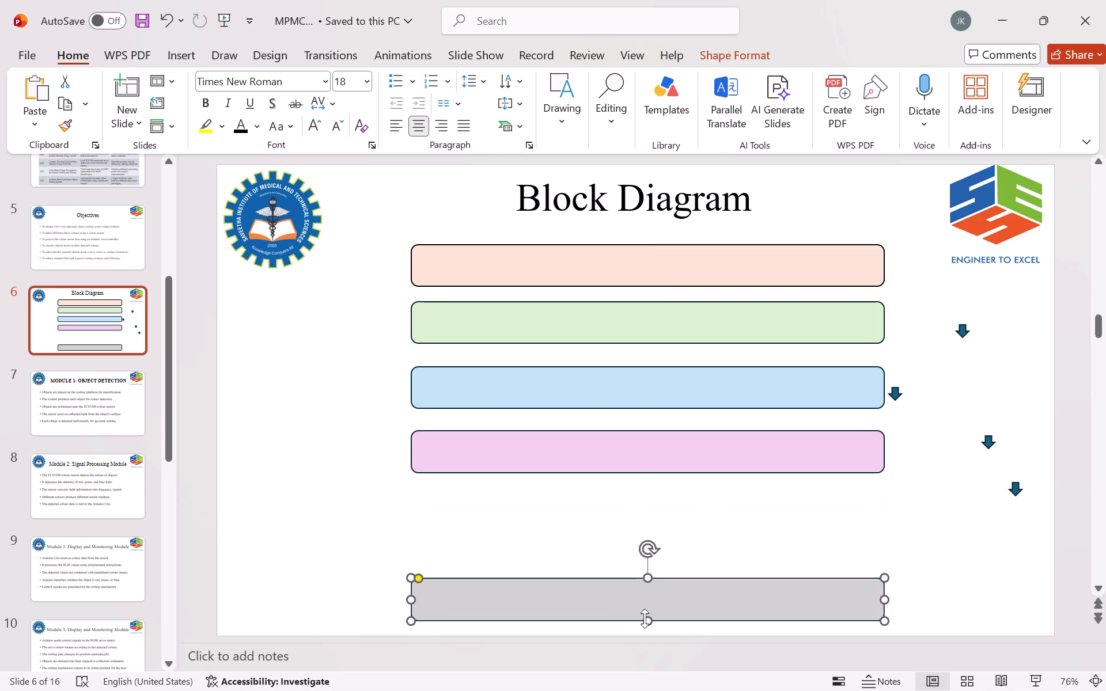
pyautogui.click(649, 616)
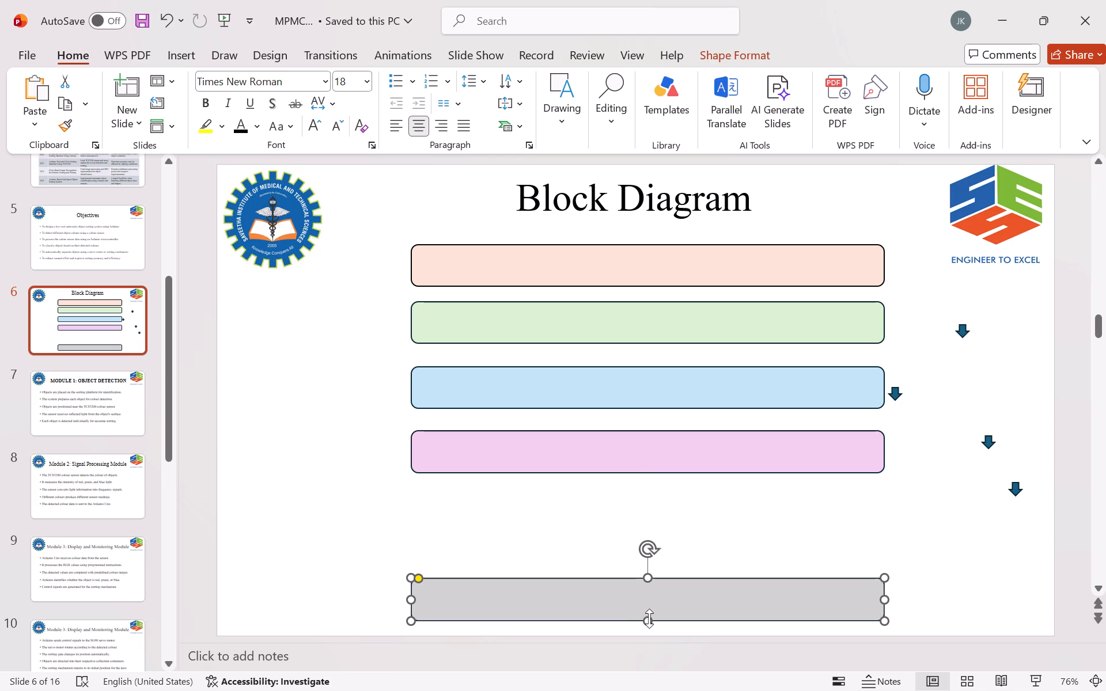
pyautogui.click(649, 618)
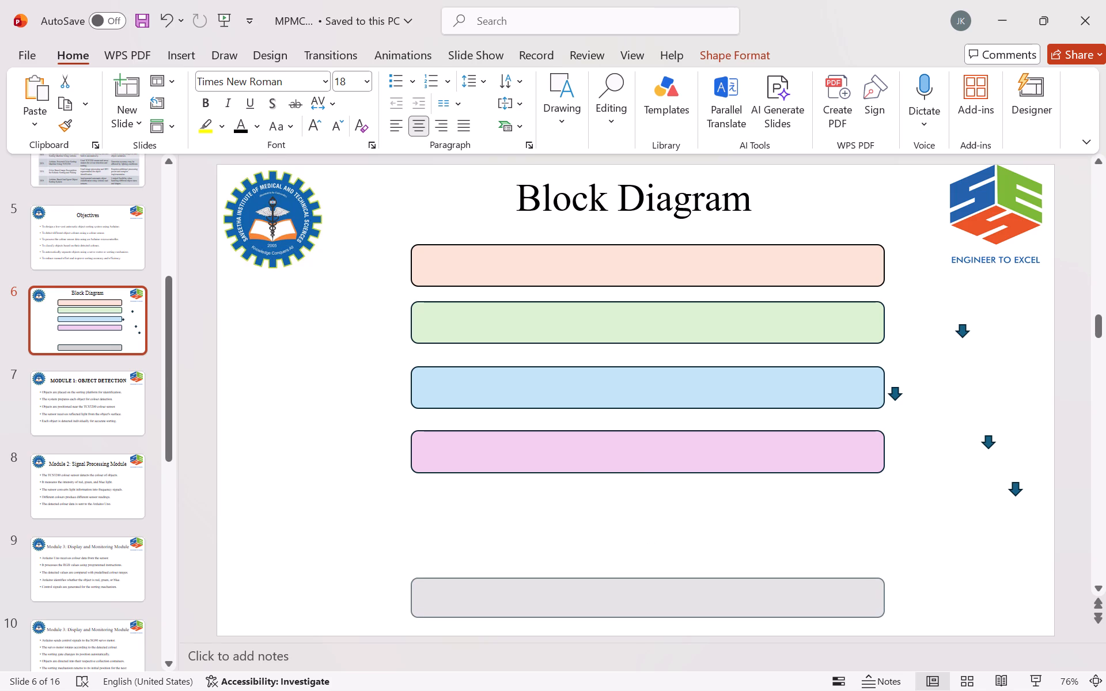
pyautogui.moveTo(642, 600); pyautogui.dragTo(637, 519)
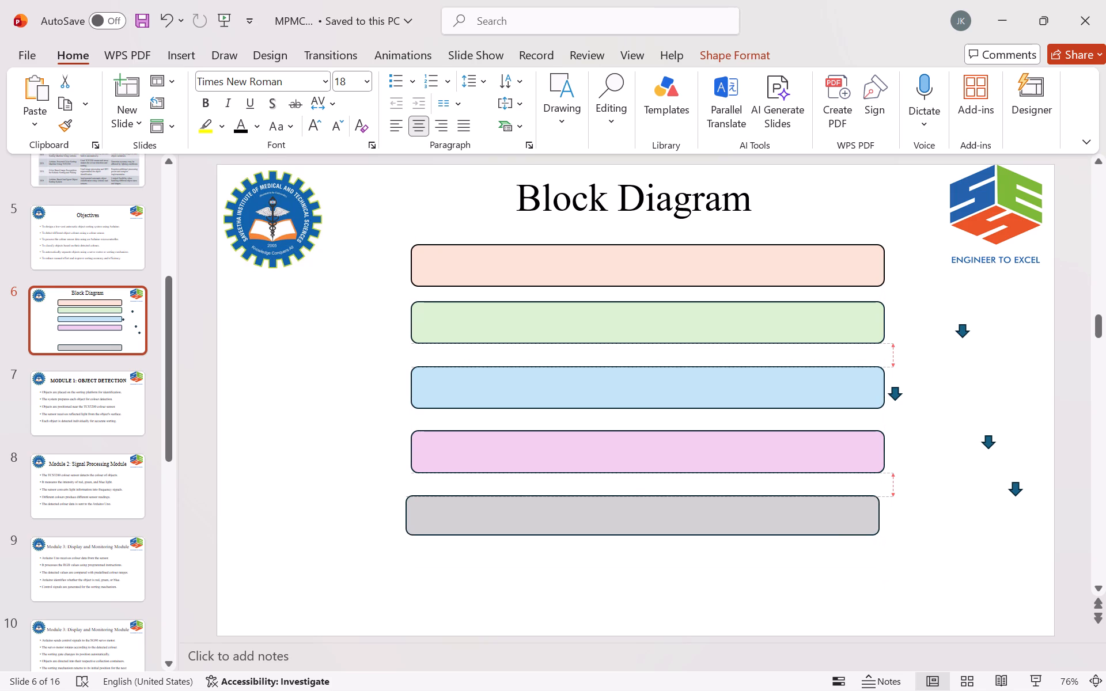
pyautogui.moveTo(637, 519); pyautogui.dragTo(639, 519)
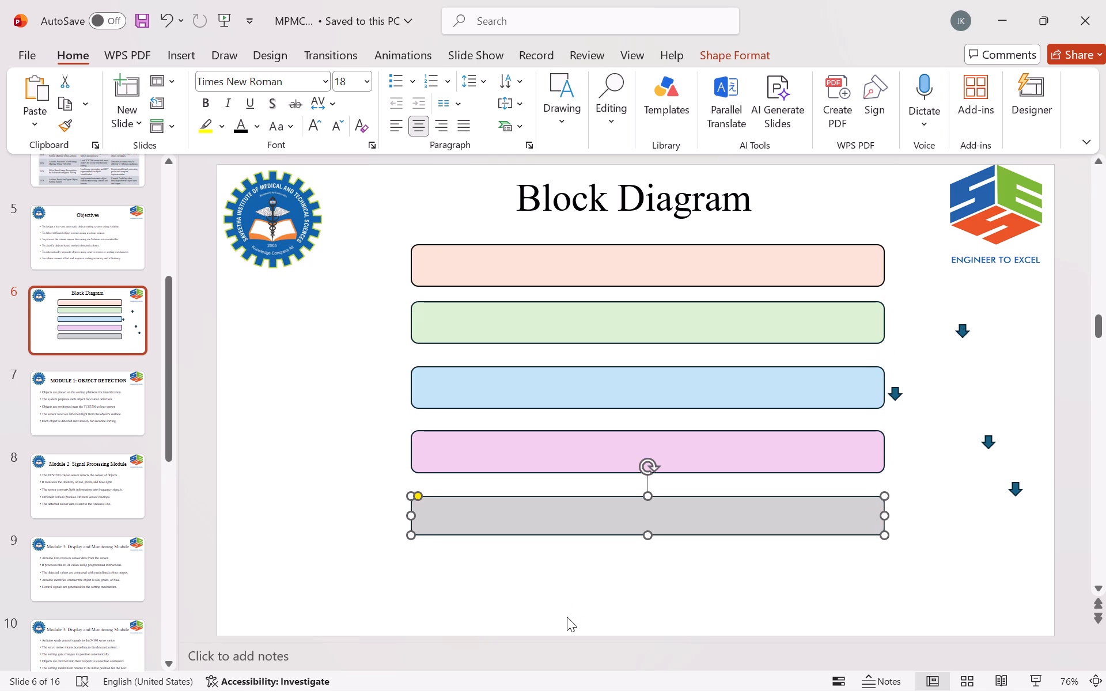
pyautogui.click(567, 617)
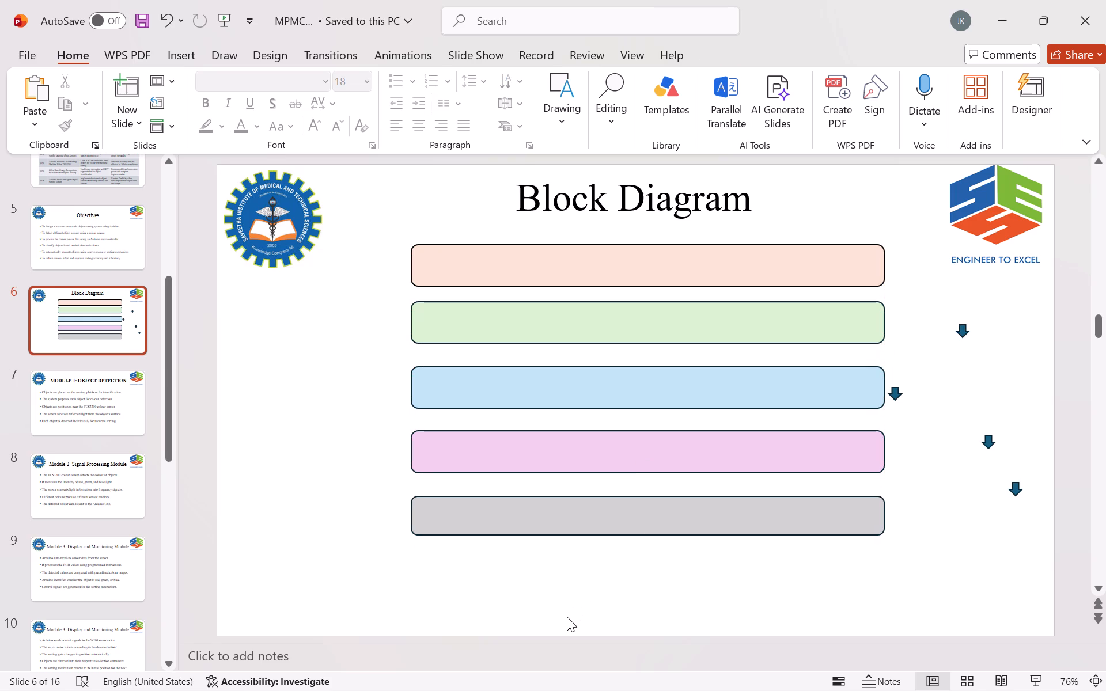
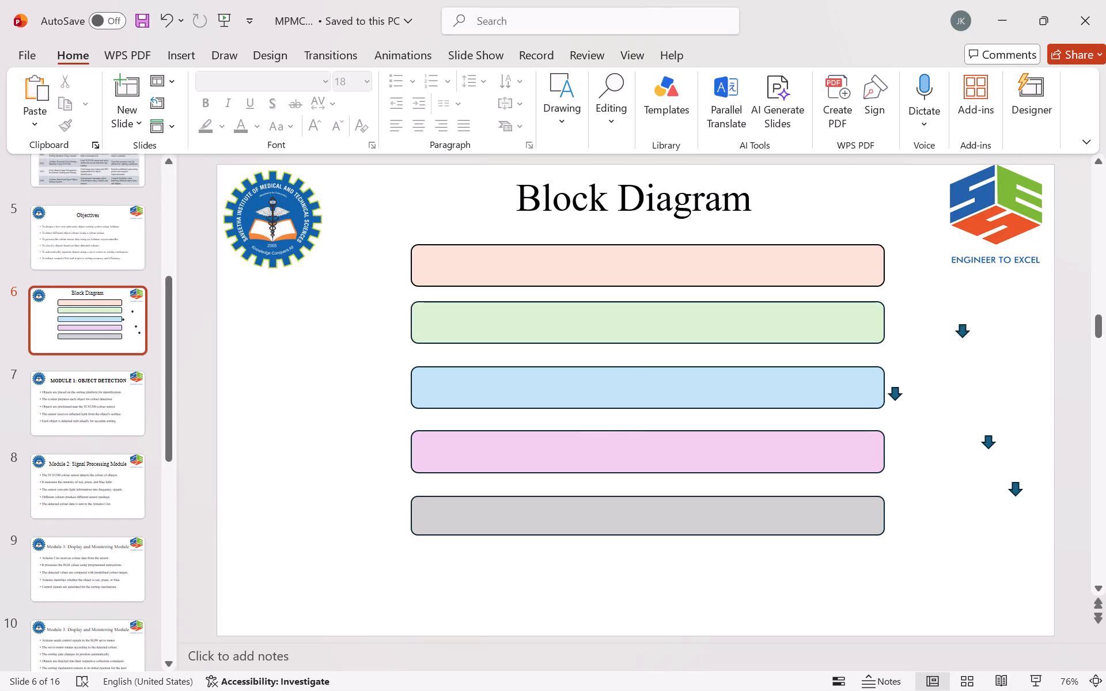
# Duplicate the top peach block and place the copy beneath the grey block, with its sides aligned to the blocks above.
pyautogui.click(653, 279)
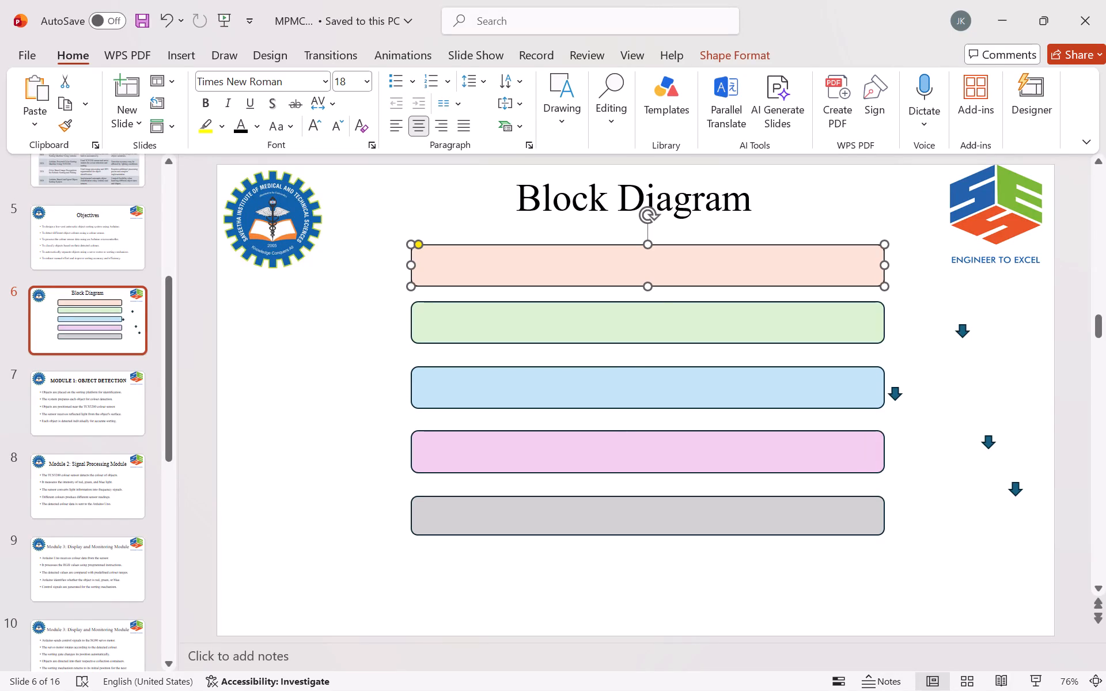
pyautogui.hotkey('ctrl', 'c')
pyautogui.click(625, 570)
pyautogui.hotkey('ctrl', 'v')
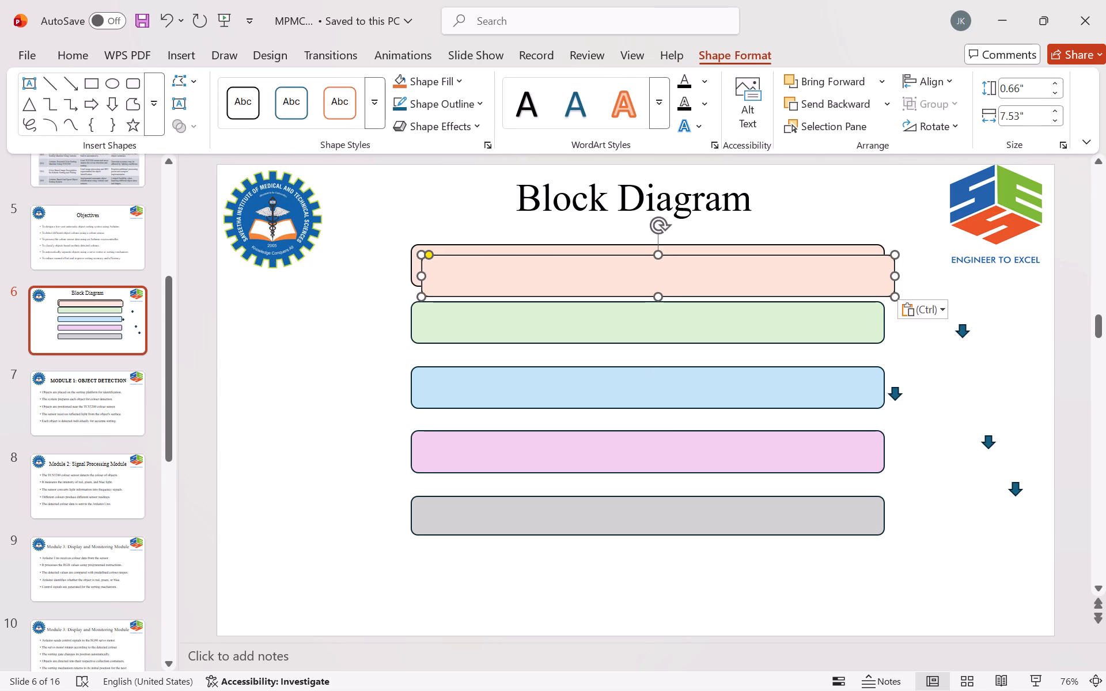
pyautogui.moveTo(666, 273); pyautogui.dragTo(660, 565)
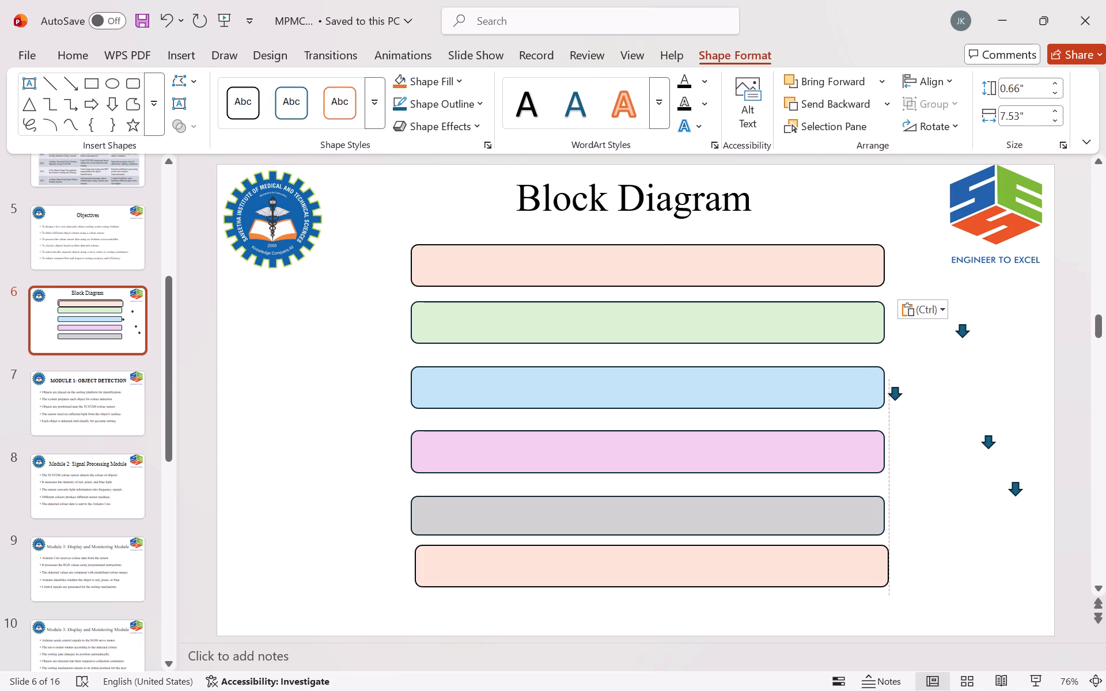
pyautogui.moveTo(660, 565); pyautogui.dragTo(652, 571)
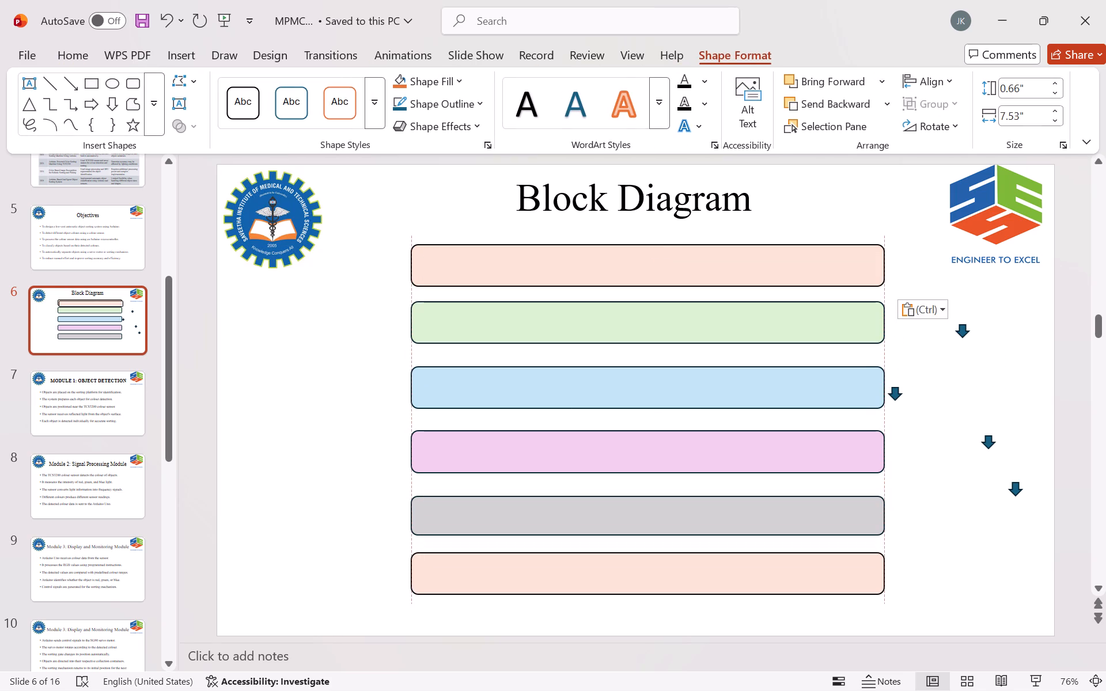
pyautogui.moveTo(652, 571); pyautogui.dragTo(652, 572)
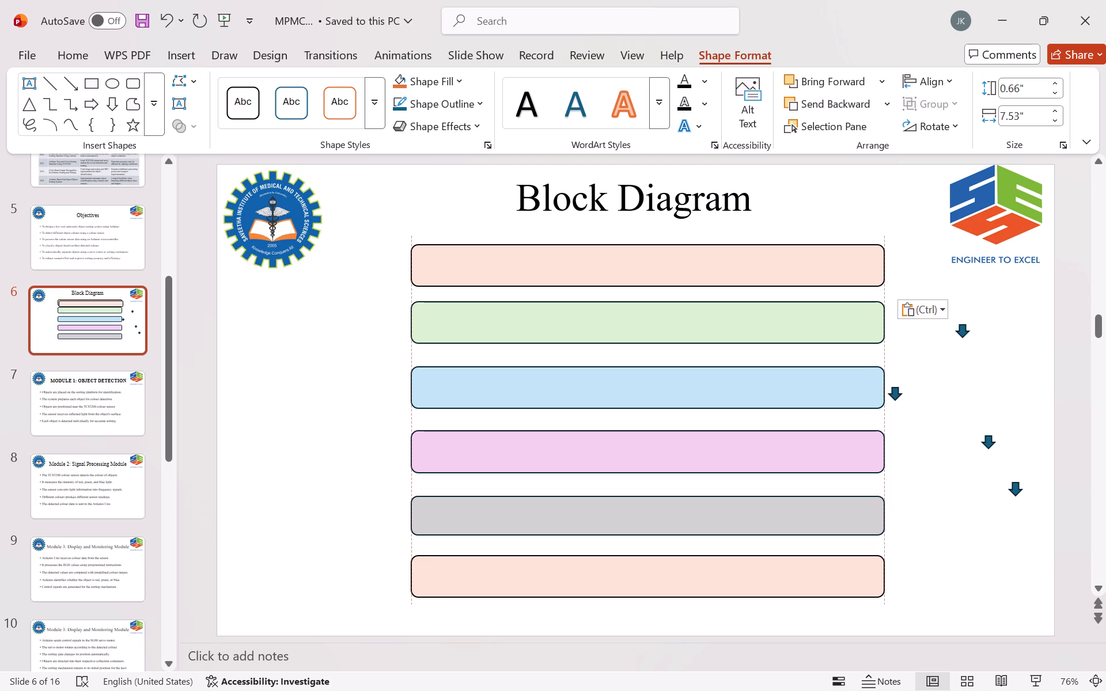
pyautogui.moveTo(652, 572); pyautogui.dragTo(652, 571)
pyautogui.click(982, 569)
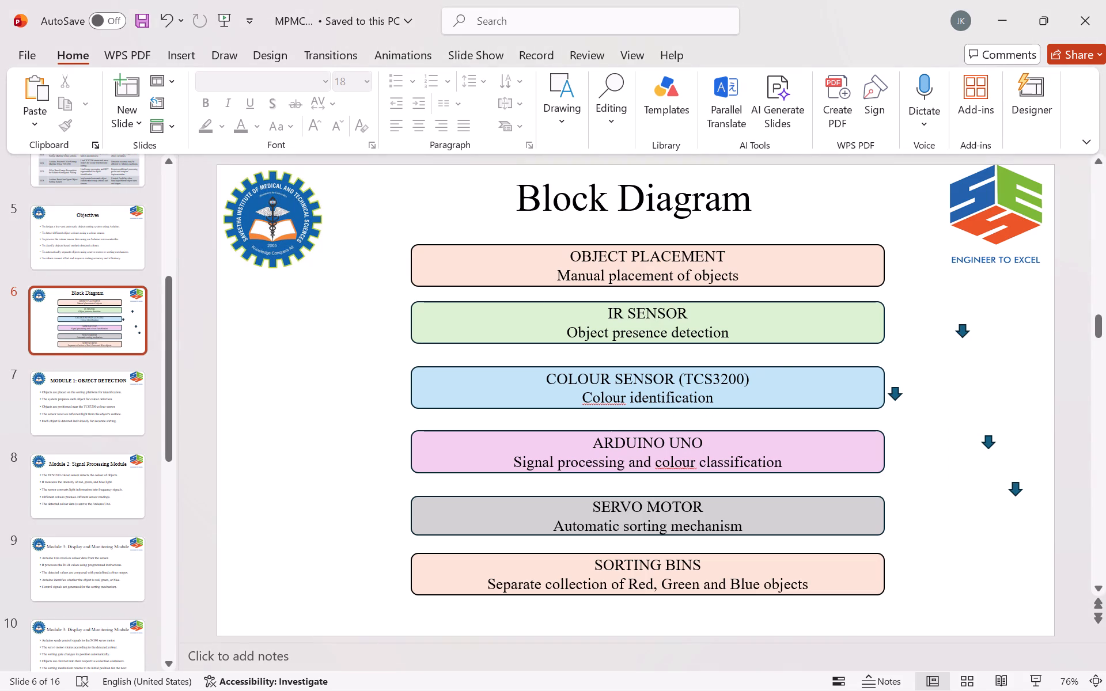
pyautogui.moveTo(558, 276); pyautogui.dragTo(785, 302)
pyautogui.hotkey('ctrl', 'v')
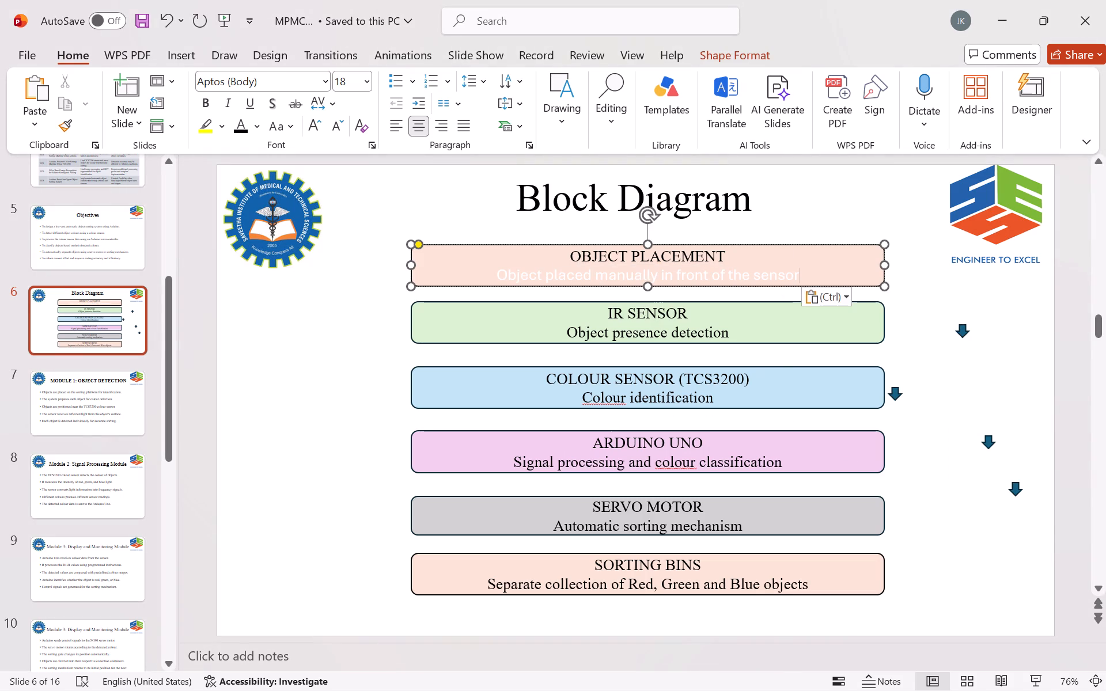
# Format the Object Placement block's new description line as bold, black Times New Roman.
pyautogui.moveTo(498, 275); pyautogui.dragTo(810, 284)
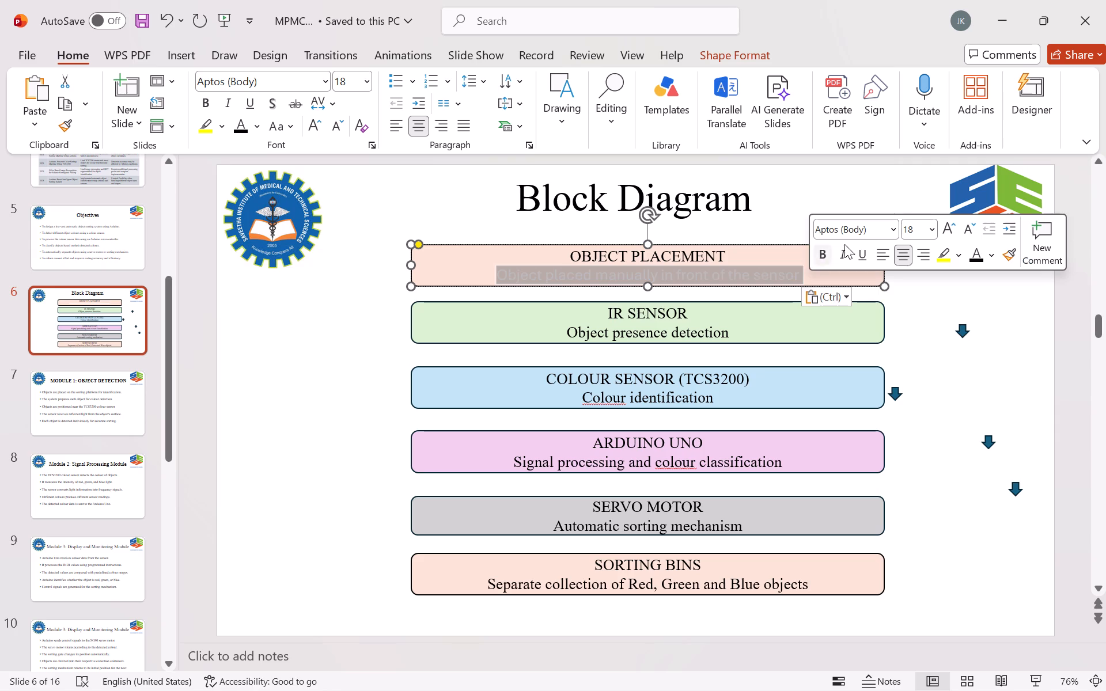
pyautogui.click(819, 253)
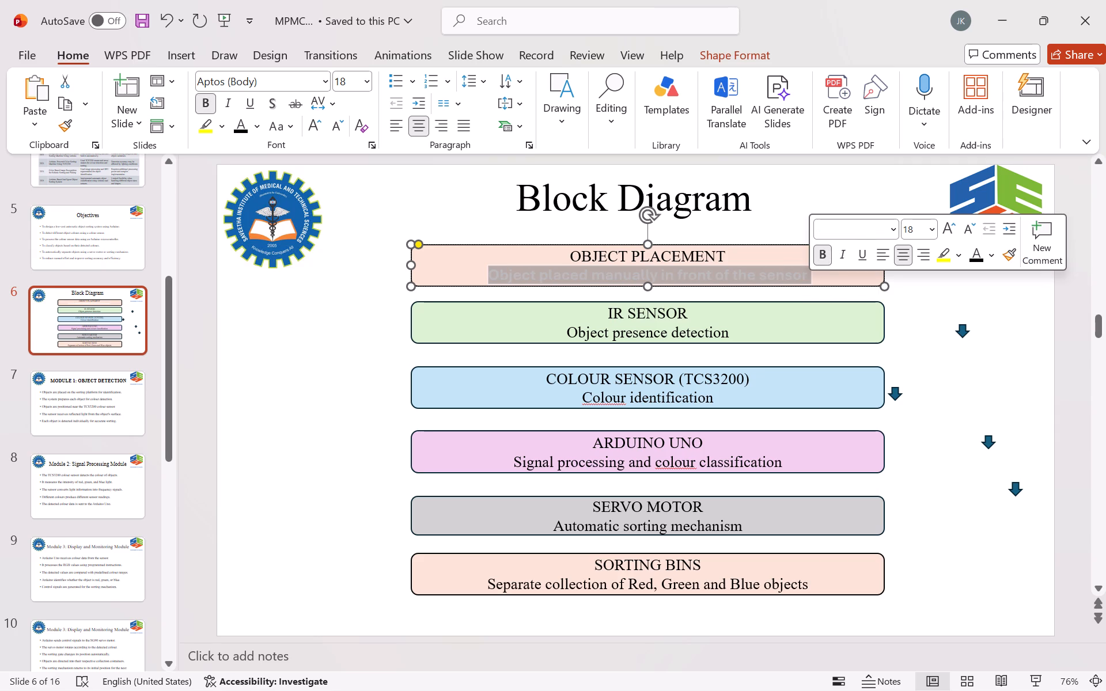
pyautogui.click(830, 229)
pyautogui.write('tim')
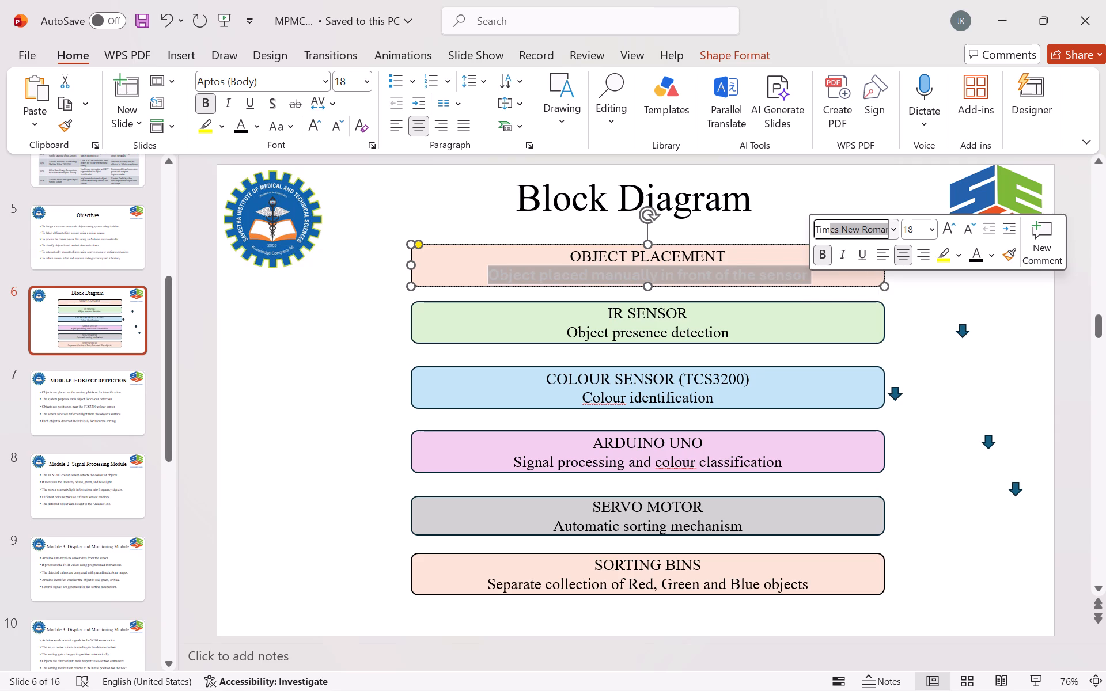
pyautogui.press('Return')
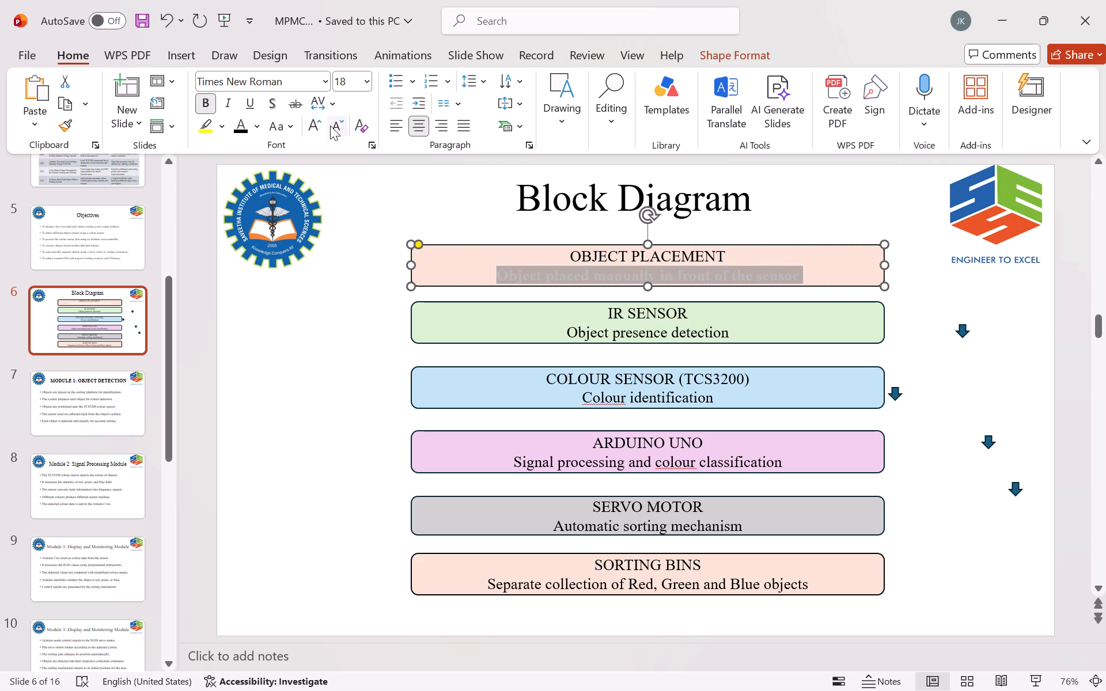
pyautogui.click(237, 129)
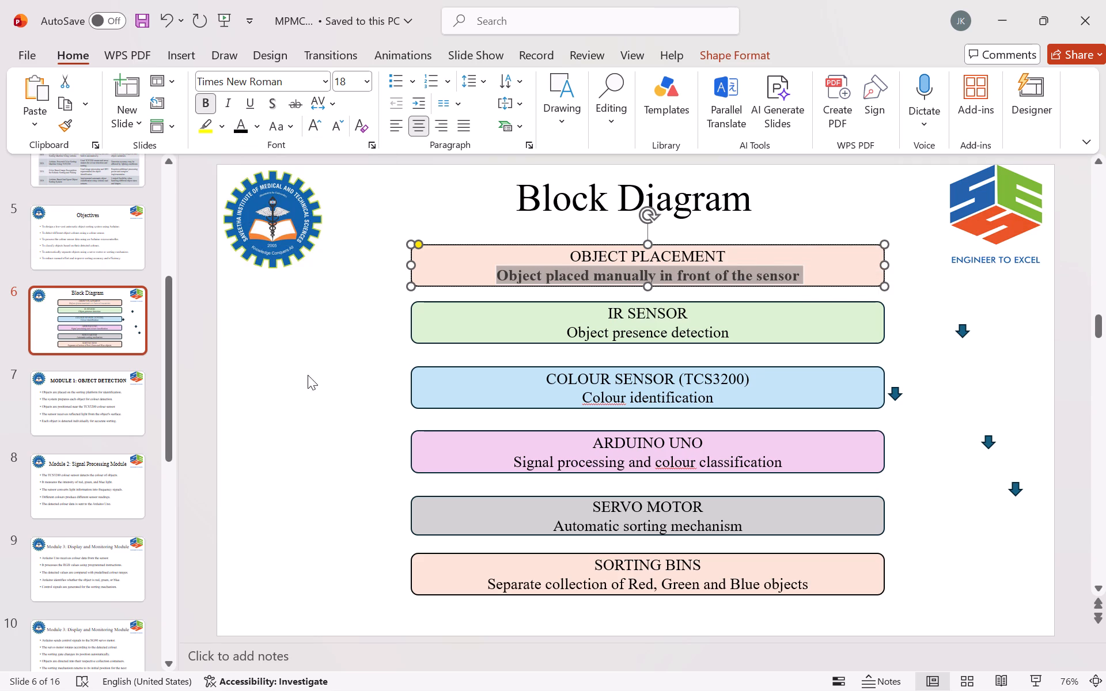
pyautogui.click(312, 412)
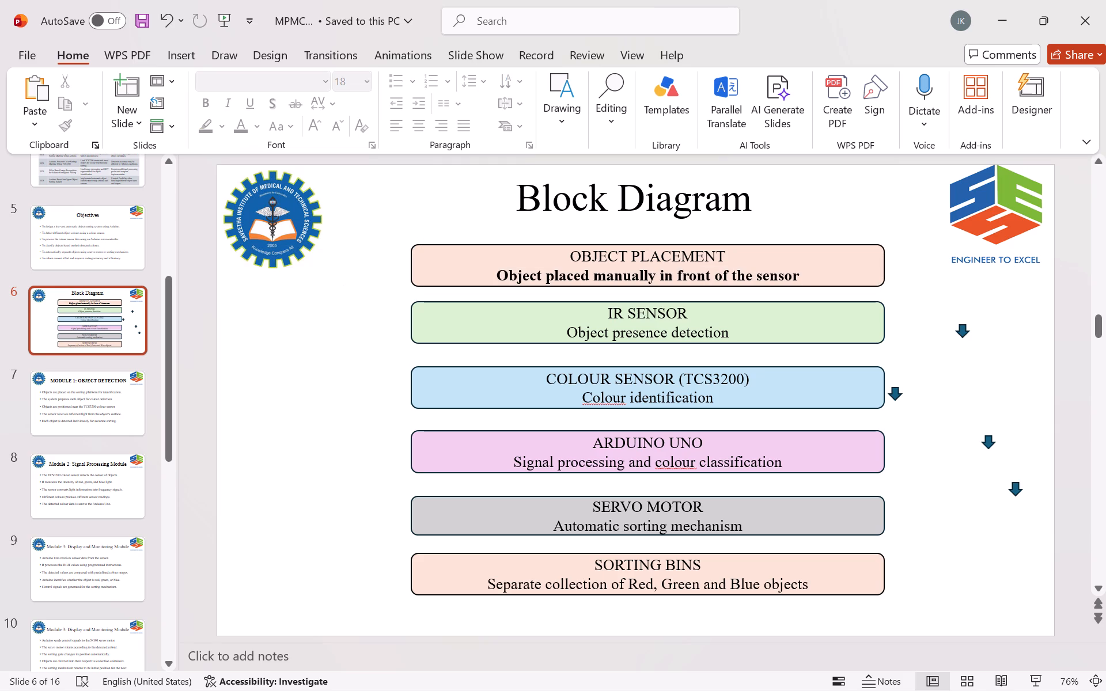
# Remove the bold formatting from the description line in the Object Placement block.
pyautogui.moveTo(501, 274); pyautogui.dragTo(616, 286)
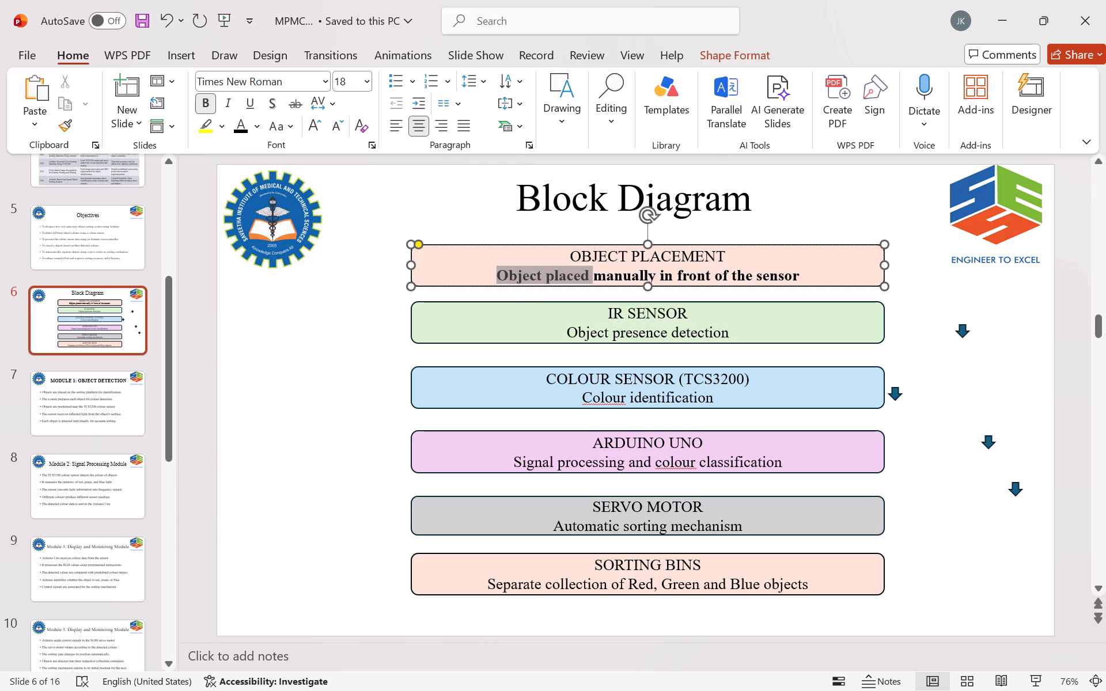
pyautogui.moveTo(616, 286); pyautogui.dragTo(804, 270)
pyautogui.click(813, 248)
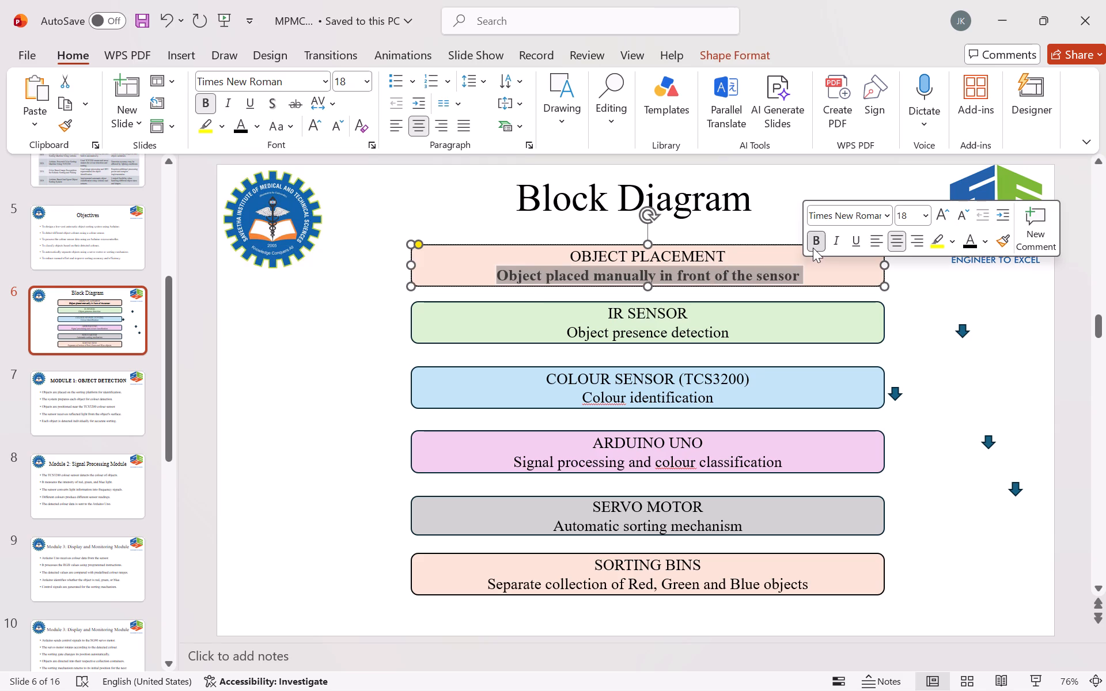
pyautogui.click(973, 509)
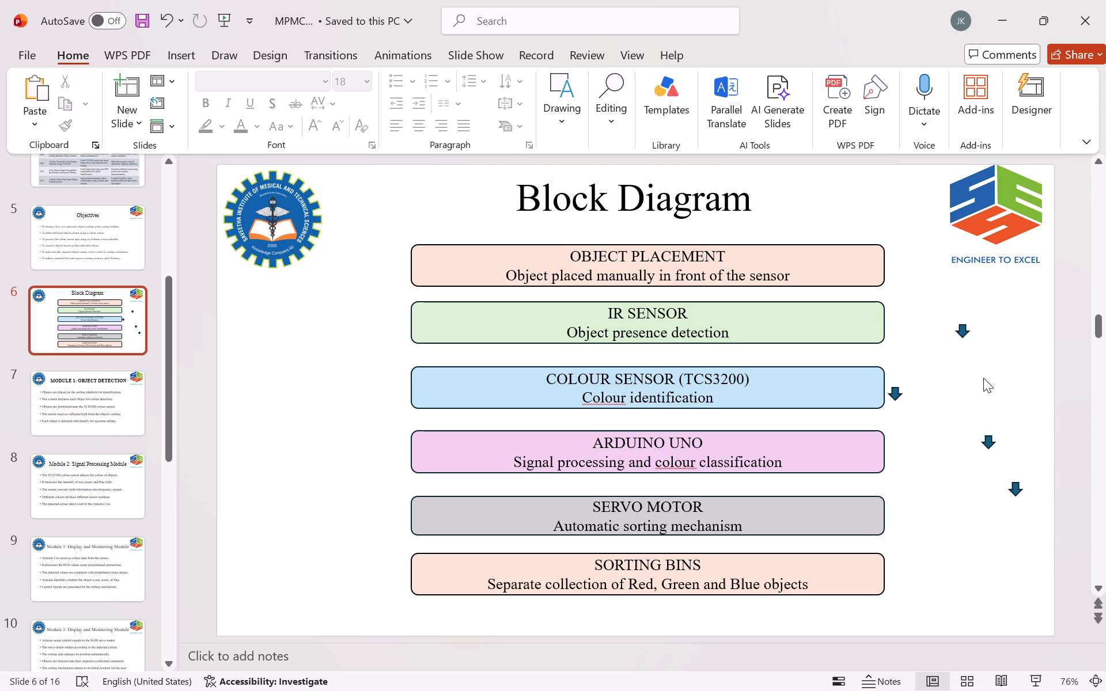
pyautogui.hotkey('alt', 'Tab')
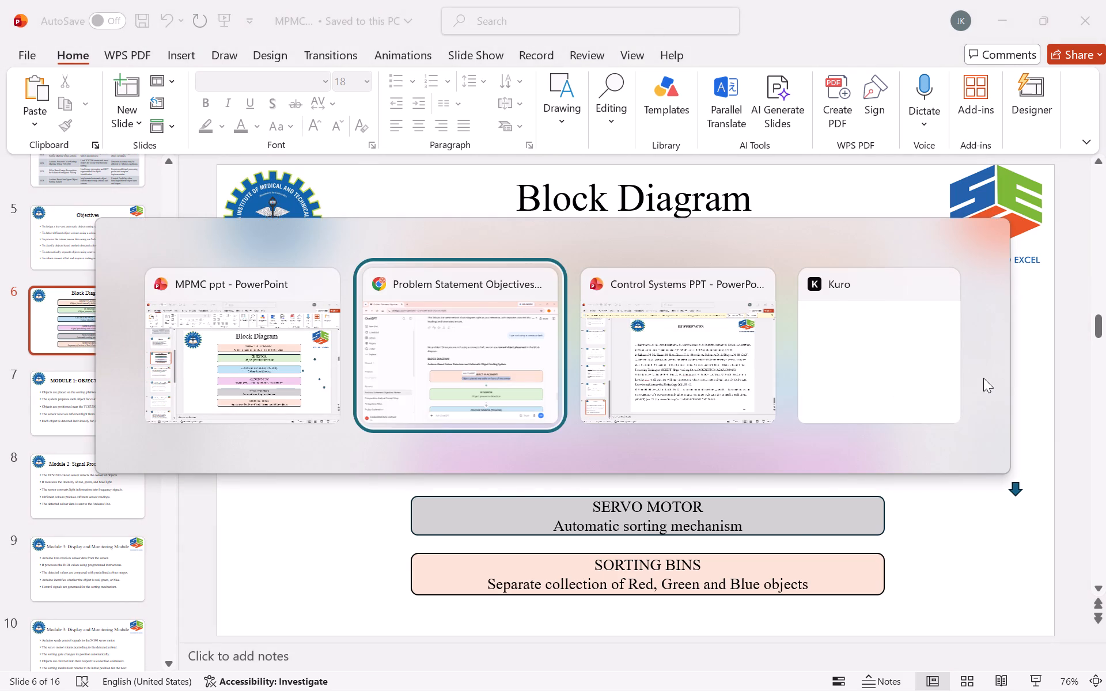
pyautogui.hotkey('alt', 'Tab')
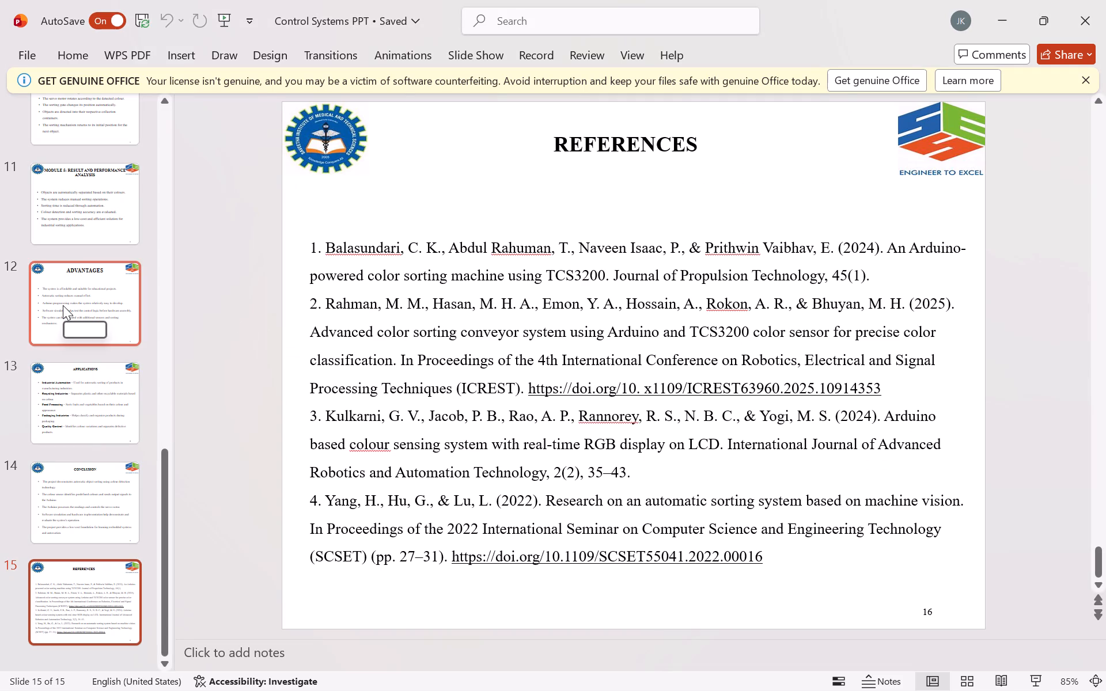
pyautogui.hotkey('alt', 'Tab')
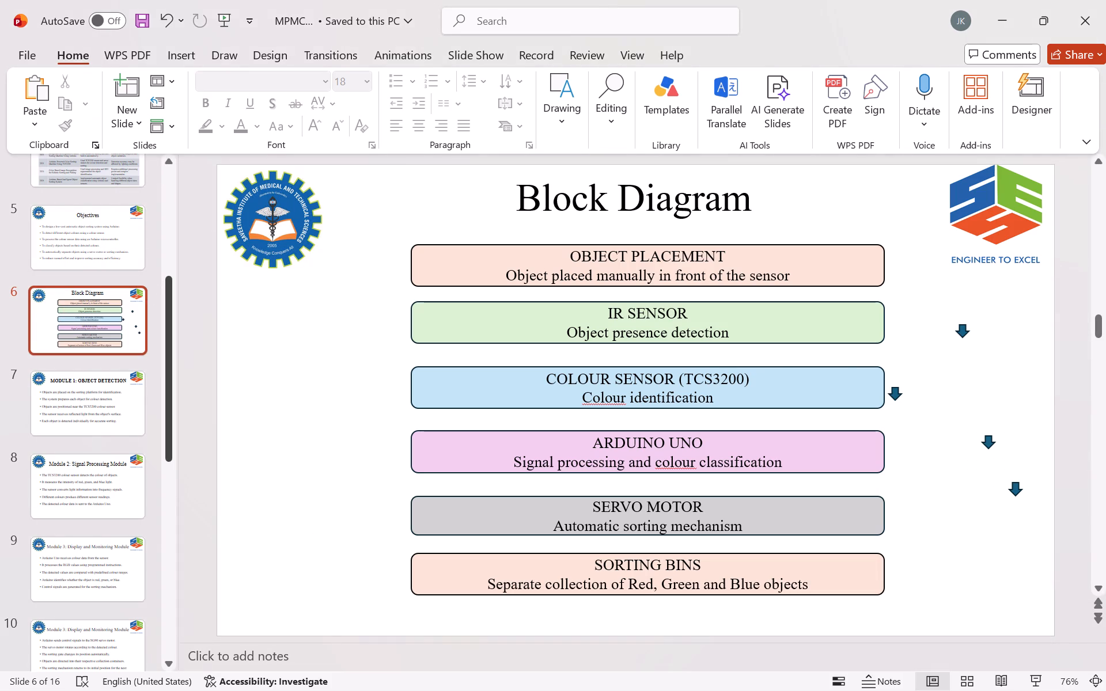
# Shrink the loose arrow beside the IR Sensor block to about 0.12" by 0.2" and centre it between the Object Placement and IR Sensor blocks.
pyautogui.moveTo(967, 332); pyautogui.dragTo(650, 297)
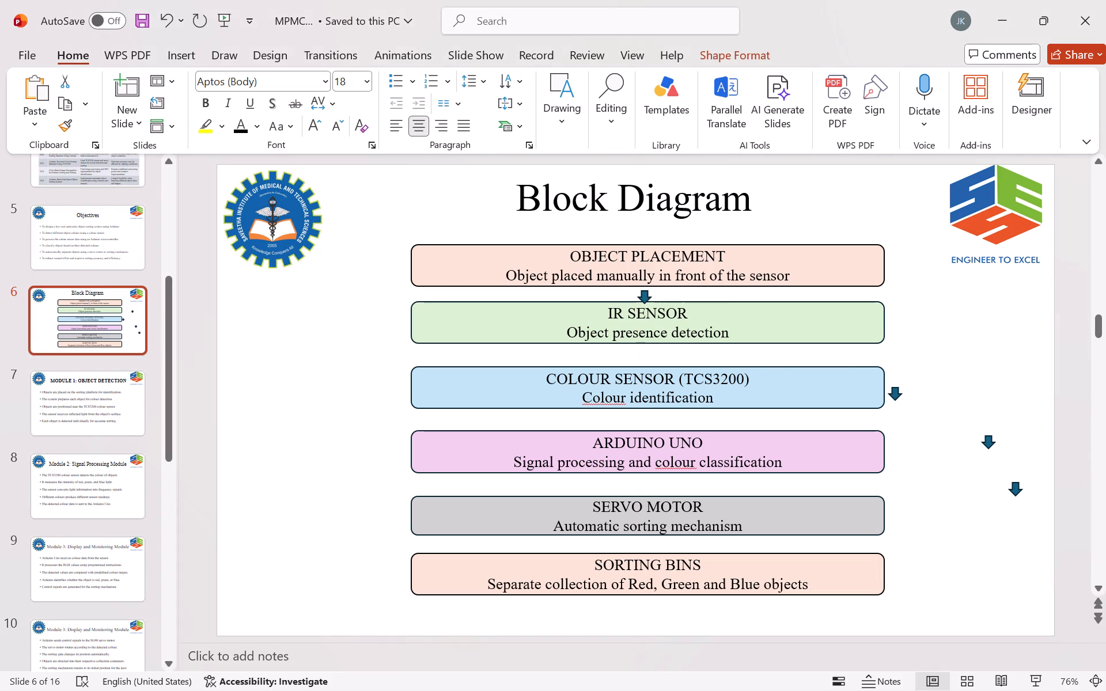
pyautogui.moveTo(650, 297); pyautogui.dragTo(964, 297)
pyautogui.click(964, 297)
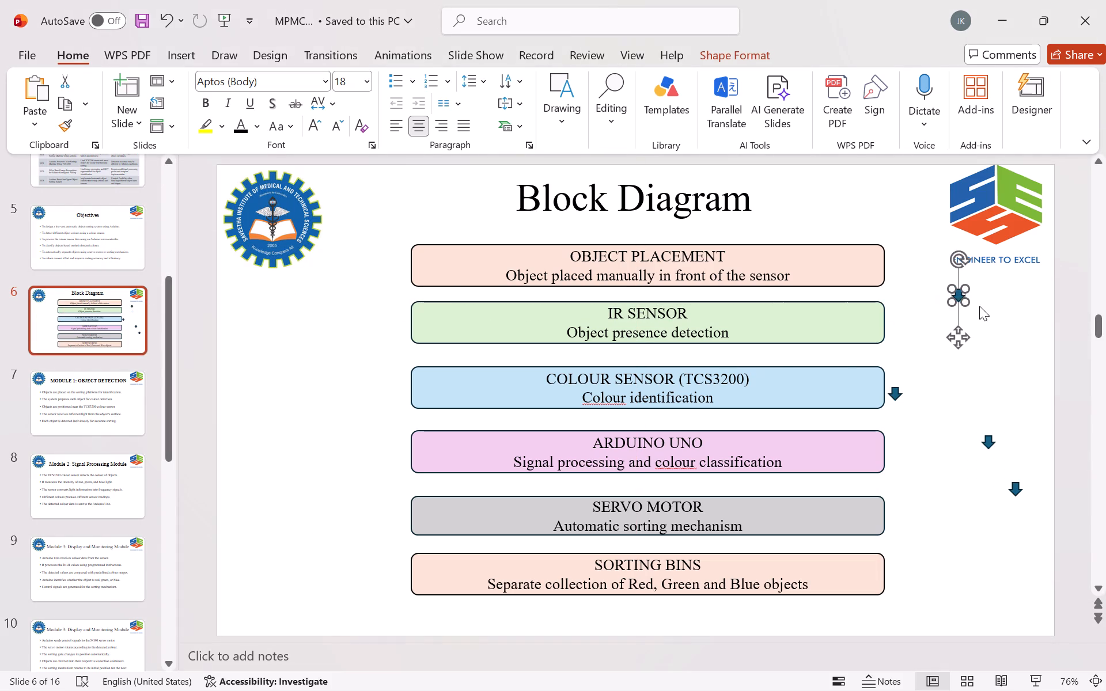
pyautogui.moveTo(965, 301); pyautogui.dragTo(964, 295)
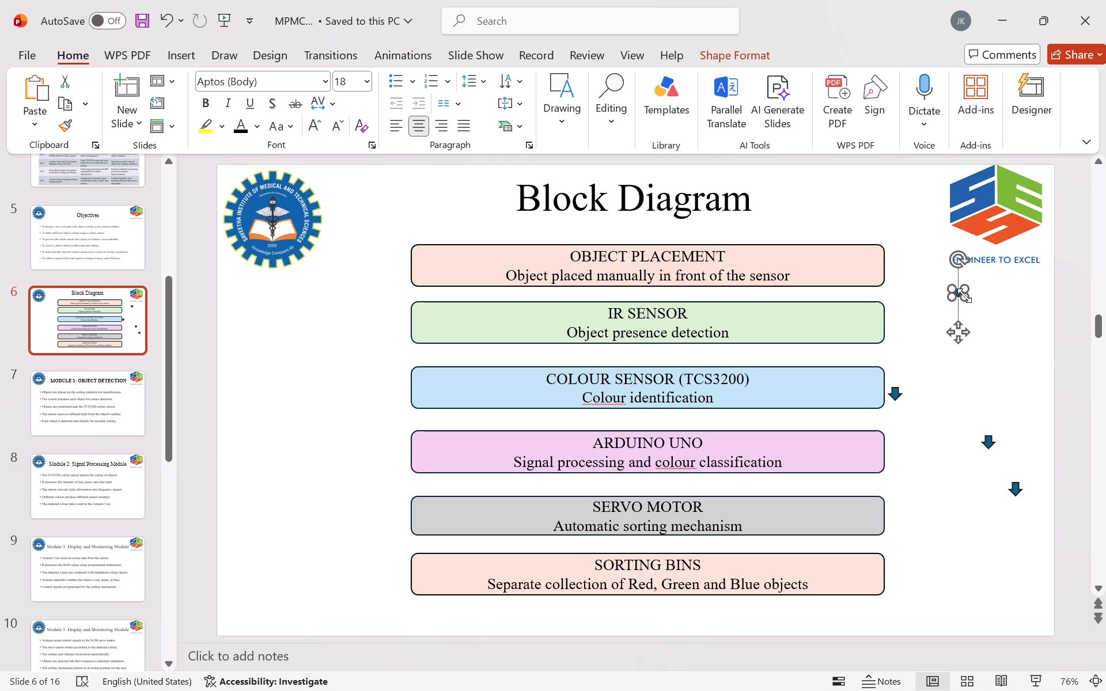
pyautogui.click(957, 293)
pyautogui.moveTo(957, 293); pyautogui.dragTo(929, 288)
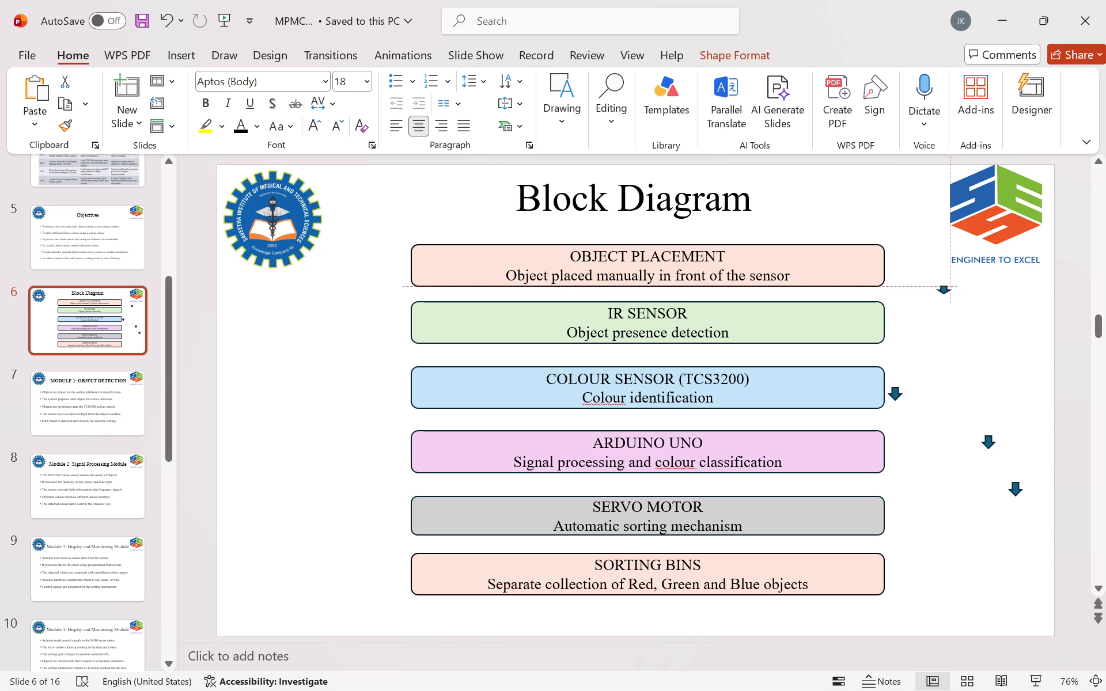
pyautogui.moveTo(929, 288); pyautogui.dragTo(658, 292)
pyautogui.moveTo(658, 292); pyautogui.dragTo(645, 293)
pyautogui.click(969, 377)
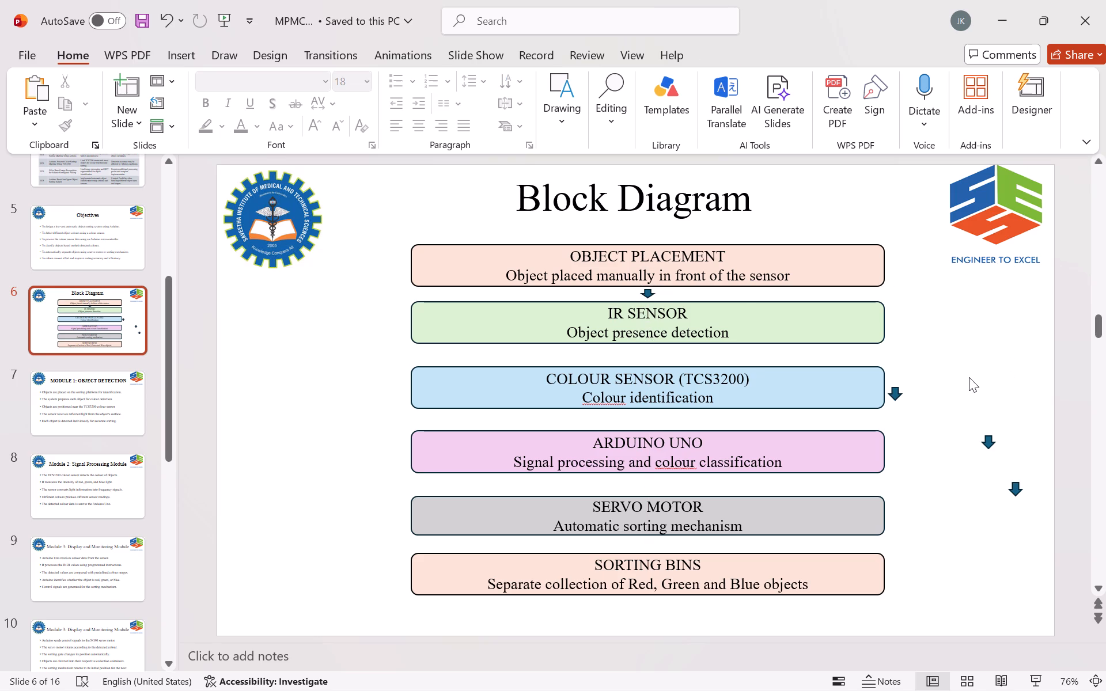
# Make four copies of the small arrow between the Object Placement and IR Sensor blocks.
pyautogui.click(649, 297)
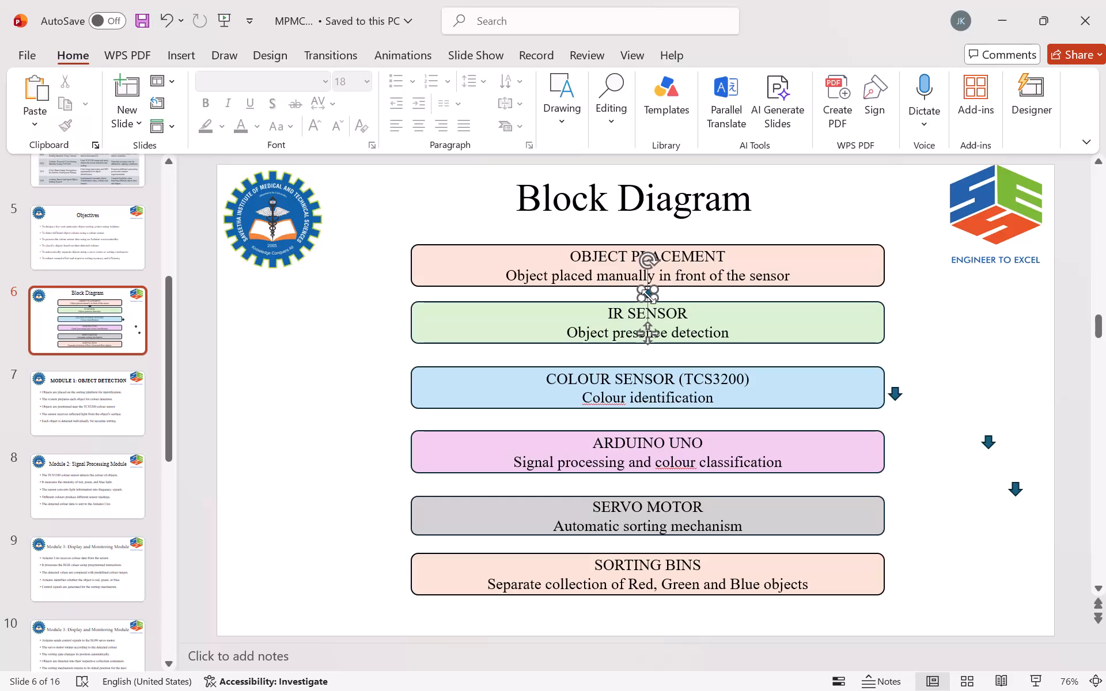
pyautogui.hotkey('ctrl', 'c')
pyautogui.click(1019, 336)
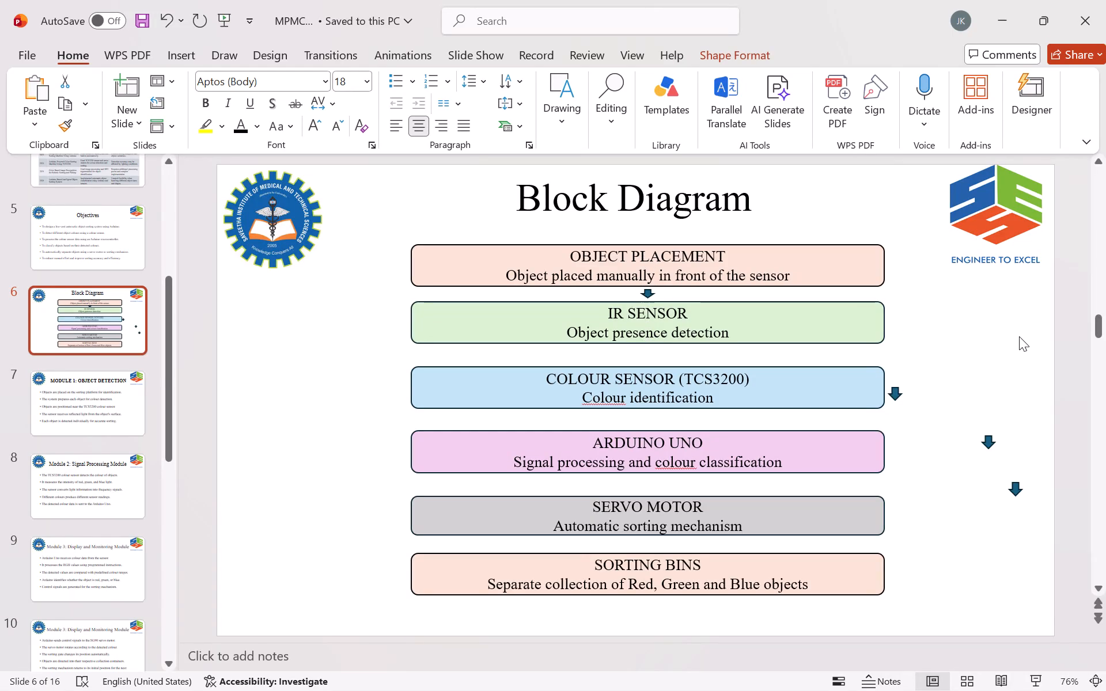
pyautogui.hotkey('ctrl', 'v')
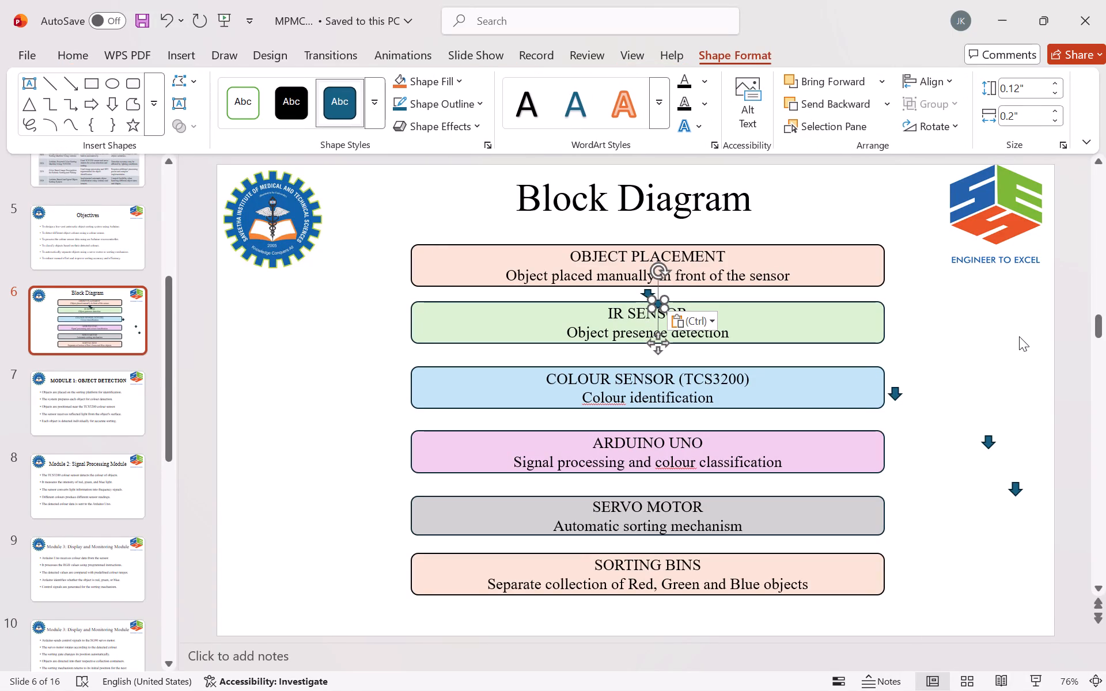
pyautogui.hotkey('ctrl', 'v')
pyautogui.hotkey('ctrl', 'v')
pyautogui.hotkey('ctrl', 'v')
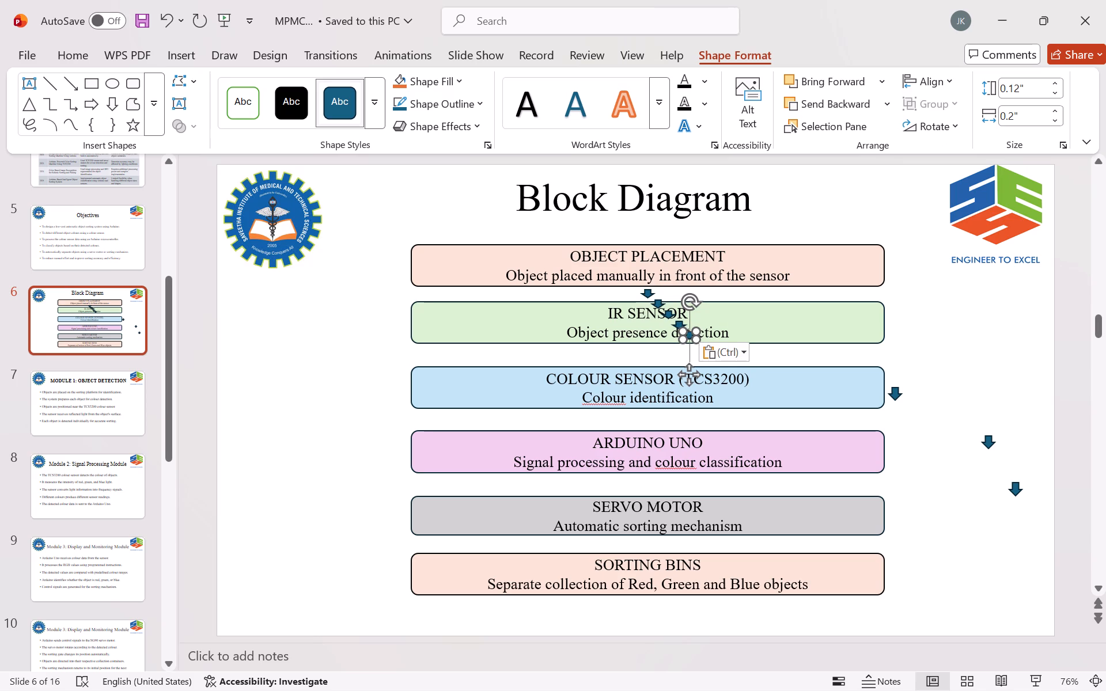
# Place the newest arrow copy in the gap between the Servo Motor and Sorting Bins blocks, roughly centred.
pyautogui.moveTo(691, 336); pyautogui.dragTo(641, 524)
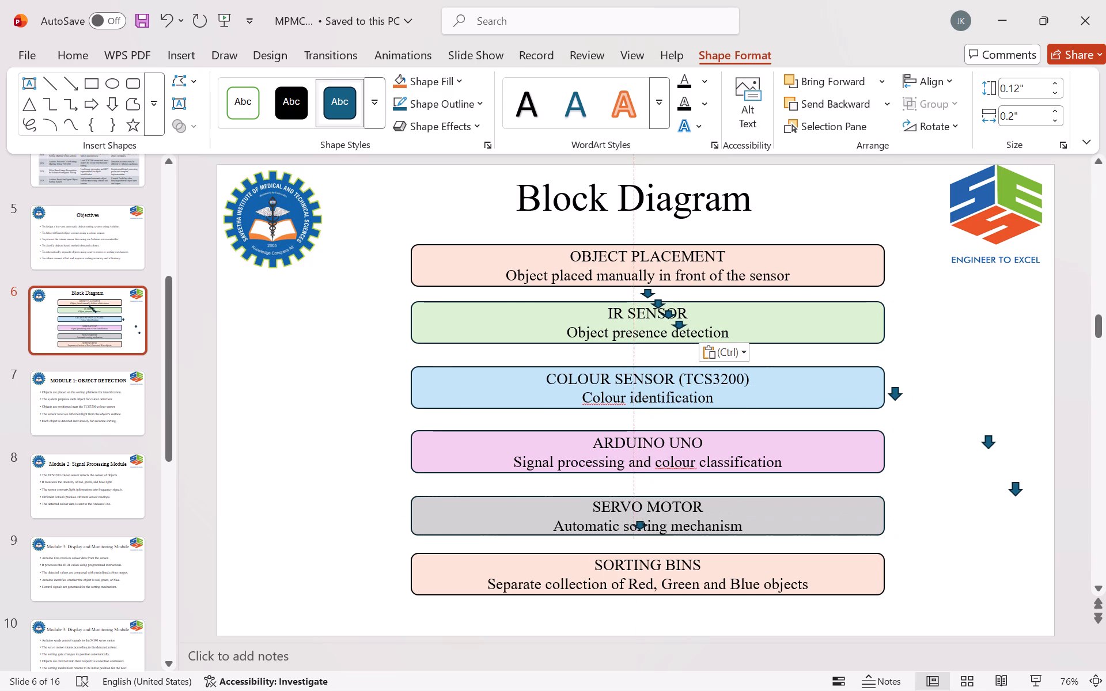
pyautogui.moveTo(641, 524); pyautogui.dragTo(647, 540)
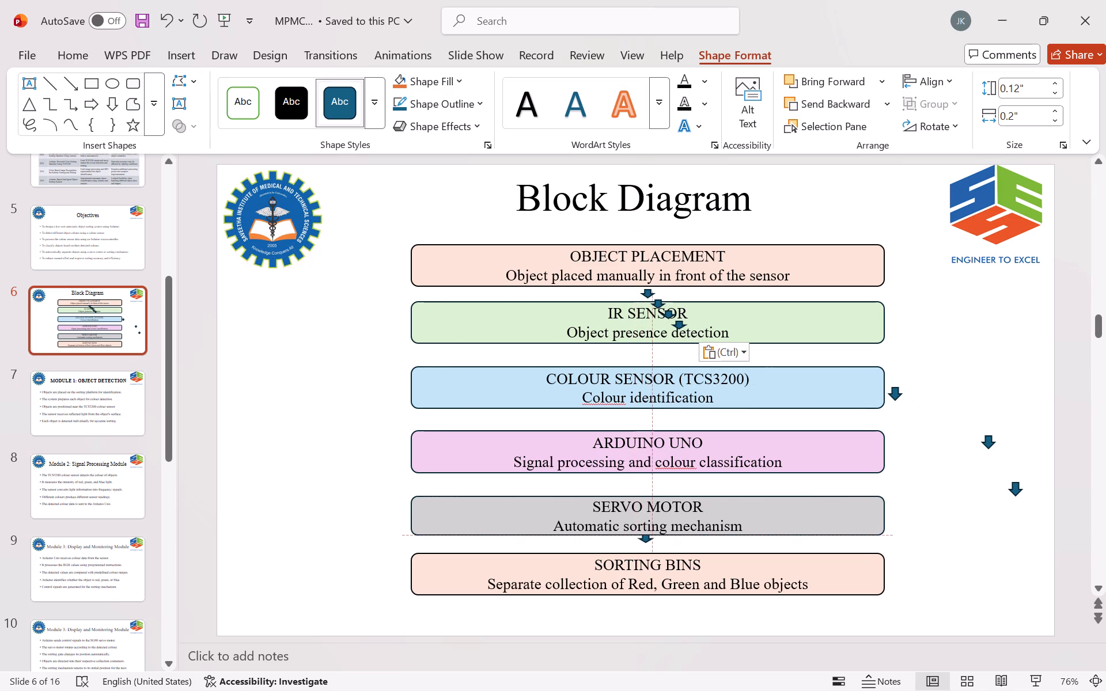
pyautogui.moveTo(647, 540); pyautogui.dragTo(644, 544)
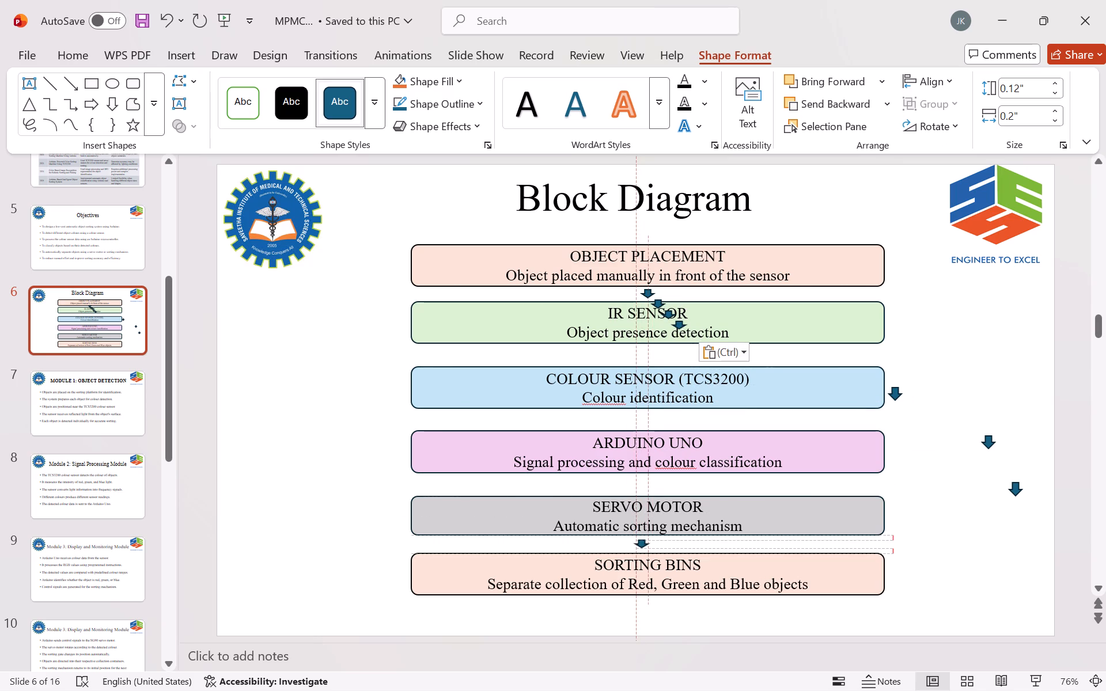
pyautogui.moveTo(644, 544); pyautogui.dragTo(646, 545)
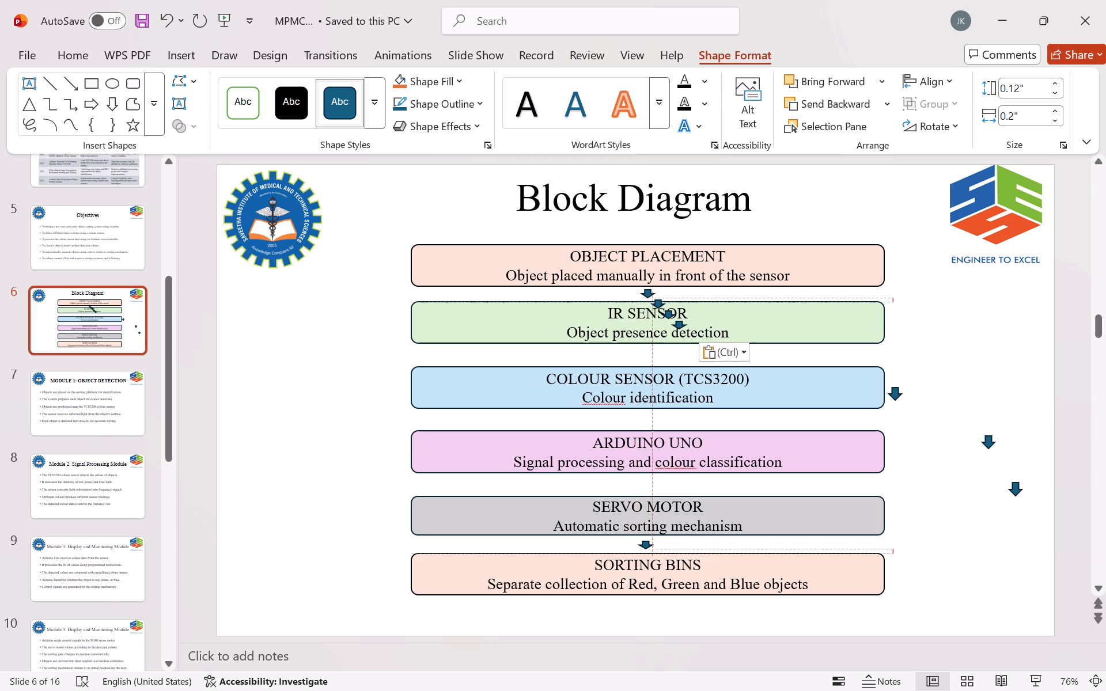
pyautogui.moveTo(646, 545); pyautogui.dragTo(646, 546)
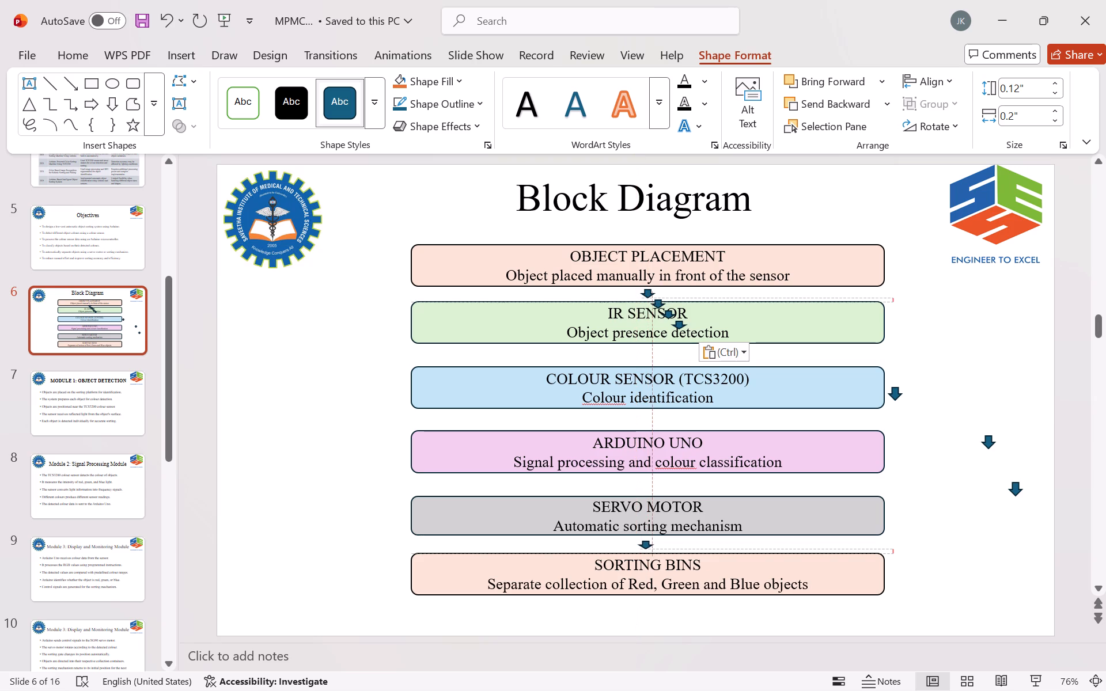
pyautogui.moveTo(646, 546); pyautogui.dragTo(646, 546)
pyautogui.click(697, 542)
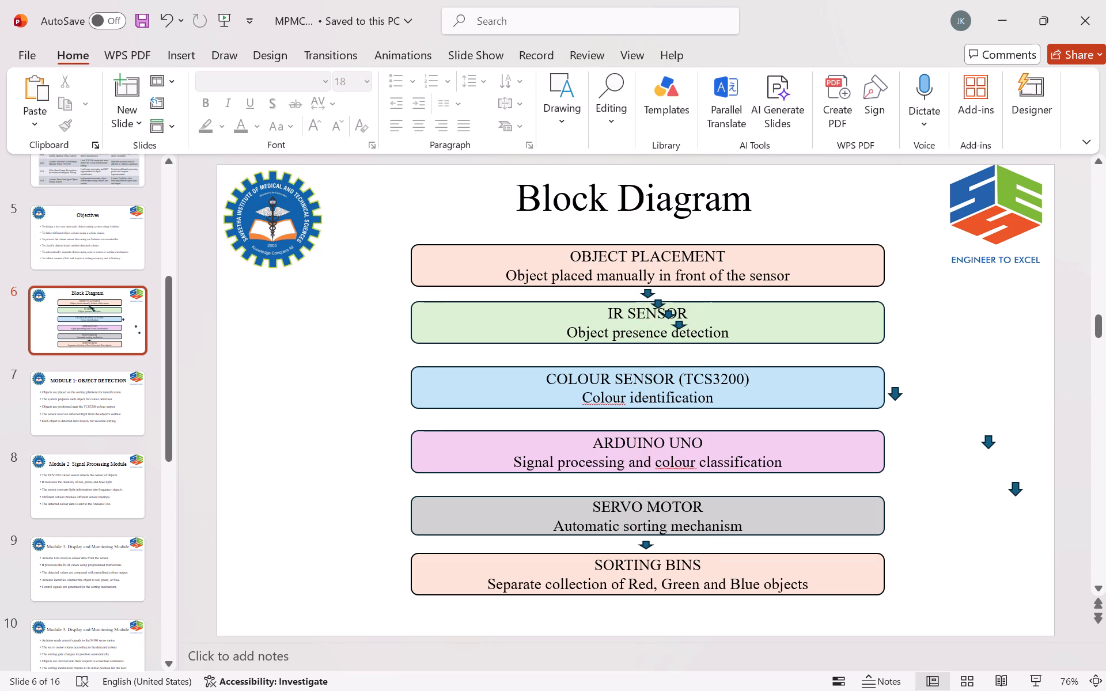
# Centre one arrow copy between the Arduino Uno and Servo Motor blocks and another between the Colour Sensor and Arduino Uno blocks.
pyautogui.moveTo(681, 327); pyautogui.dragTo(646, 488)
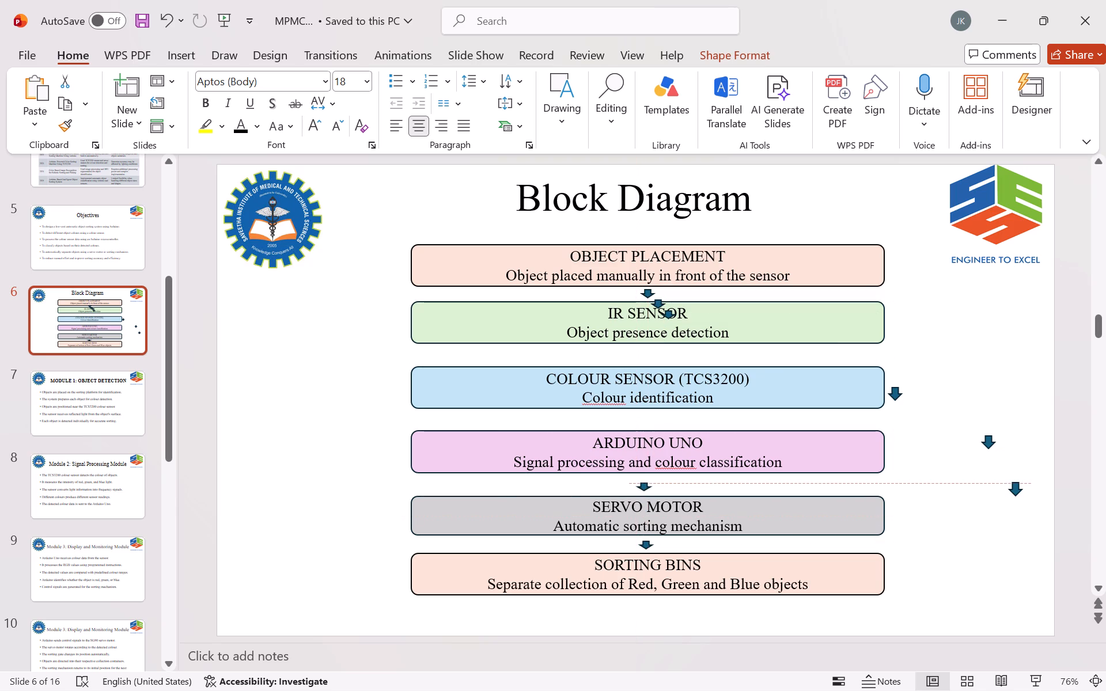
pyautogui.moveTo(646, 488); pyautogui.dragTo(649, 488)
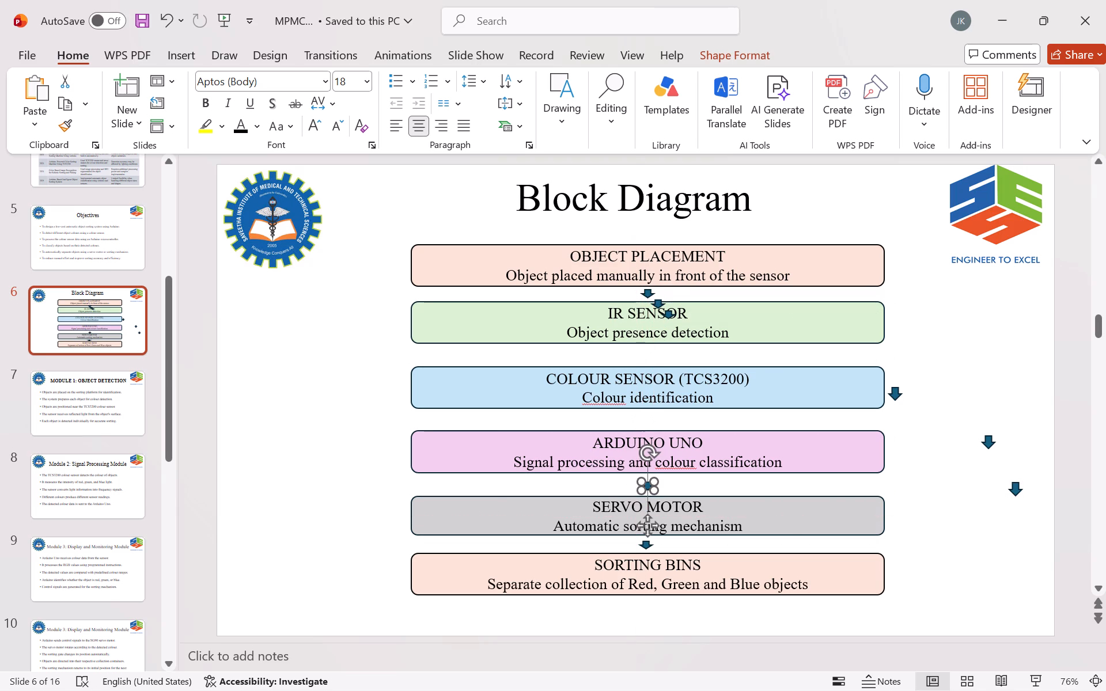
pyautogui.moveTo(668, 317); pyautogui.dragTo(649, 416)
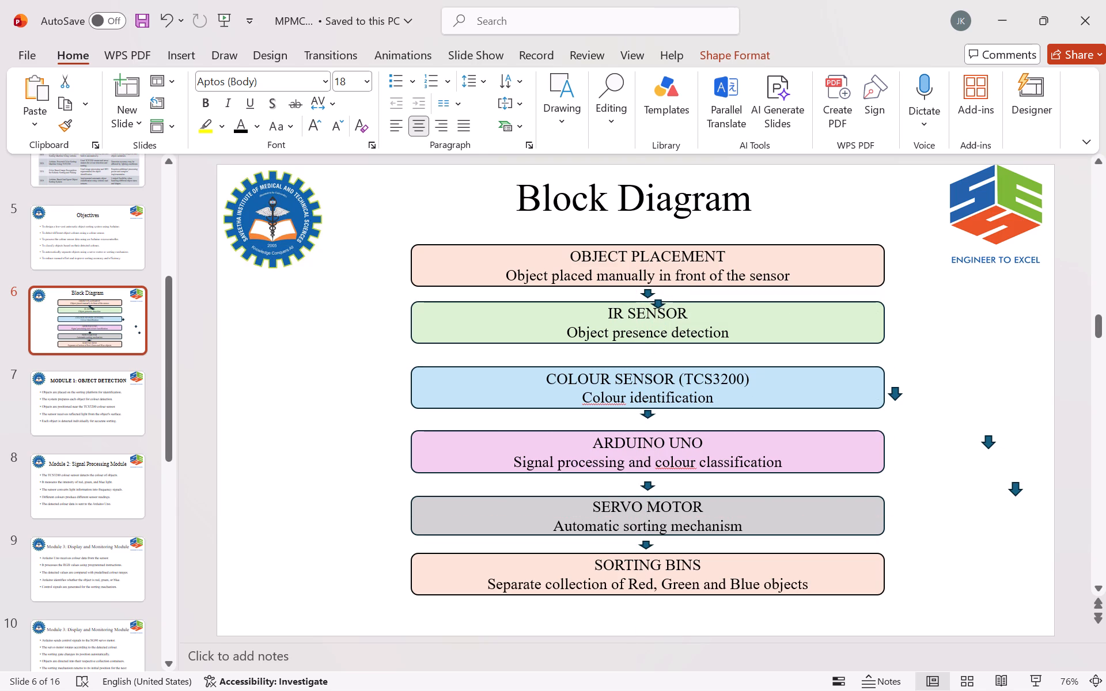
pyautogui.moveTo(649, 416); pyautogui.dragTo(649, 424)
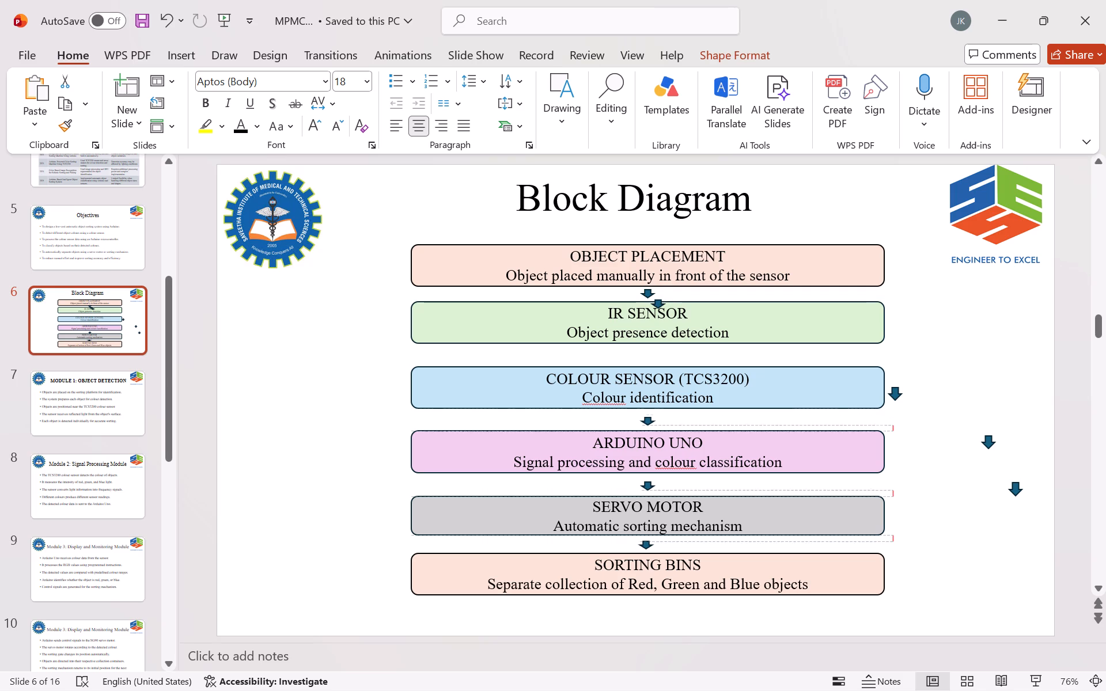
pyautogui.moveTo(649, 424); pyautogui.dragTo(647, 421)
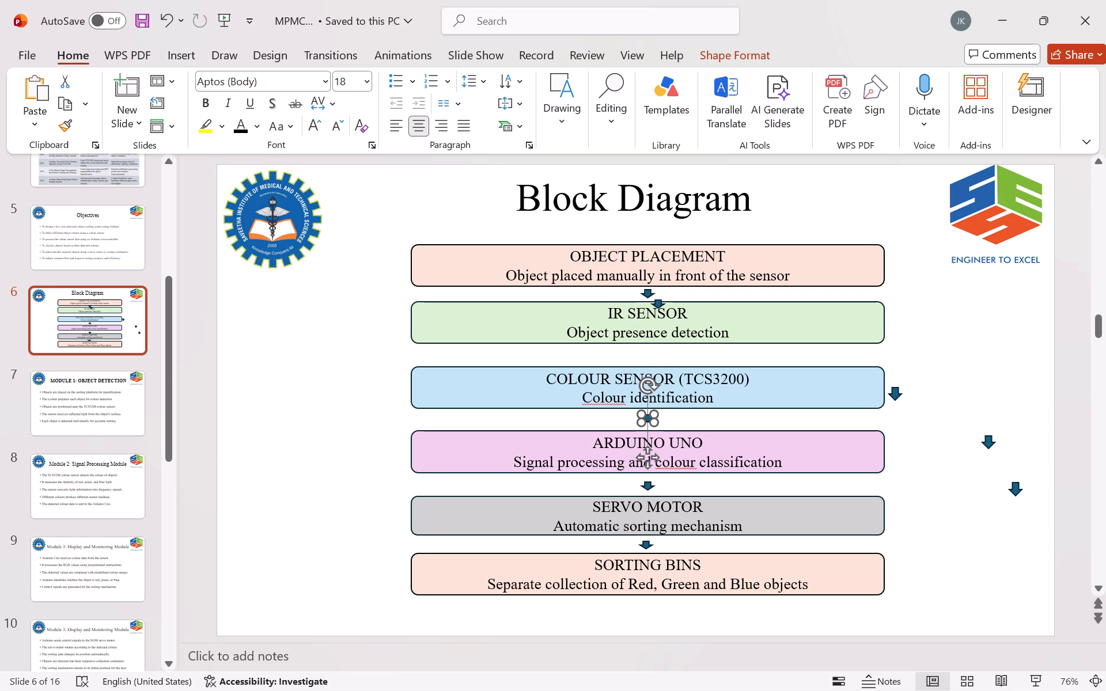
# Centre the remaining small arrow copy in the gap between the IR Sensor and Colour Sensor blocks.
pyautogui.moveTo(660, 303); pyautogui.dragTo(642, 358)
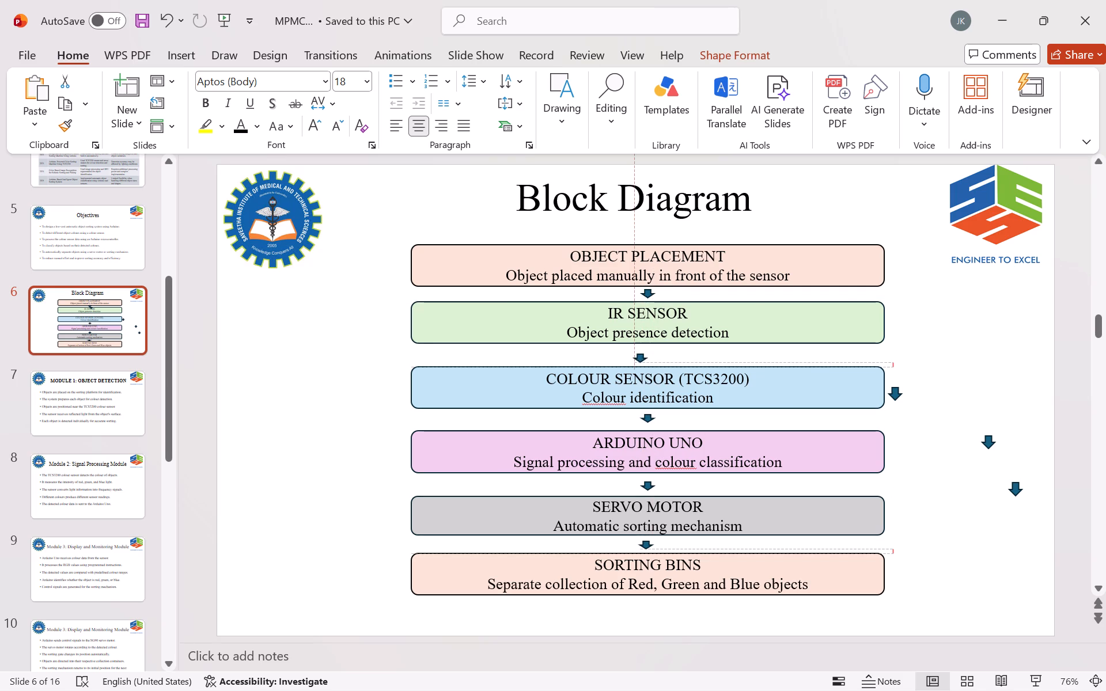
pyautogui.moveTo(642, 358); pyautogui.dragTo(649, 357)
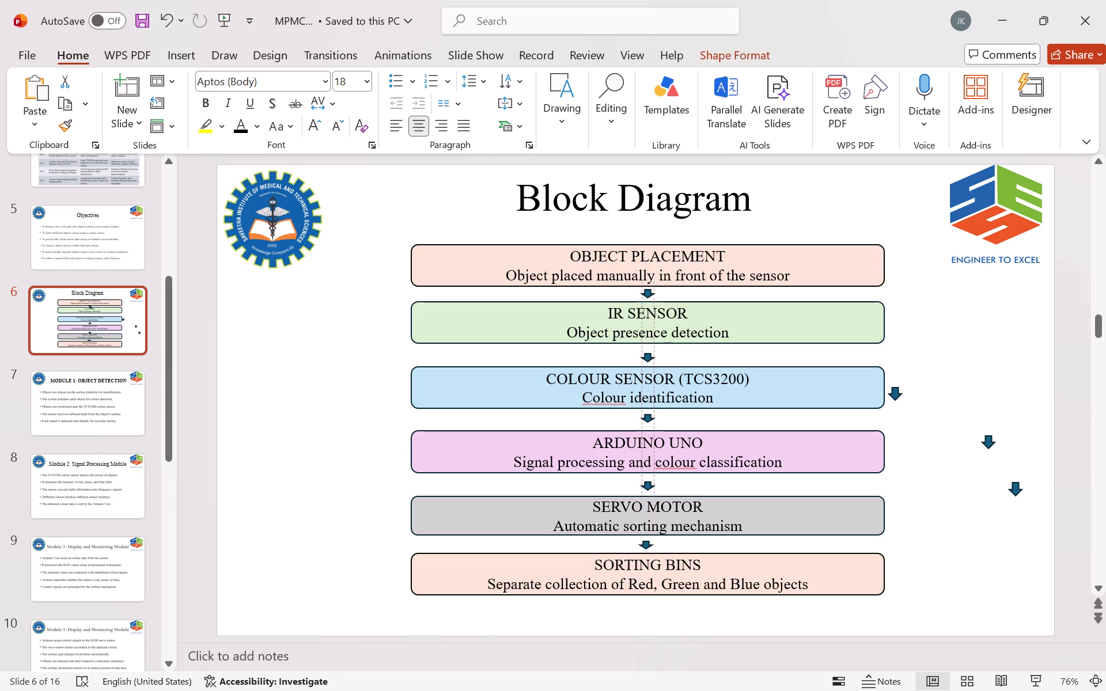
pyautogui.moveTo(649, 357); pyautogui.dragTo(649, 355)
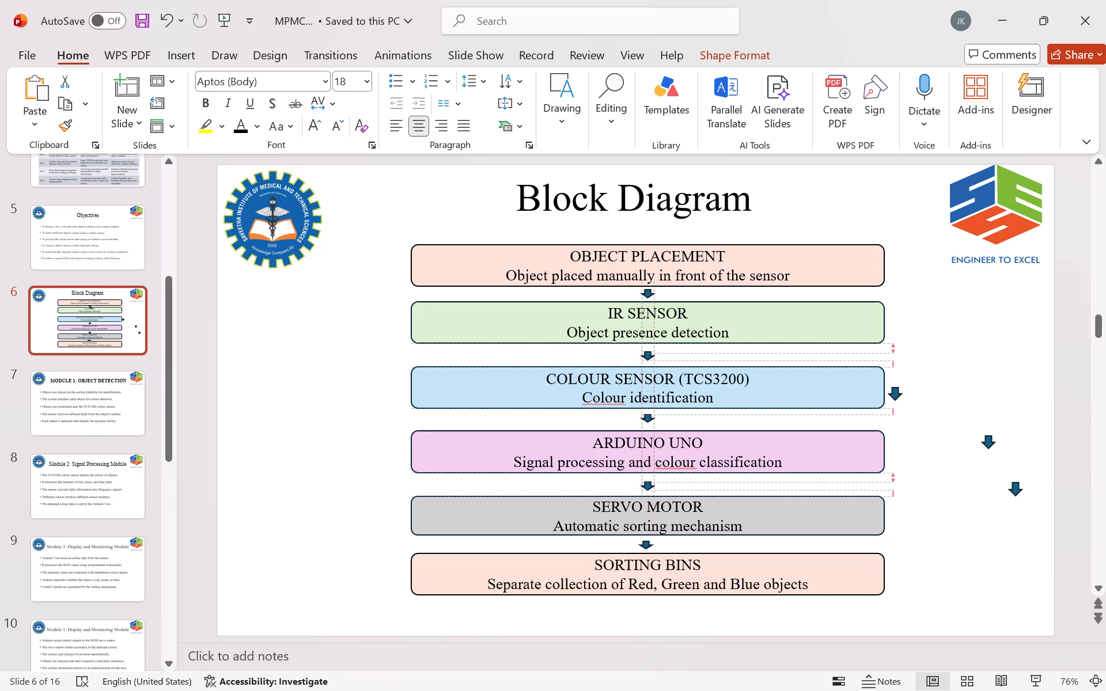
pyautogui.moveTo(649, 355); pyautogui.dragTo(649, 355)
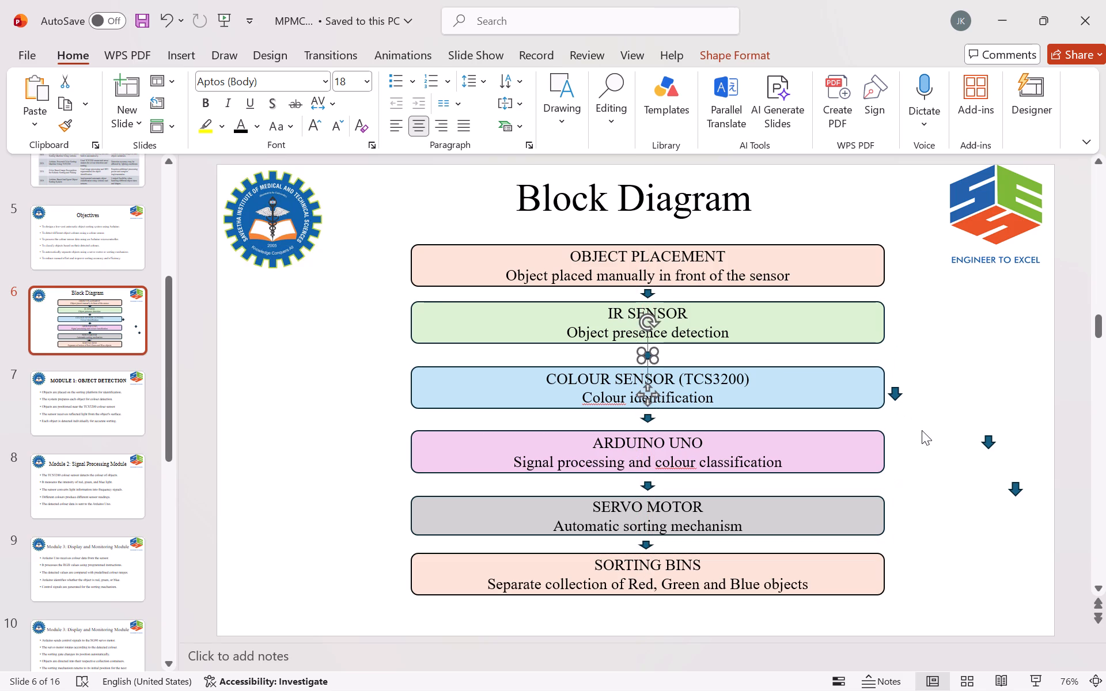
# Nudge the arrow between the Arduino Uno and Servo Motor blocks slightly upward.
pyautogui.click(645, 486)
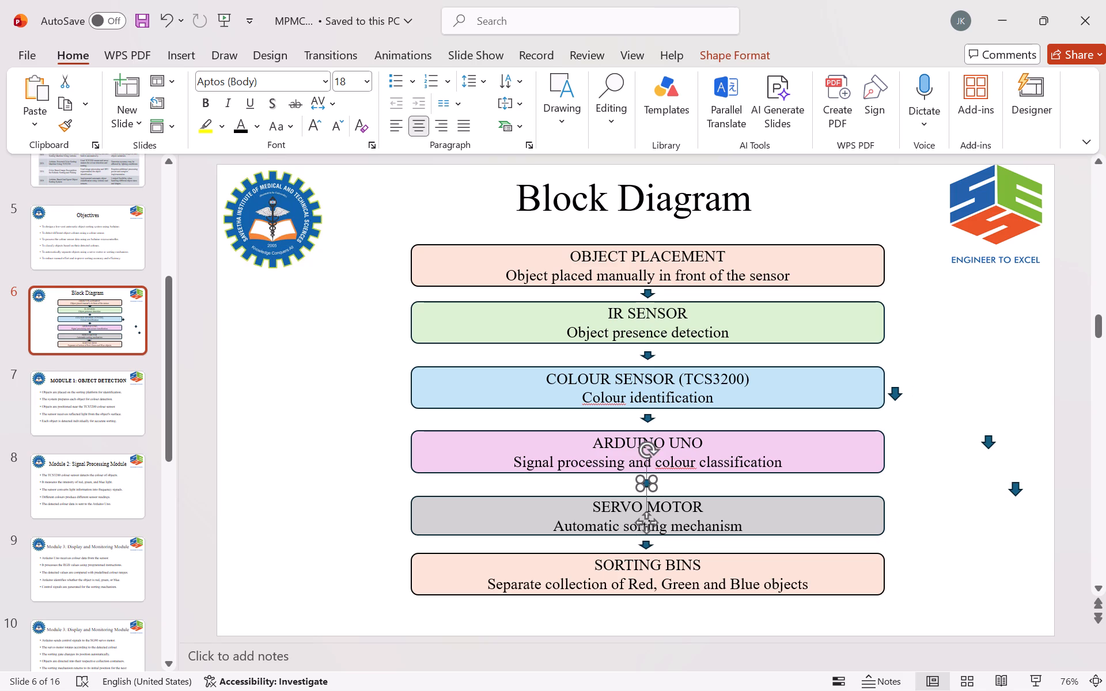
# Replace the small arrow between the IR Sensor and Colour Sensor blocks with the larger loose arrow beside the Colour Sensor block, centred in the gap.
pyautogui.moveTo(892, 393); pyautogui.dragTo(669, 354)
pyautogui.click(646, 356)
pyautogui.press('BackSpace')
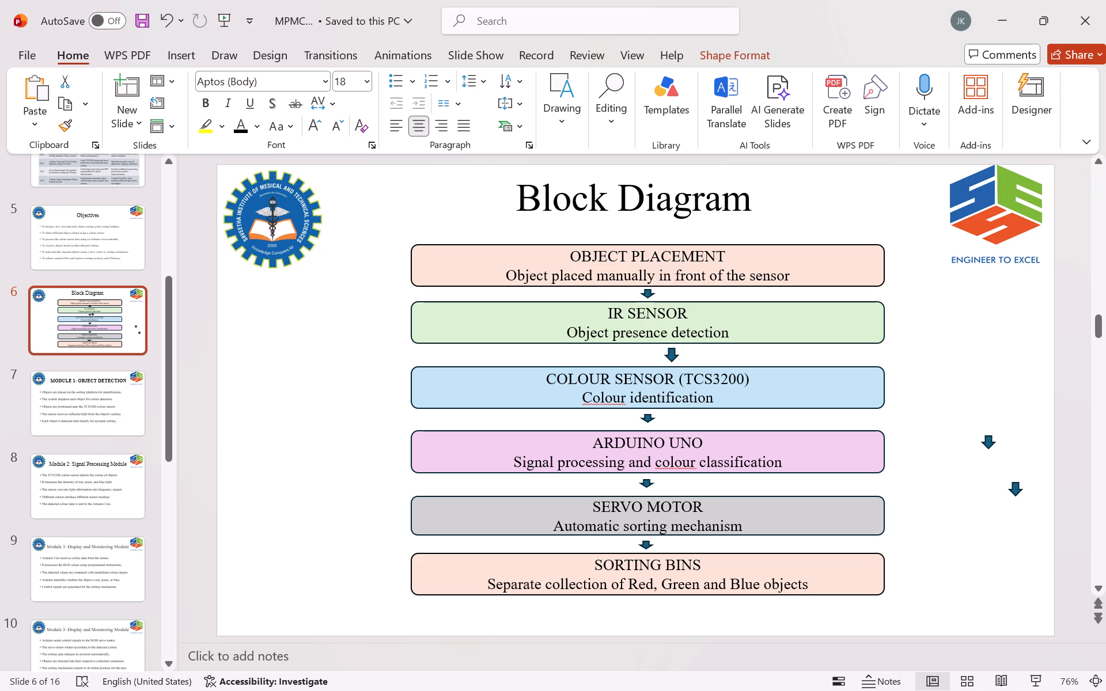
pyautogui.moveTo(668, 350); pyautogui.dragTo(650, 350)
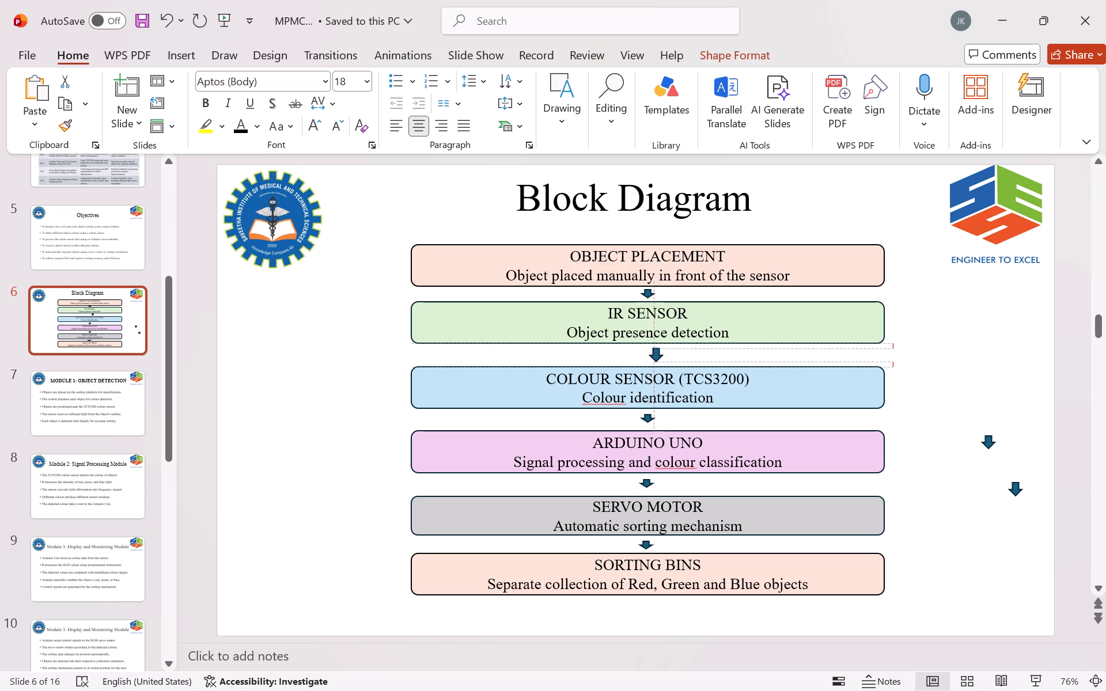
pyautogui.moveTo(650, 350); pyautogui.dragTo(641, 350)
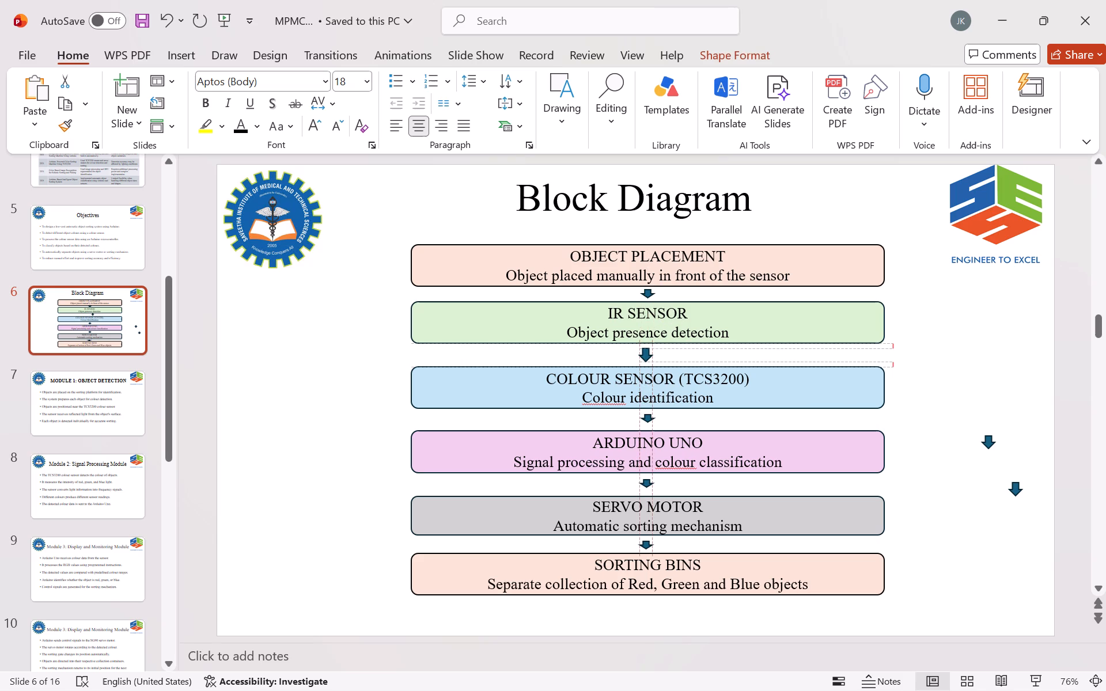
pyautogui.moveTo(641, 350); pyautogui.dragTo(646, 350)
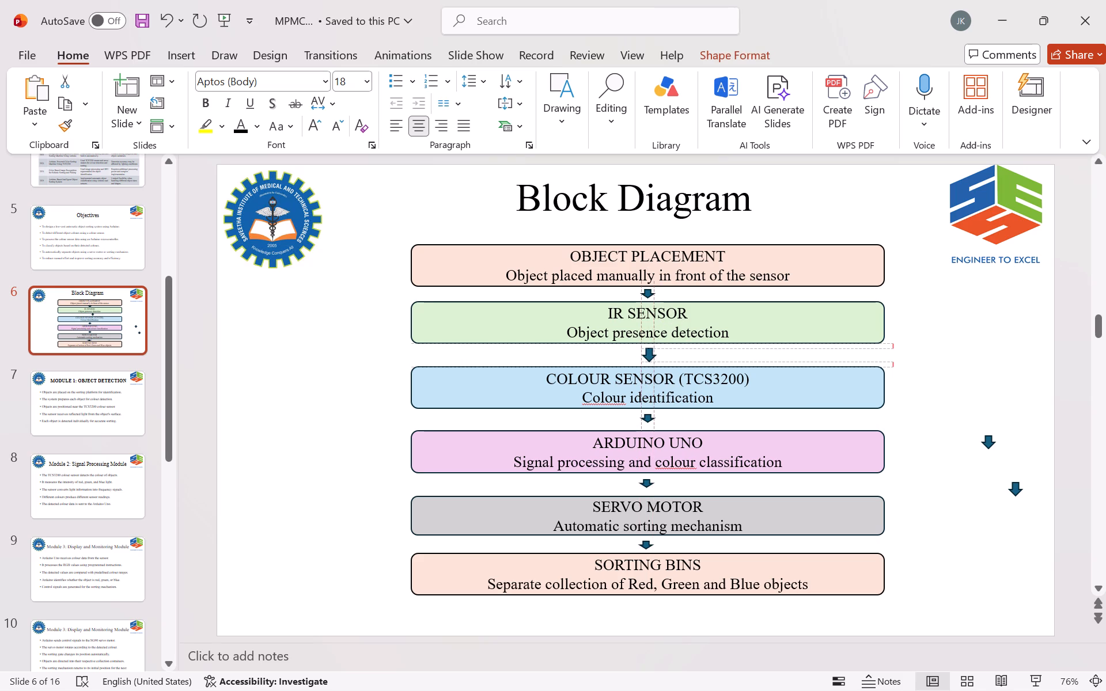
pyautogui.moveTo(646, 350); pyautogui.dragTo(644, 351)
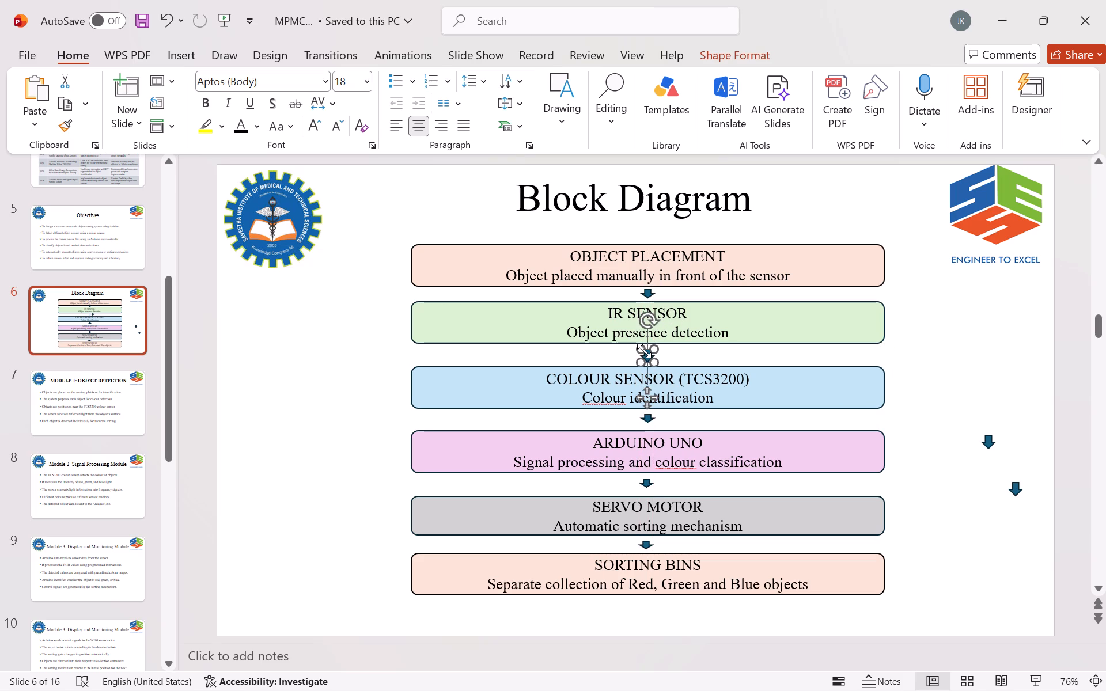
# Replace the small arrow between the Colour Sensor and Arduino Uno blocks with a larger loose arrow, centred in the gap.
pyautogui.click(649, 417)
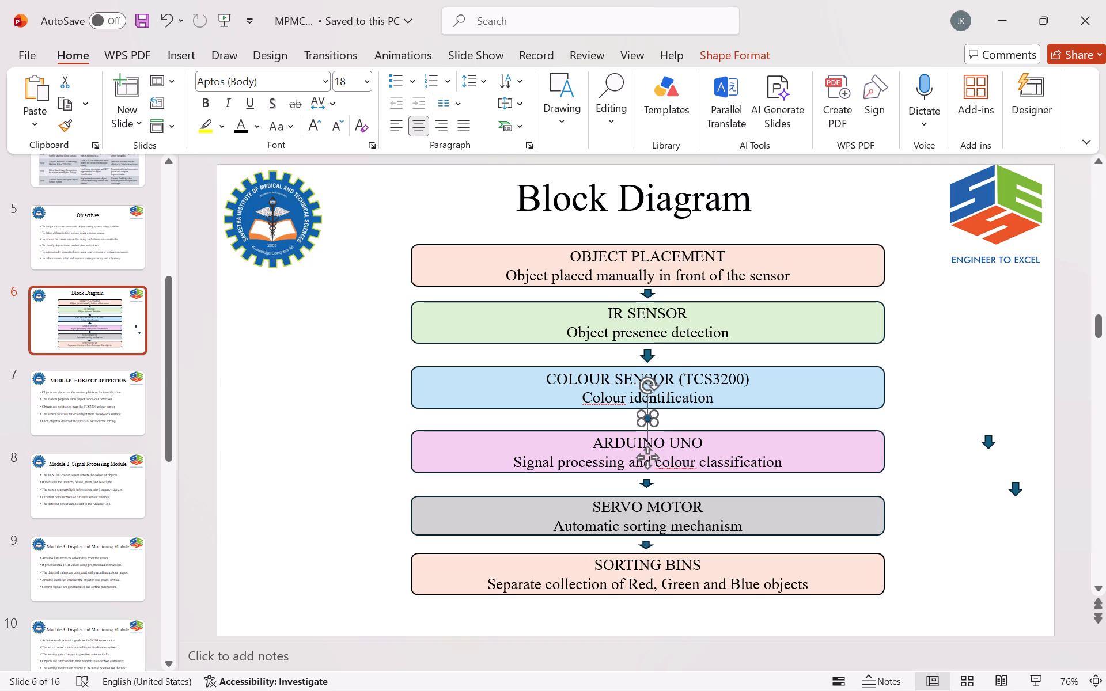
pyautogui.press('BackSpace')
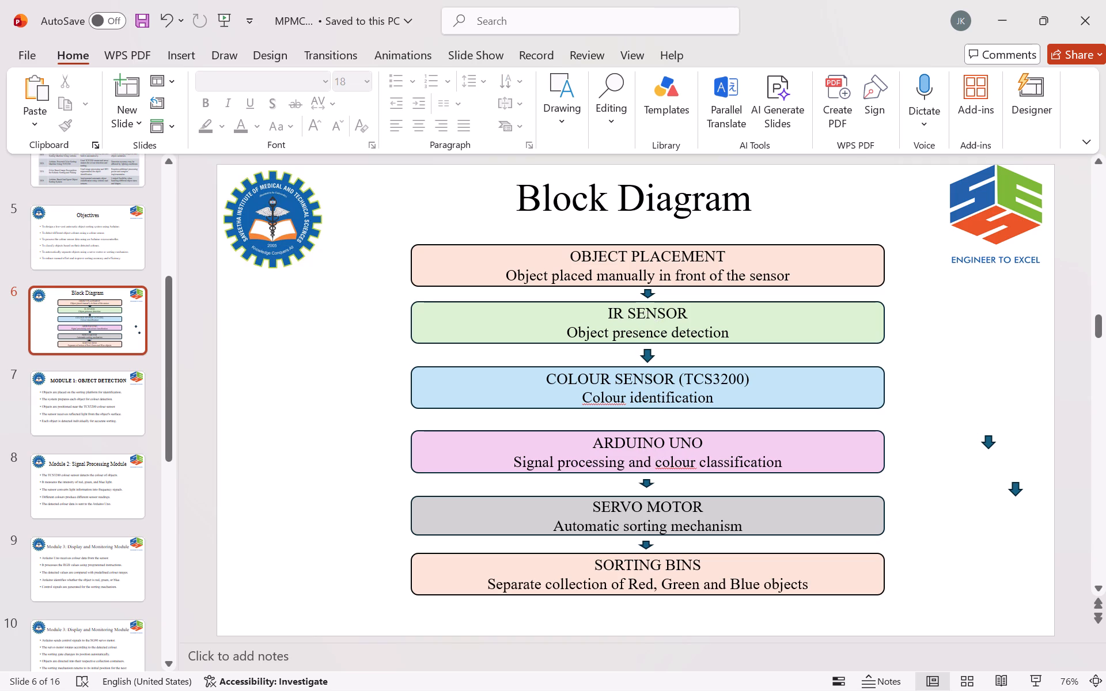
pyautogui.moveTo(987, 439); pyautogui.dragTo(648, 419)
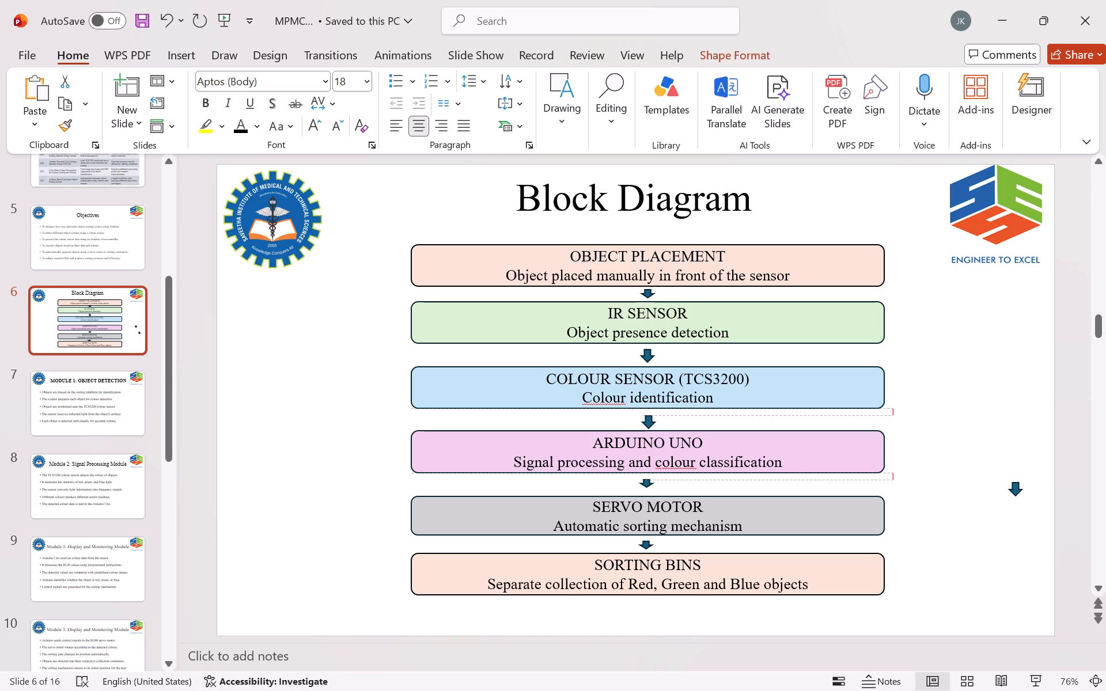
pyautogui.moveTo(648, 419); pyautogui.dragTo(649, 418)
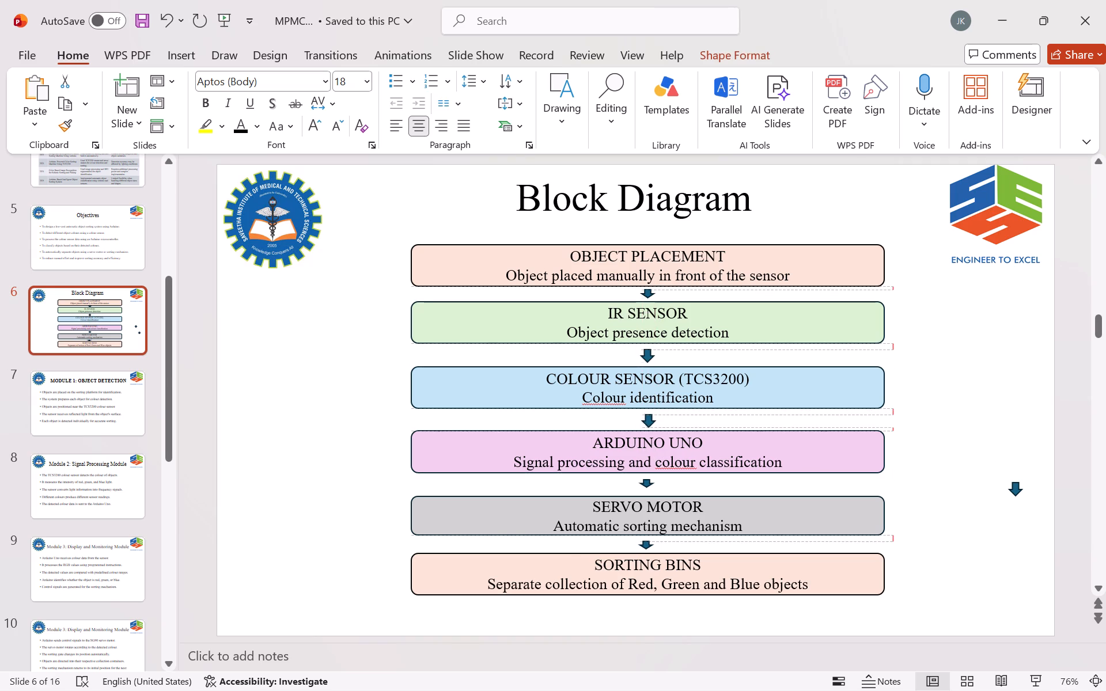
pyautogui.moveTo(649, 418); pyautogui.dragTo(650, 418)
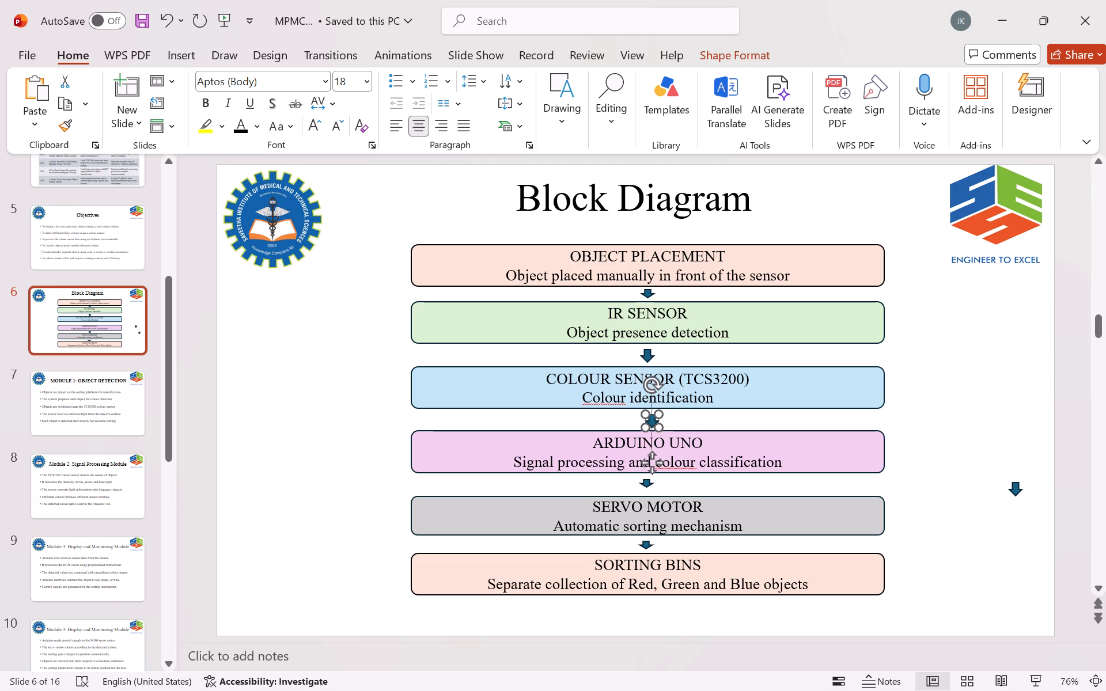
pyautogui.click(711, 422)
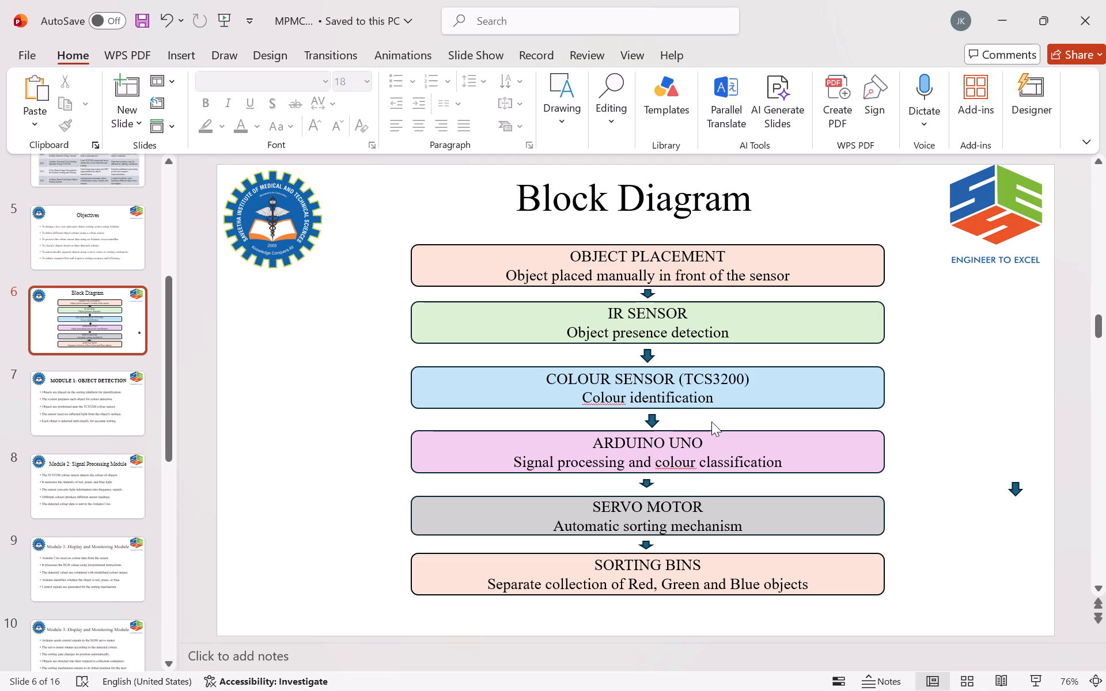
pyautogui.click(650, 424)
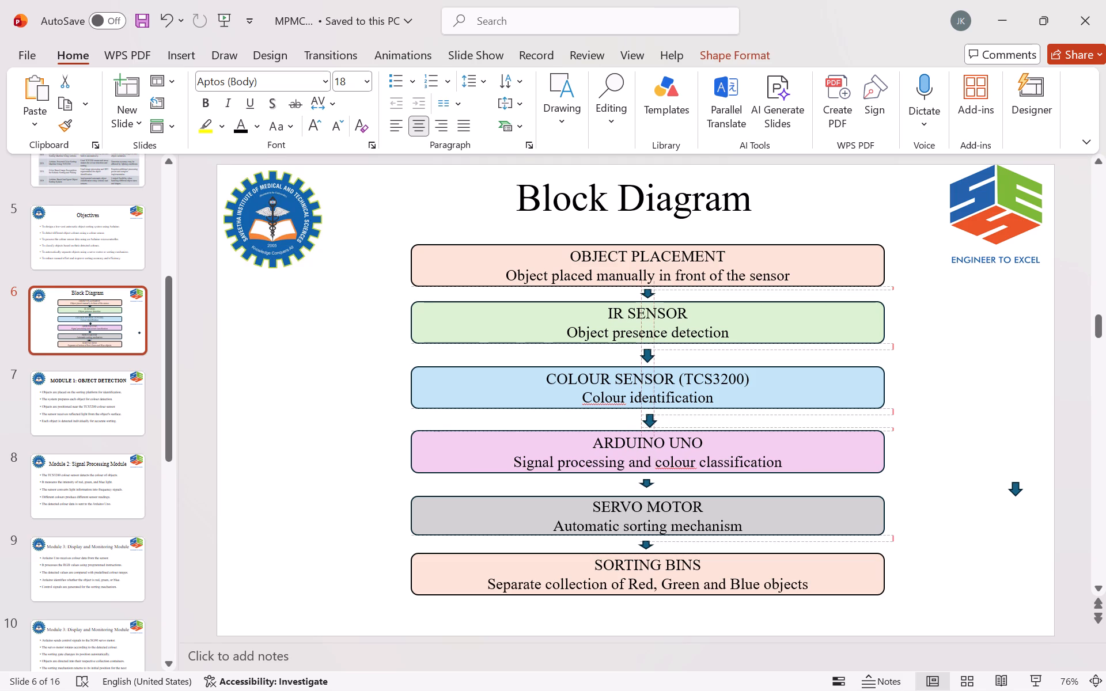
# Replace the small arrow between the Arduino Uno and Servo Motor blocks with the remaining loose arrow, aligned under the arrow above.
pyautogui.click(650, 485)
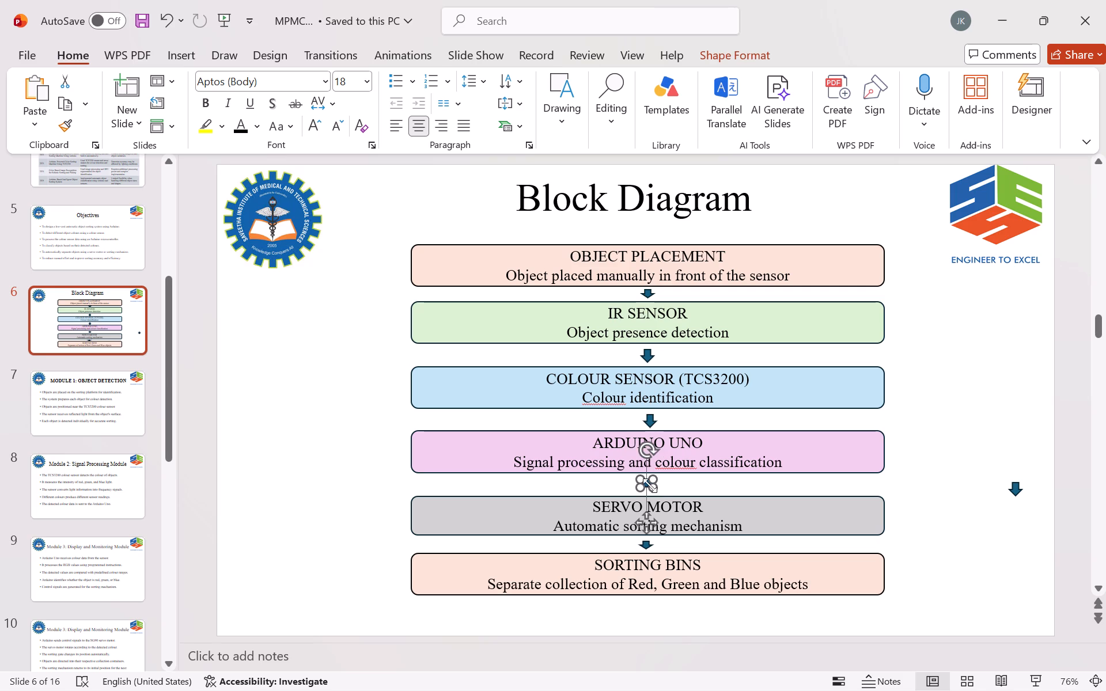
pyautogui.press('BackSpace')
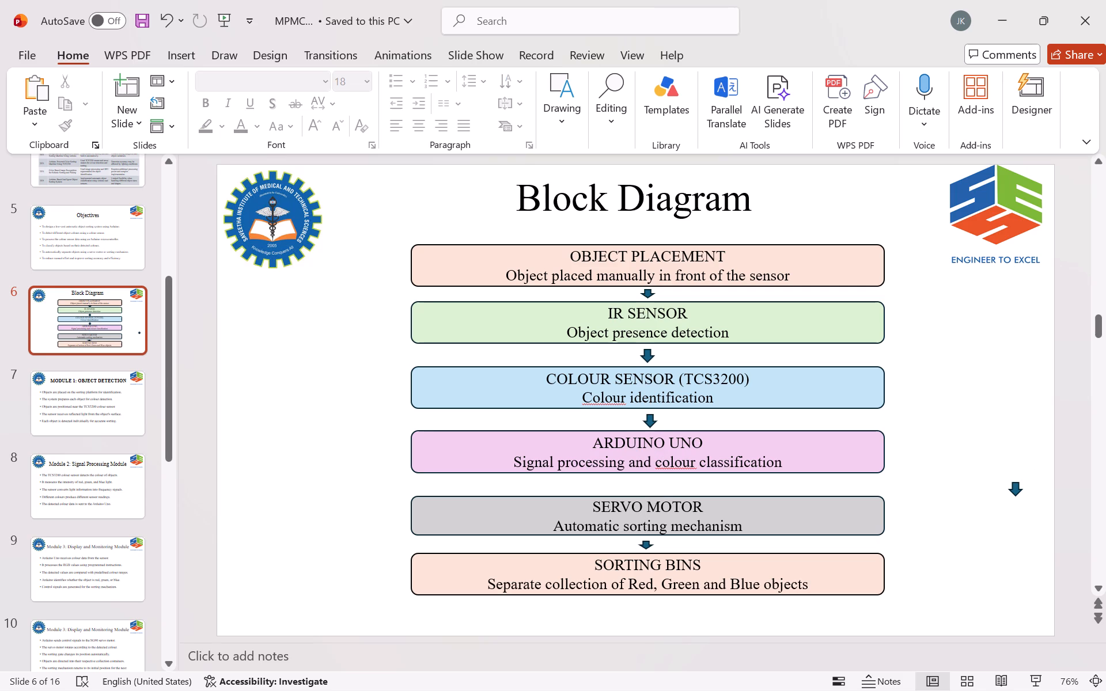
pyautogui.moveTo(1016, 488); pyautogui.dragTo(657, 483)
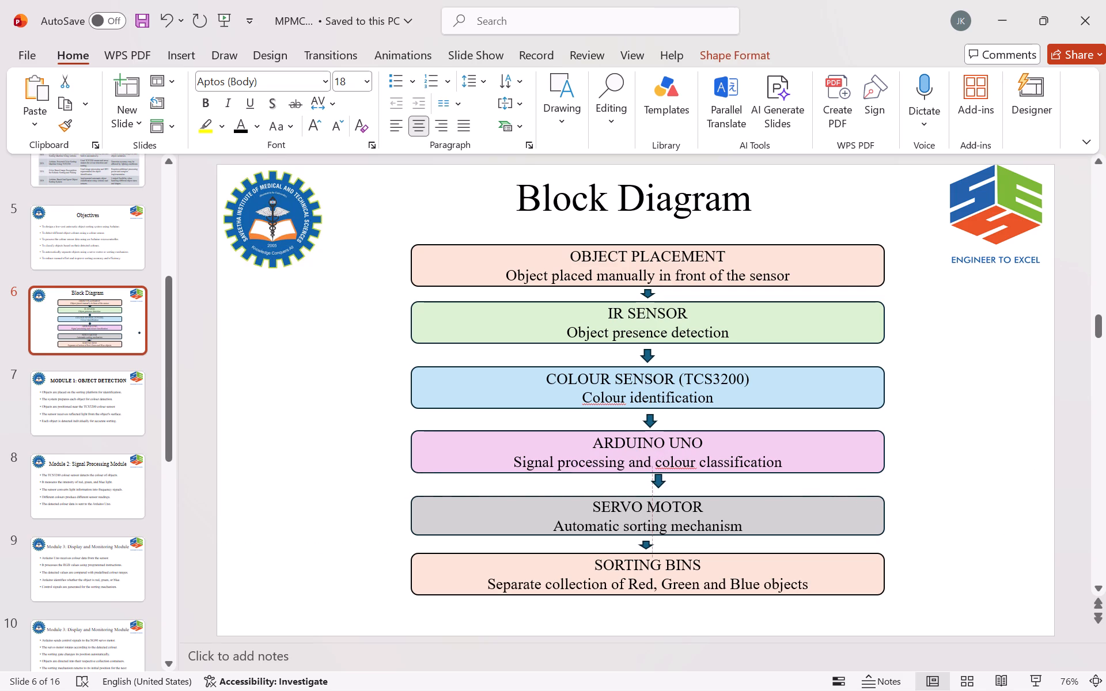
pyautogui.moveTo(657, 483); pyautogui.dragTo(654, 485)
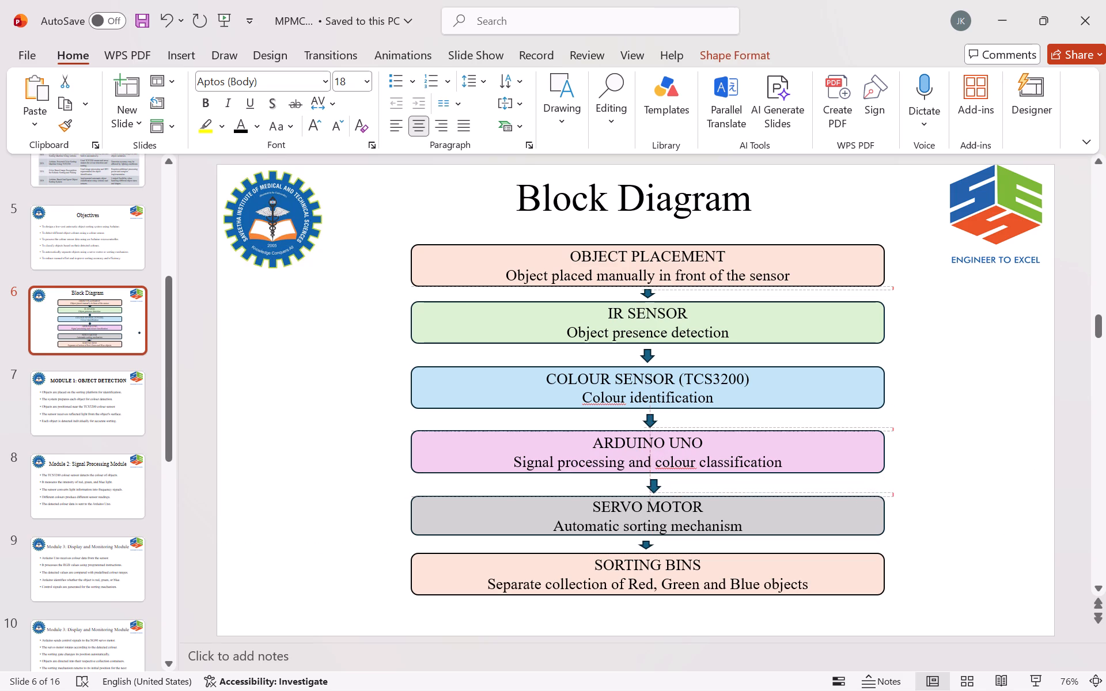
pyautogui.moveTo(654, 485); pyautogui.dragTo(654, 485)
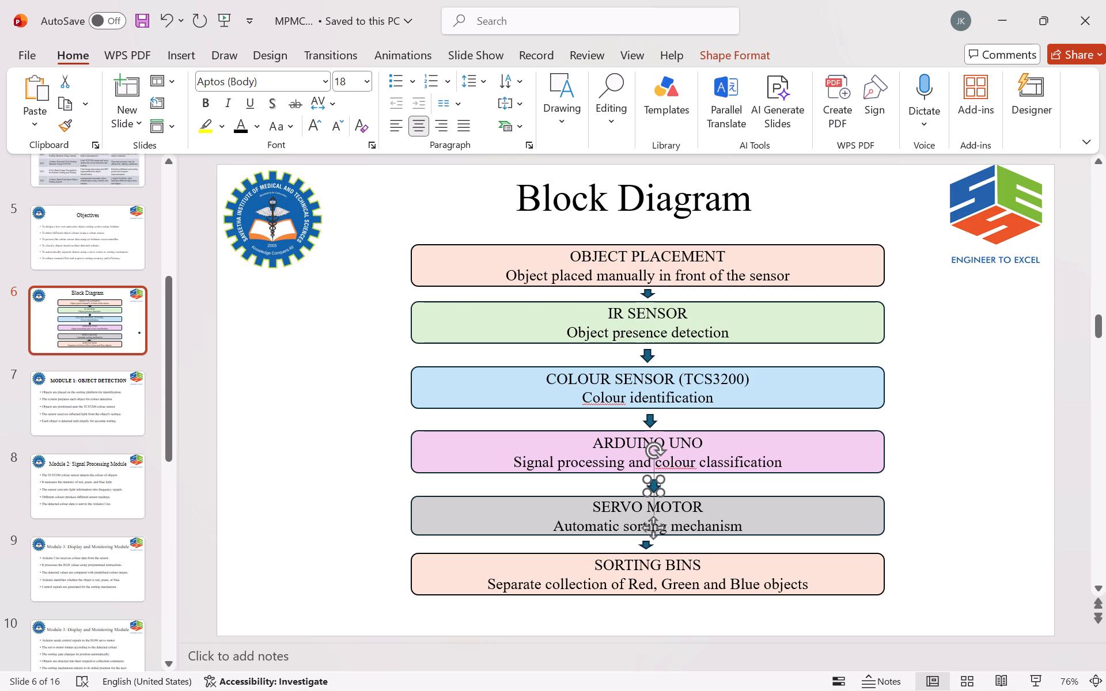
pyautogui.click(698, 476)
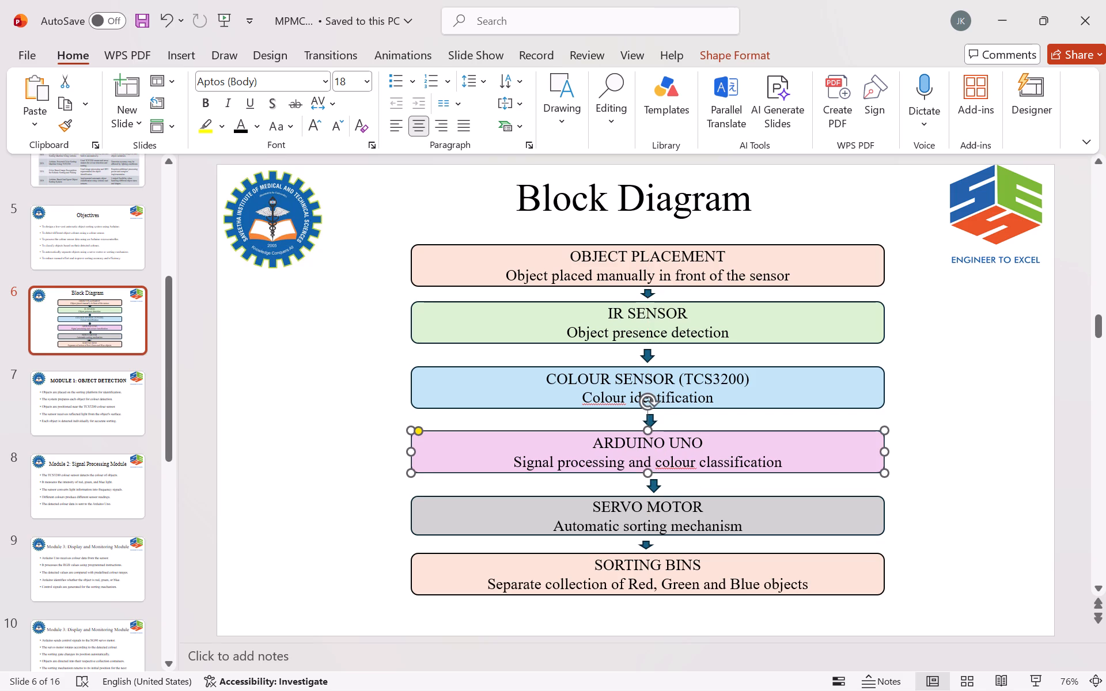
pyautogui.click(653, 490)
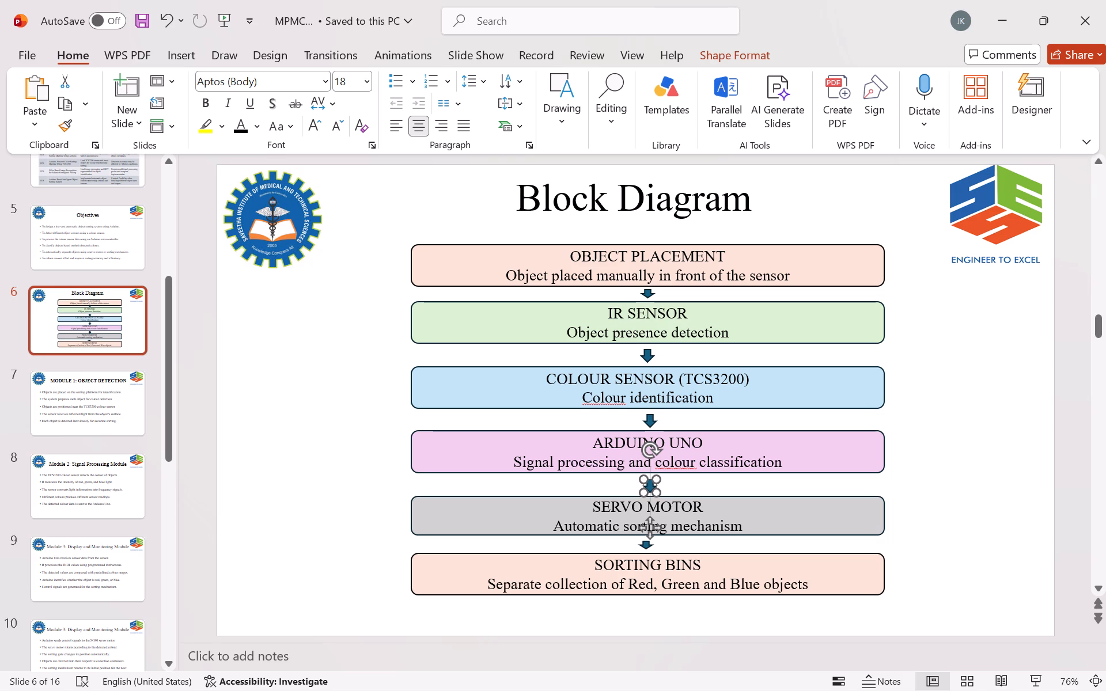
pyautogui.click(675, 543)
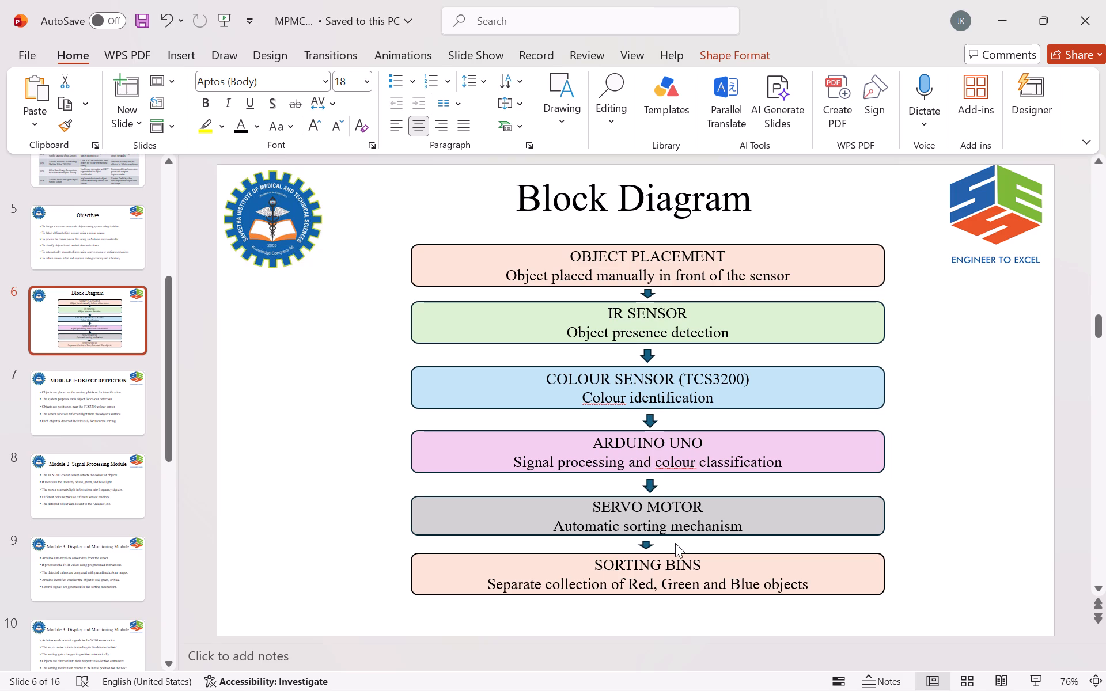
# Replace the small arrow between the Servo Motor and Sorting Bins blocks with a copy of the arrow above the Servo Motor block.
pyautogui.click(649, 545)
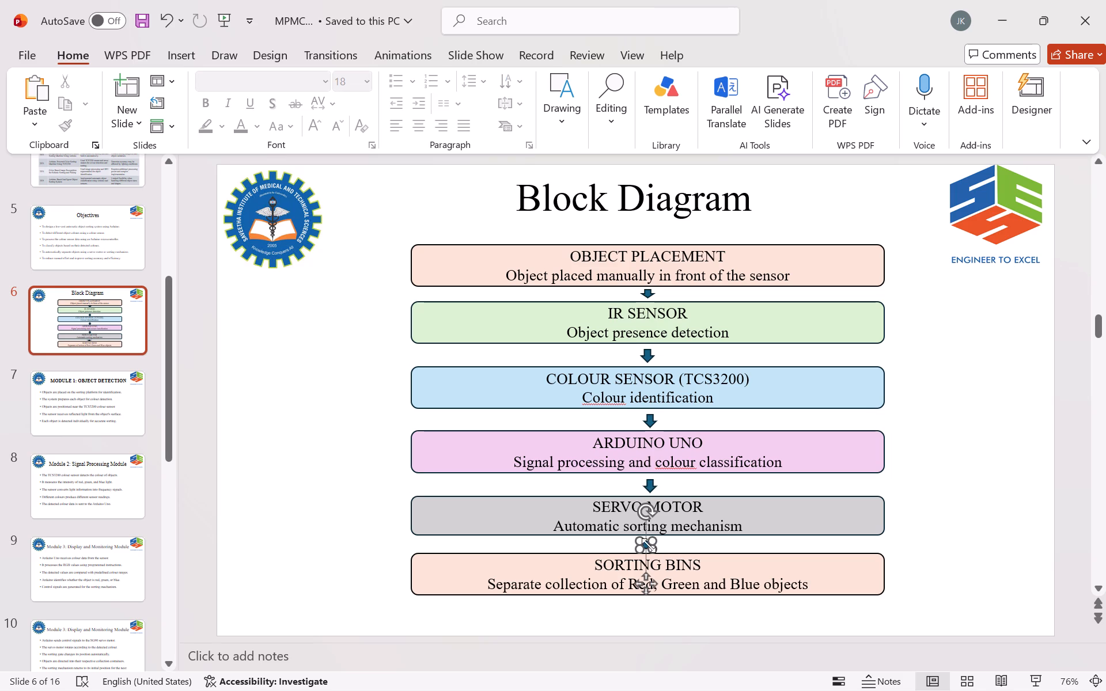
pyautogui.press('BackSpace')
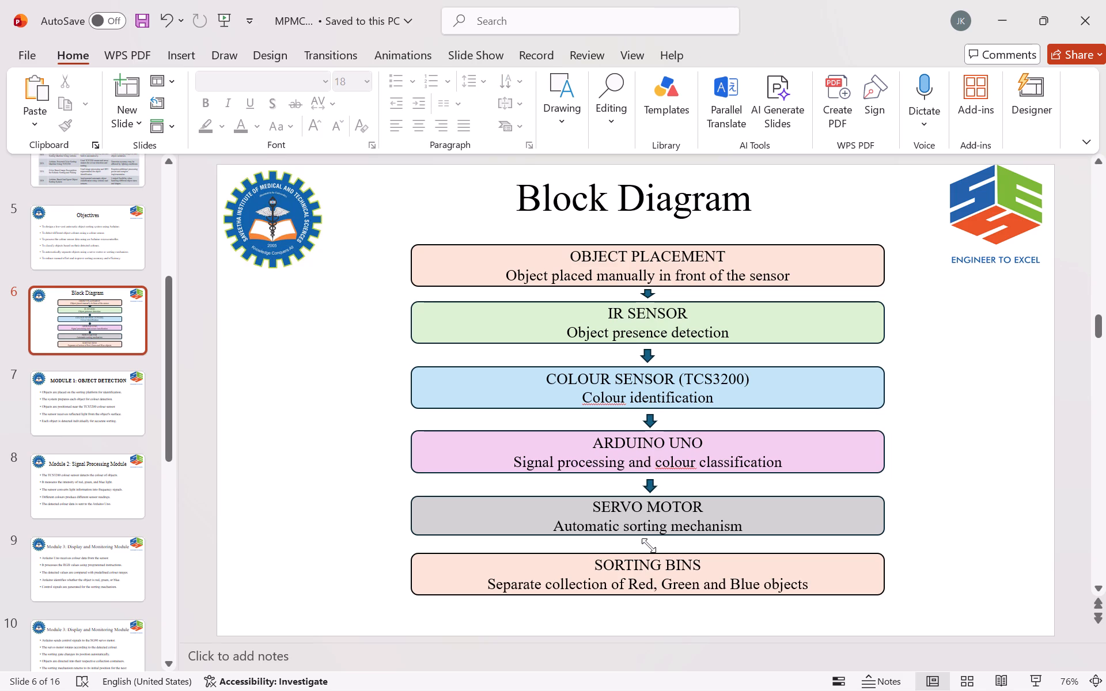
pyautogui.click(652, 485)
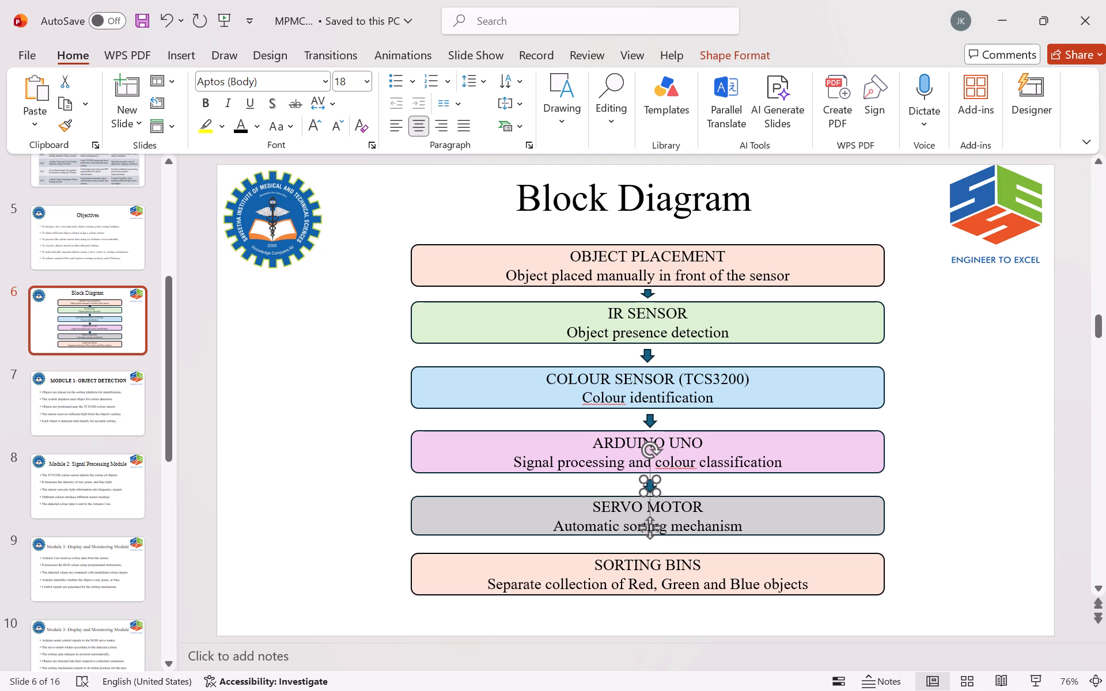
pyautogui.hotkey('ctrl', 'c')
pyautogui.hotkey('ctrl', 'v')
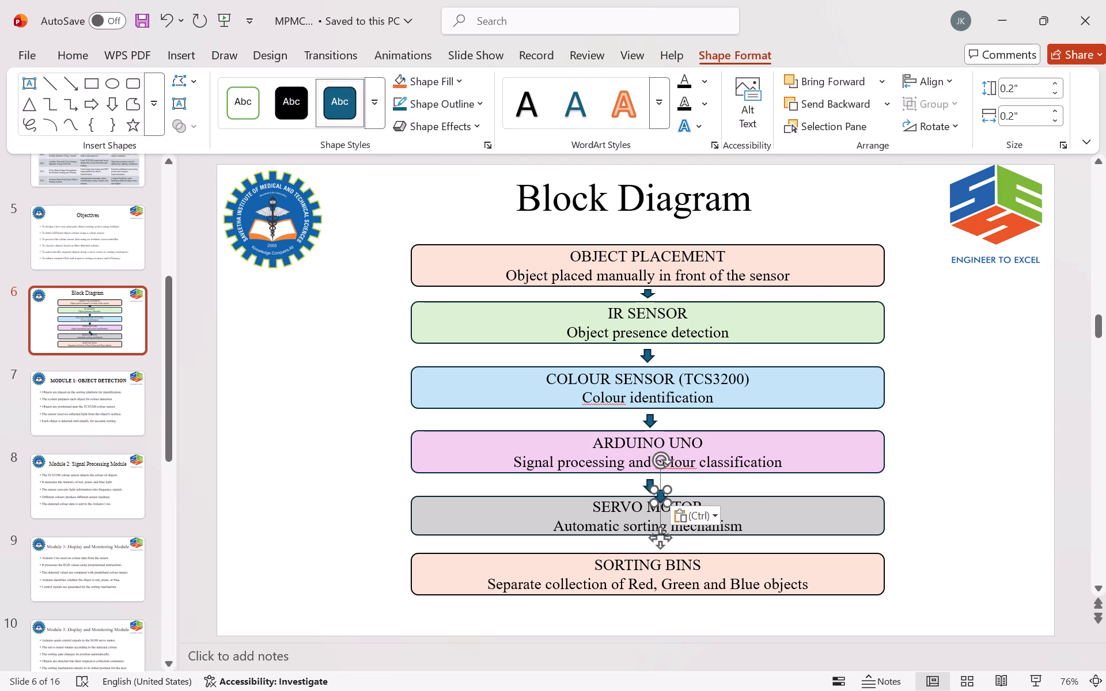
pyautogui.moveTo(661, 497); pyautogui.dragTo(652, 549)
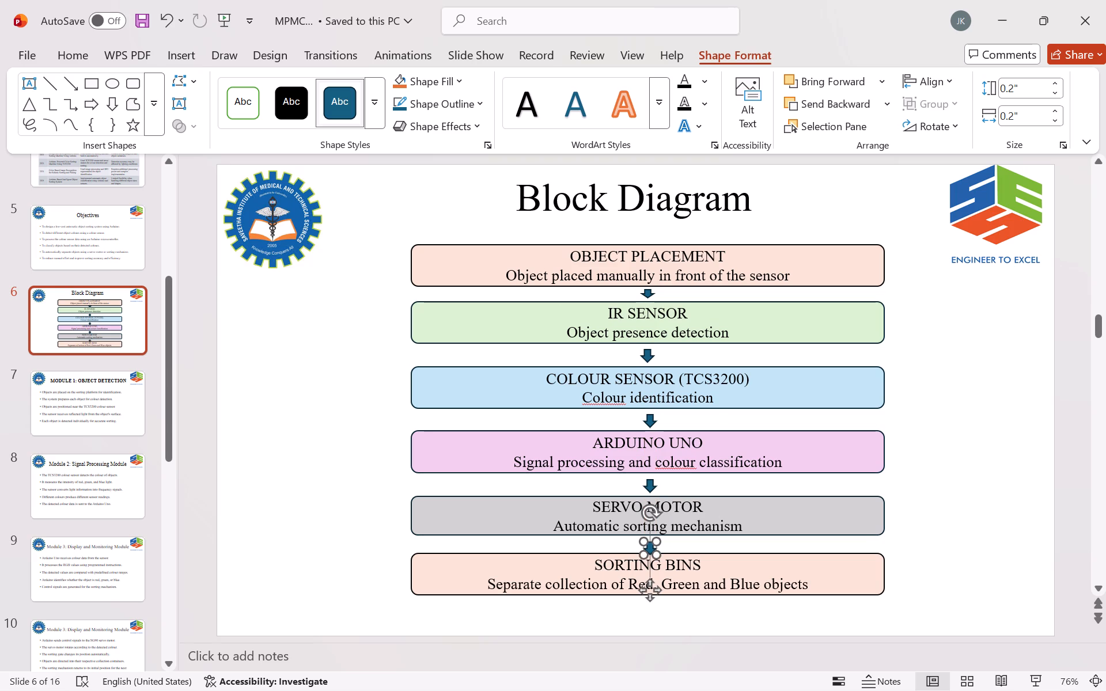
# Move the Sorting Bins block slightly down and the Object Placement block slightly up to widen the gaps for their arrows.
pyautogui.moveTo(756, 551); pyautogui.dragTo(755, 559)
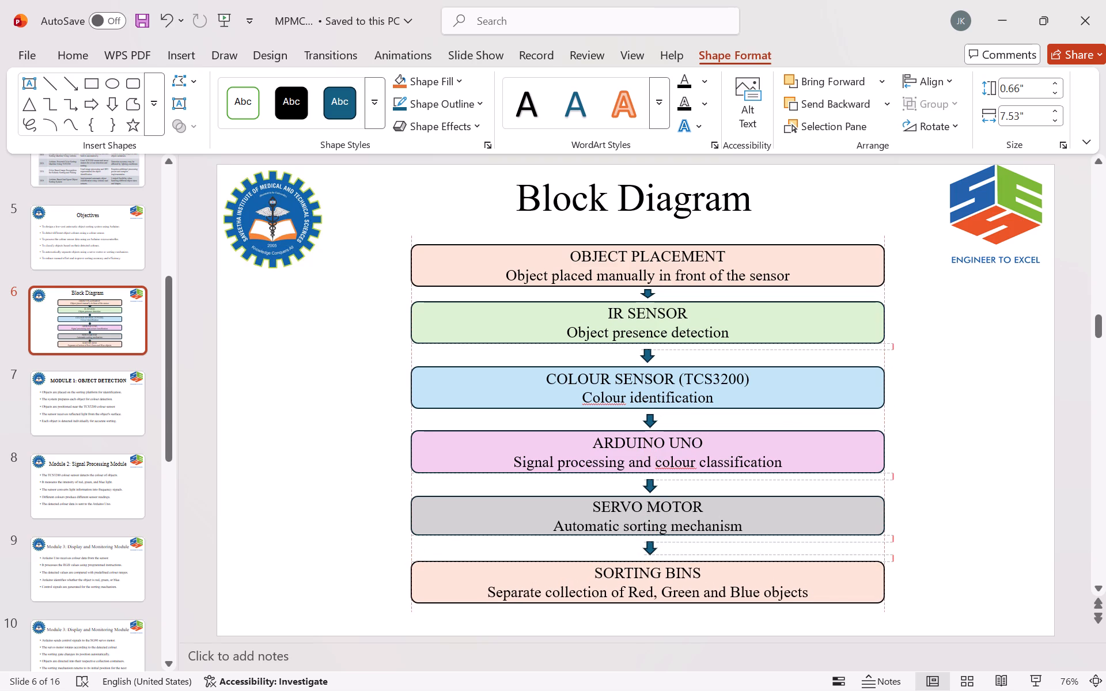
pyautogui.moveTo(755, 559); pyautogui.dragTo(754, 560)
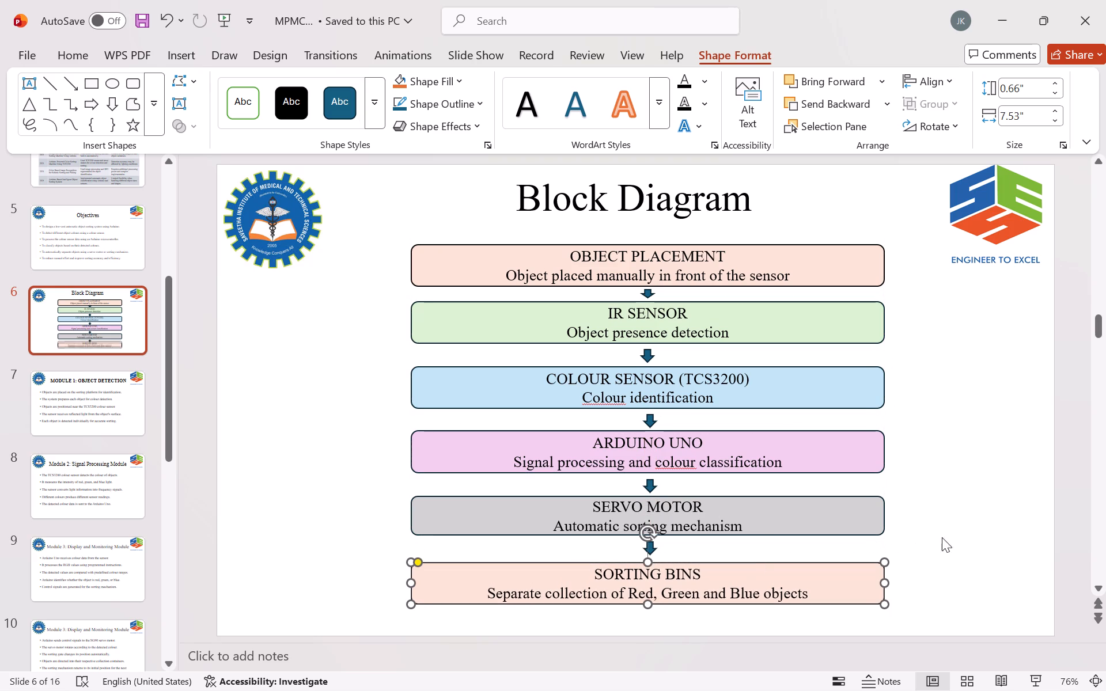
pyautogui.click(985, 527)
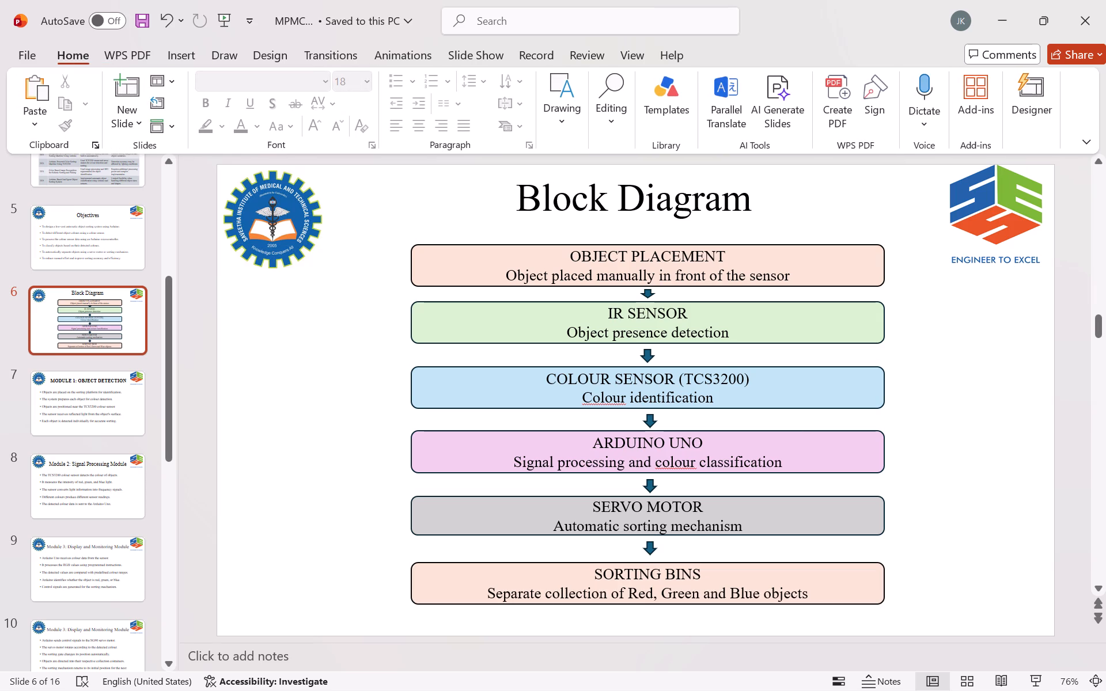
pyautogui.moveTo(687, 287); pyautogui.dragTo(687, 280)
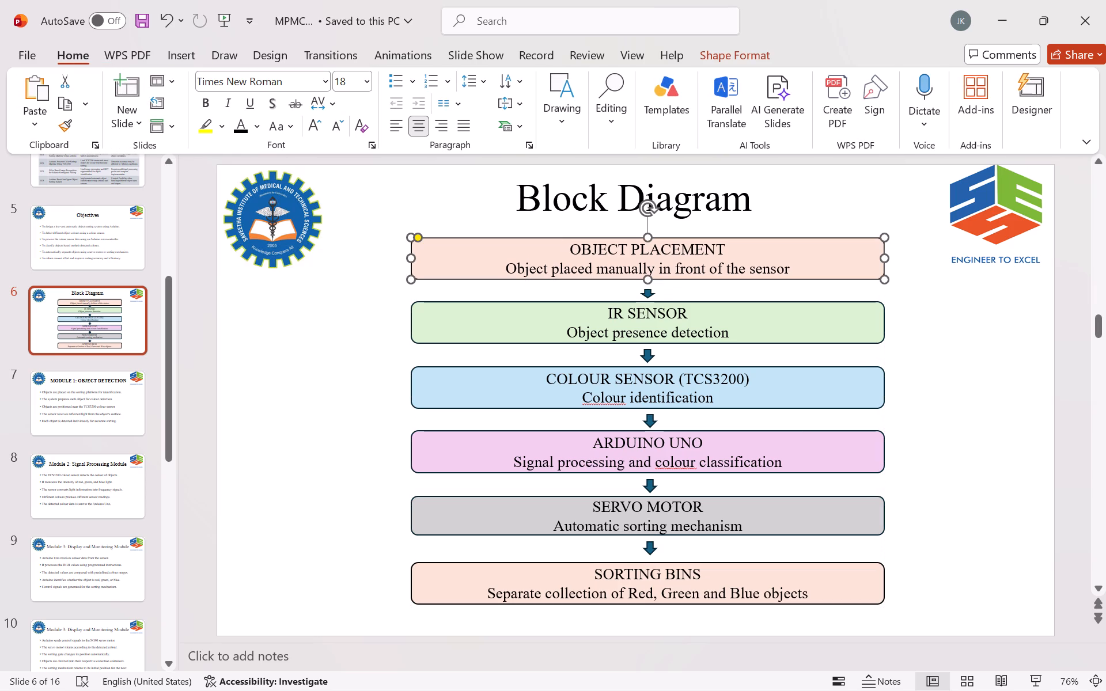
# Enlarge the arrow between the Object Placement and IR Sensor blocks upward to match the other arrows.
pyautogui.click(652, 293)
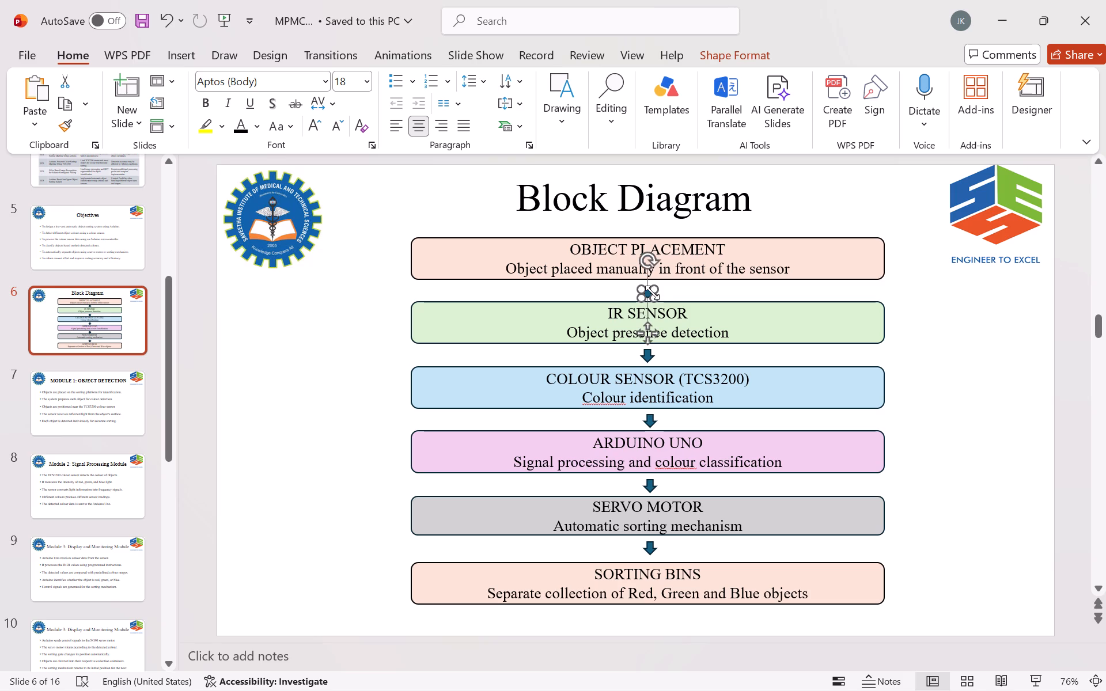
pyautogui.click(640, 288)
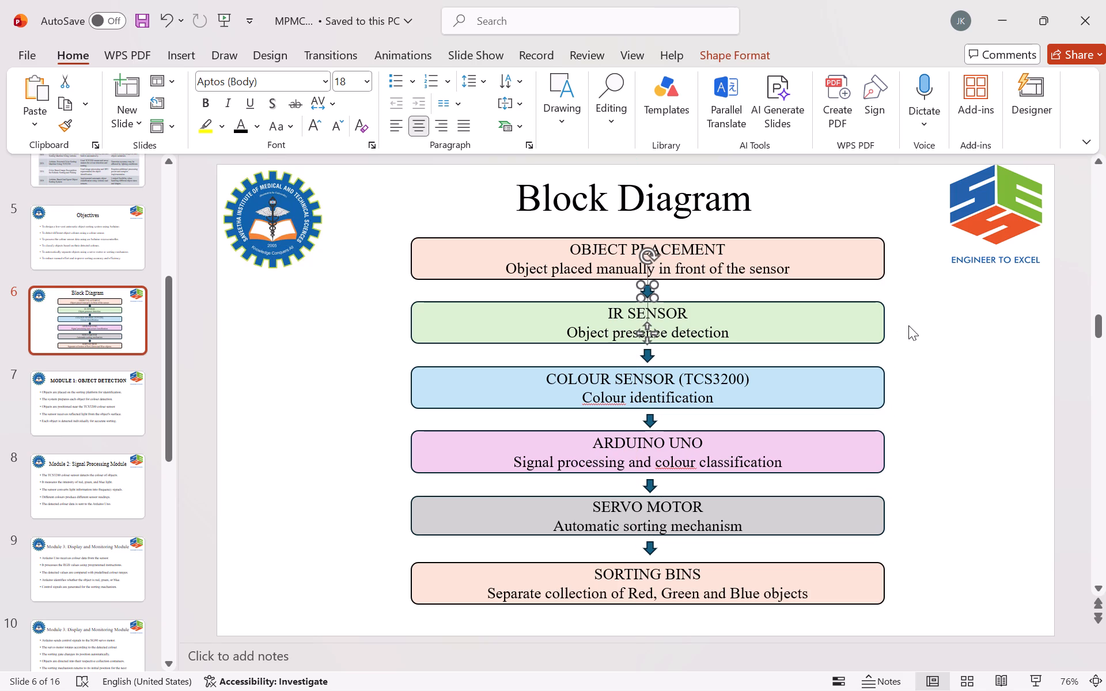
pyautogui.click(922, 320)
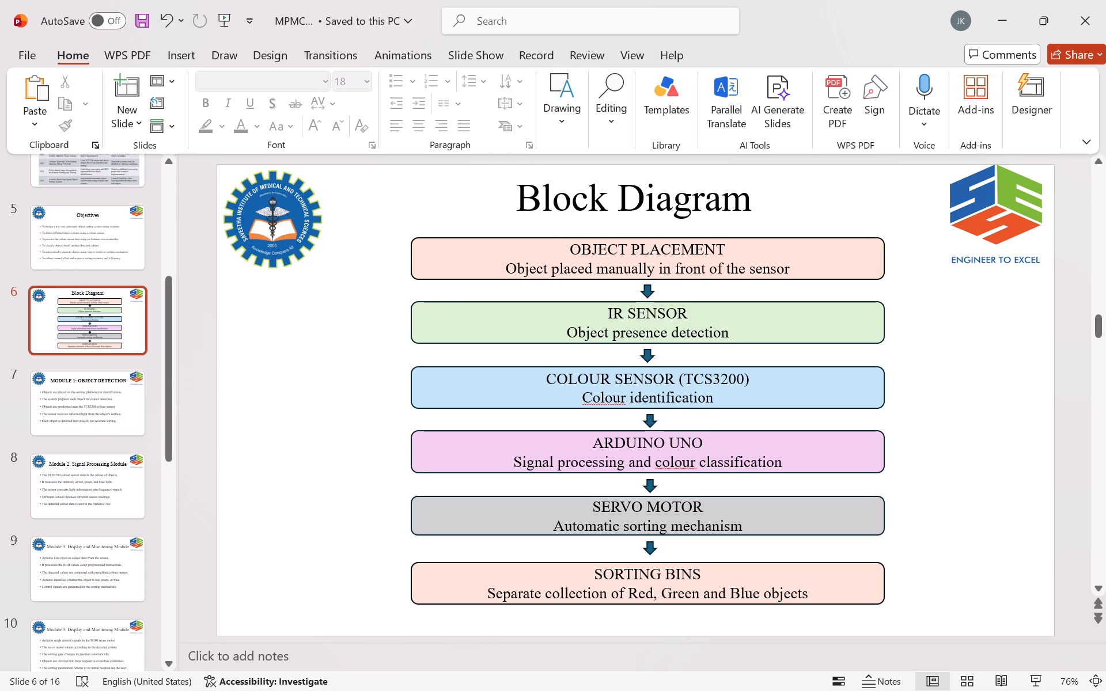
# Remove the bold formatting from the "MODULE 1: OBJECT DETECTION" title on slide 7.
pyautogui.click(102, 434)
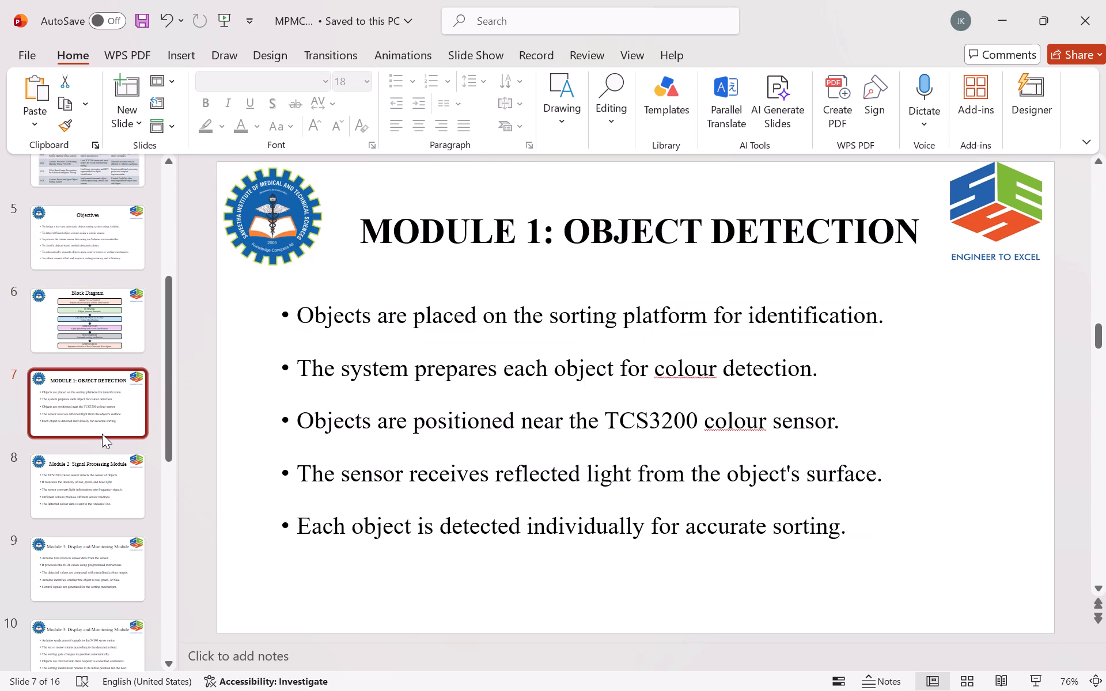
pyautogui.click(363, 226)
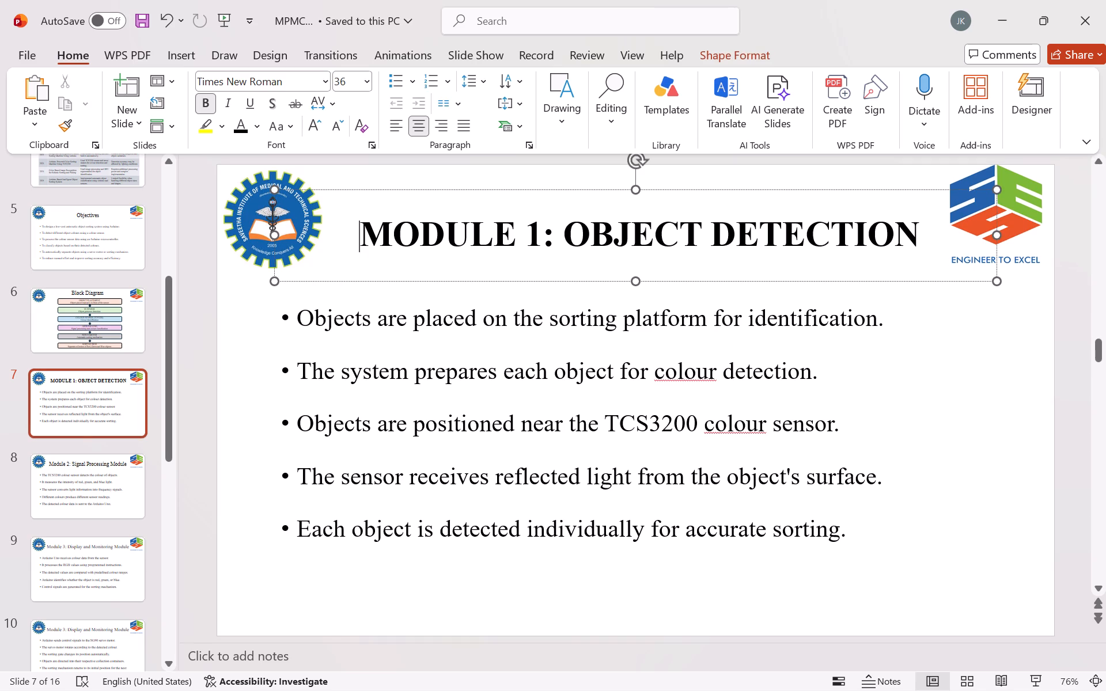
pyautogui.moveTo(354, 236); pyautogui.dragTo(802, 248)
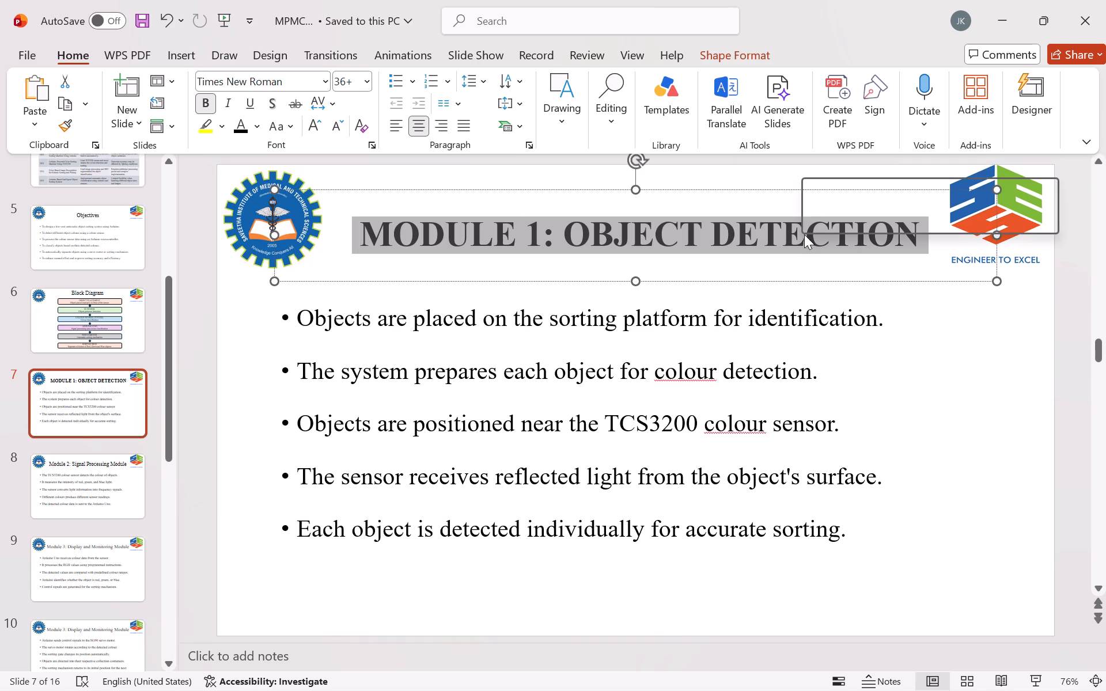
pyautogui.click(818, 214)
pyautogui.click(978, 354)
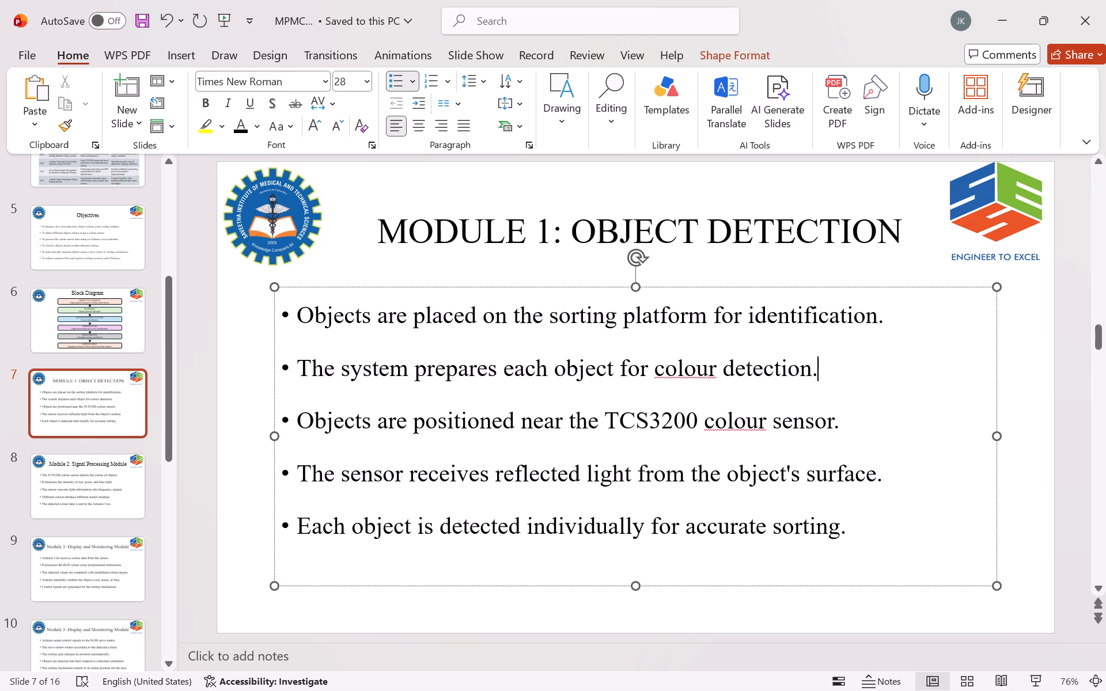
# Review slides 1 to 6 in order from the title slide, checking their titles and content.
pyautogui.scroll(6, 69, 327)
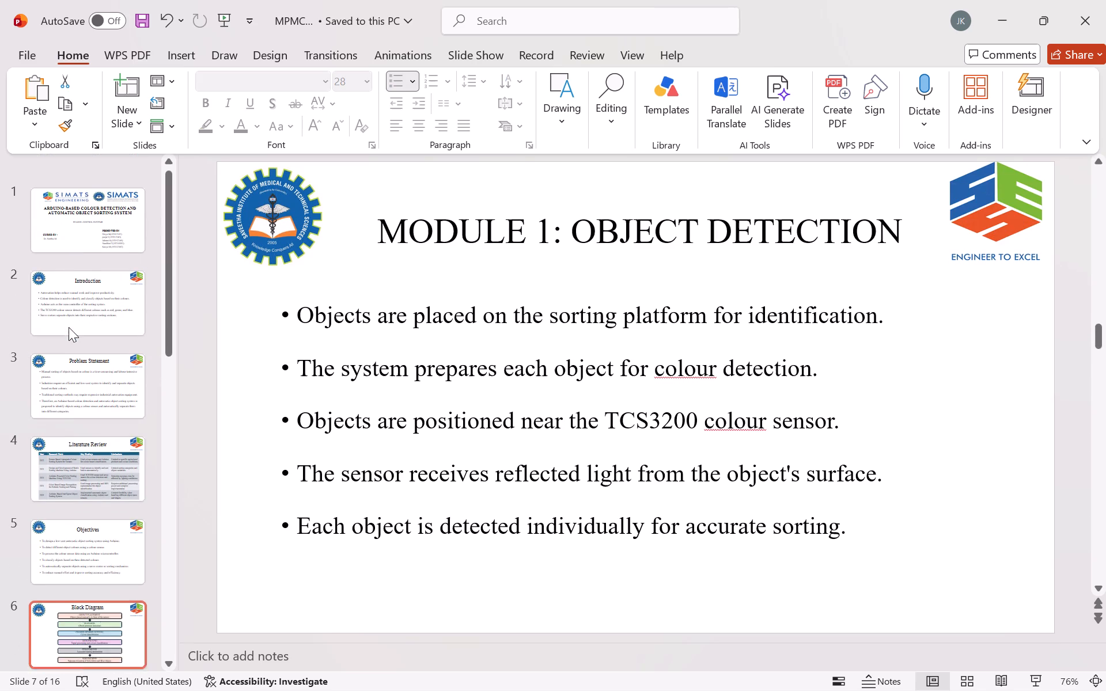
pyautogui.click(107, 173)
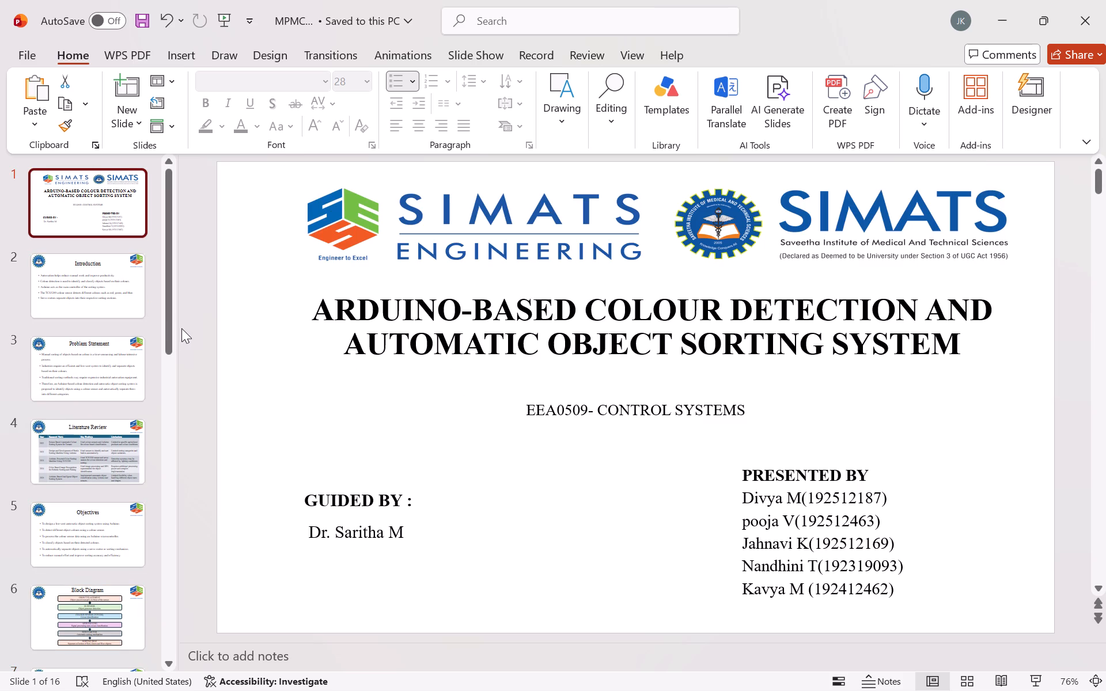
pyautogui.press('Down')
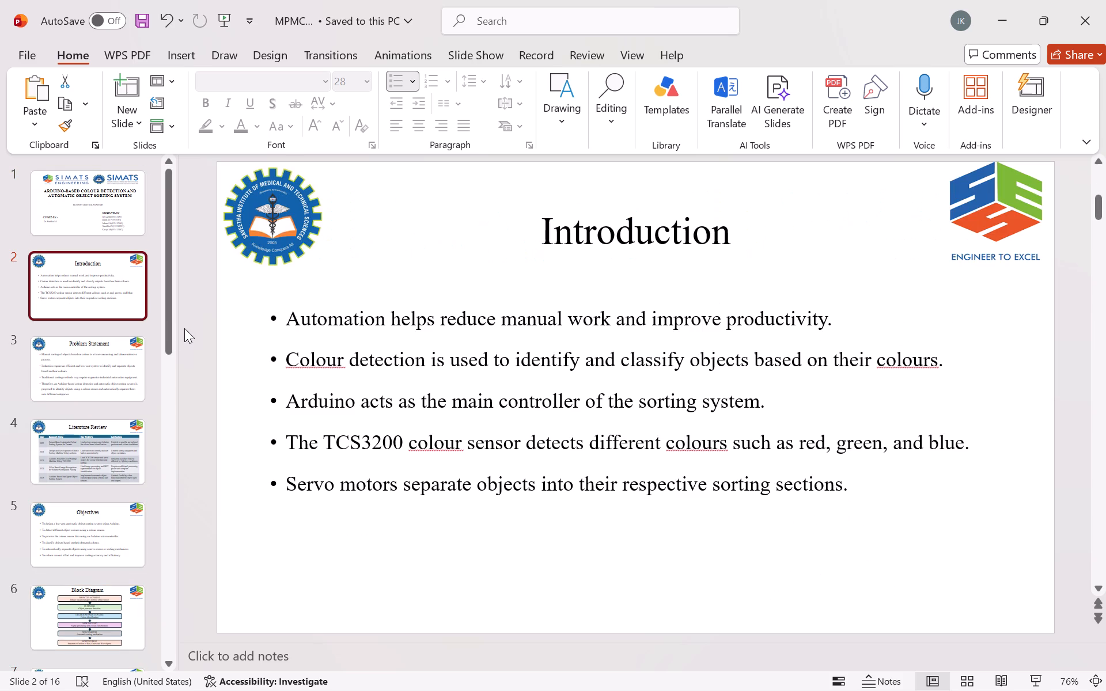
pyautogui.press('Down')
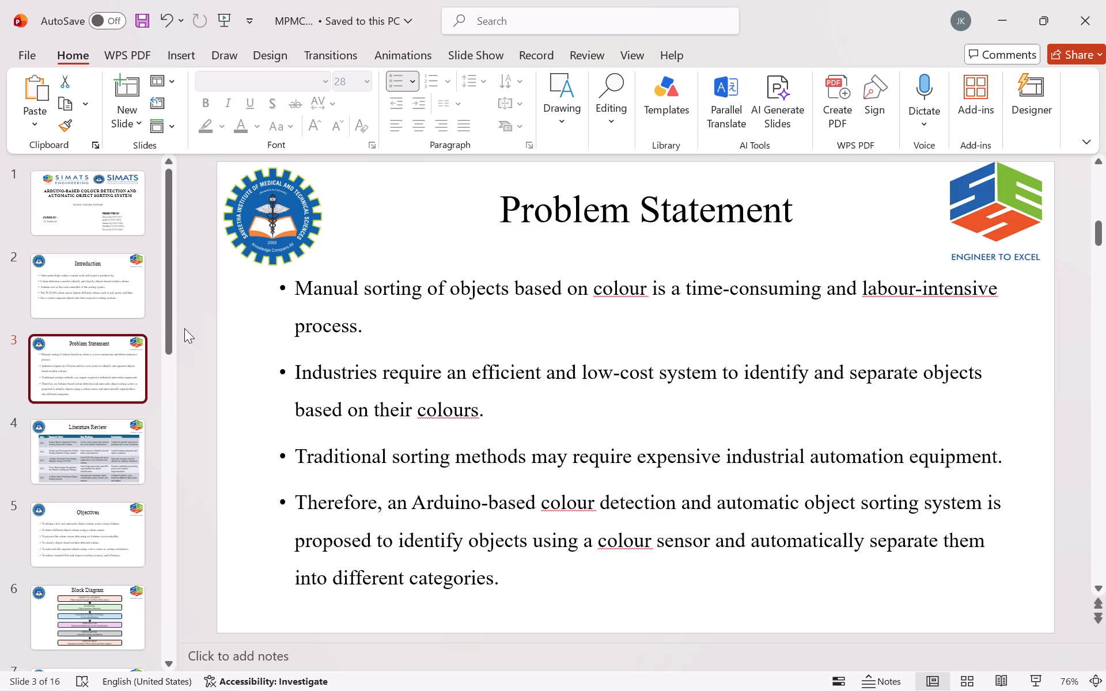
pyautogui.press('Down')
pyautogui.press('Up')
pyautogui.press('Down')
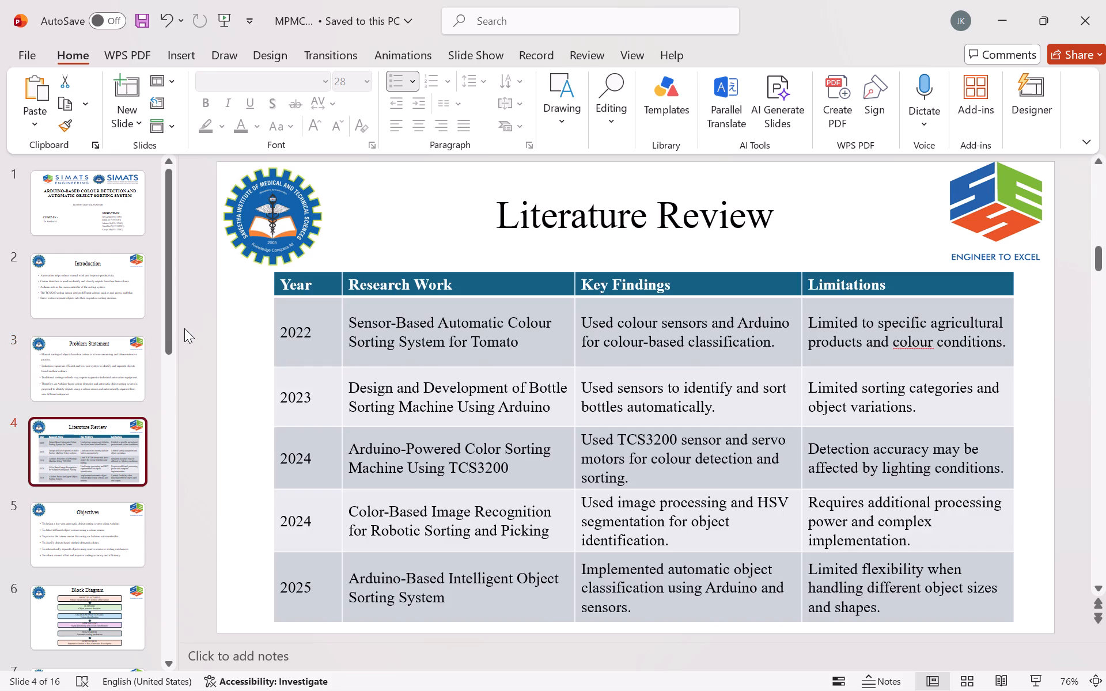
pyautogui.press('Down')
pyautogui.press('Down')
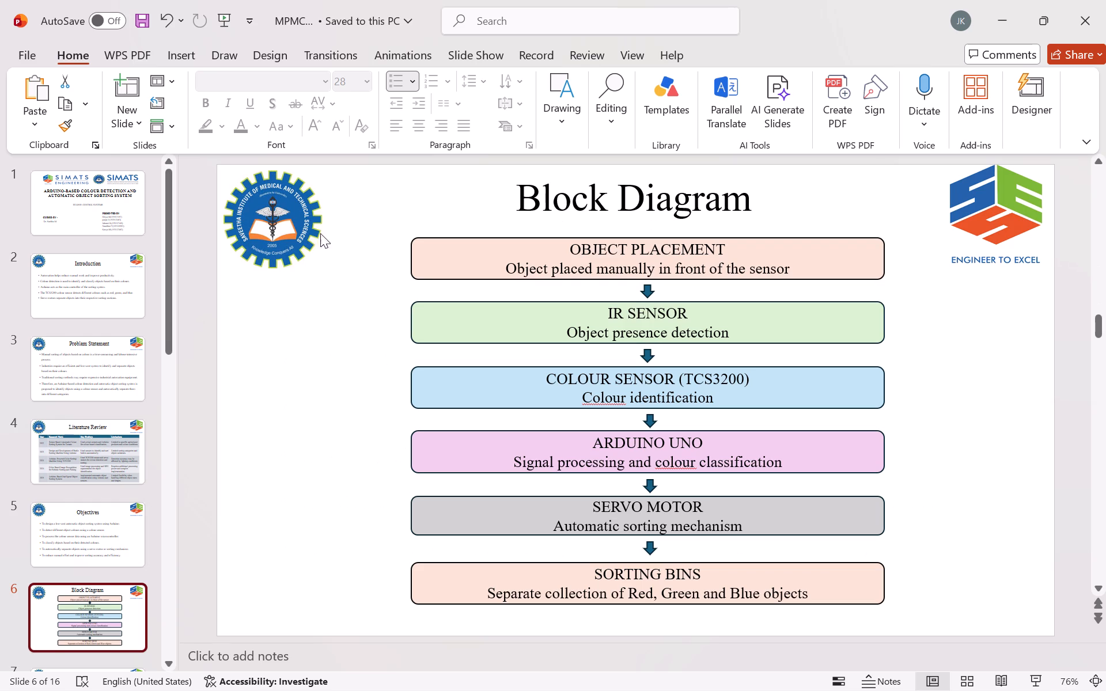
# Shift the "Block Diagram" title on slide 6 slightly to the right over the column of blocks.
pyautogui.click(662, 182)
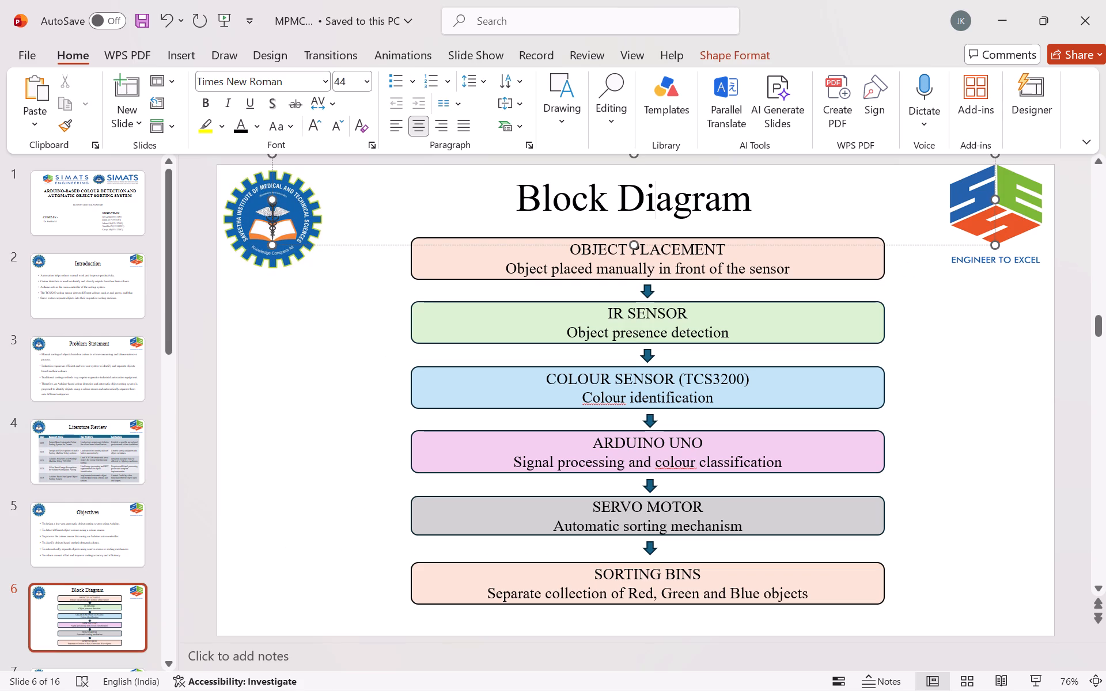
pyautogui.moveTo(914, 248); pyautogui.dragTo(930, 248)
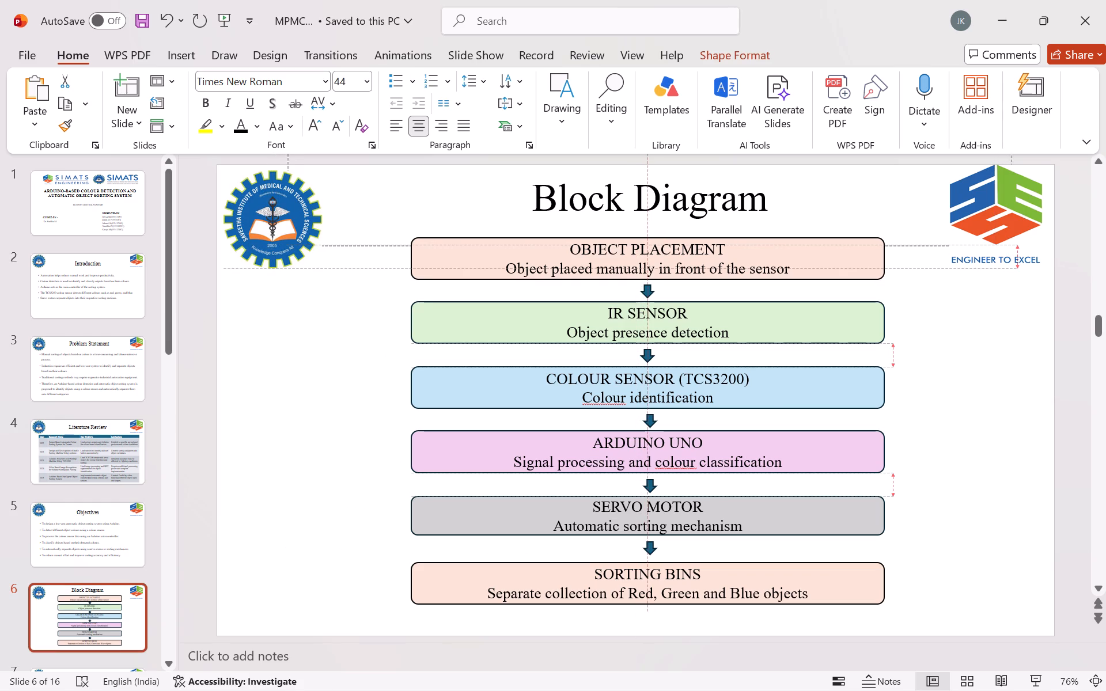
pyautogui.moveTo(930, 248); pyautogui.dragTo(936, 248)
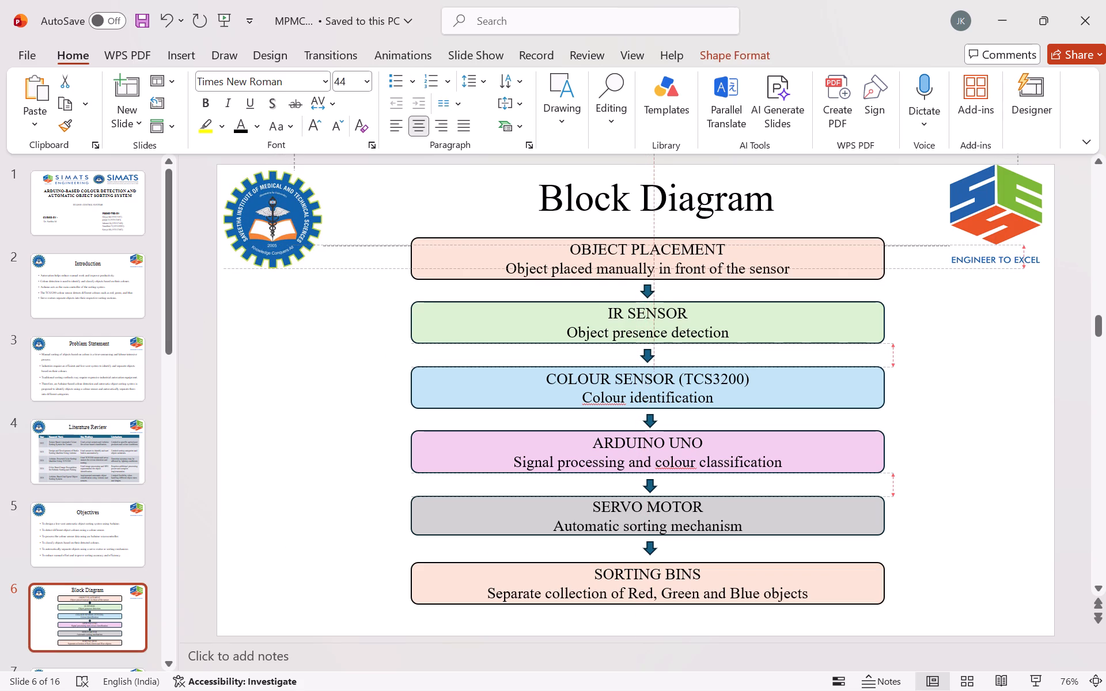
pyautogui.moveTo(936, 248); pyautogui.dragTo(937, 248)
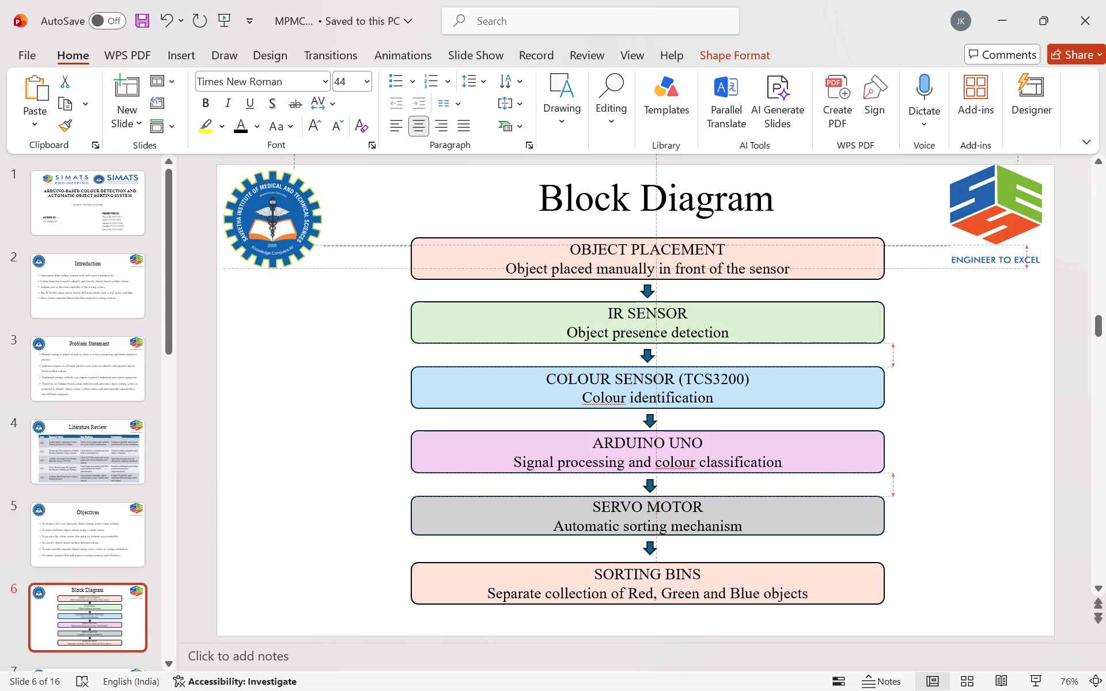
pyautogui.moveTo(937, 248); pyautogui.dragTo(940, 249)
pyautogui.click(978, 268)
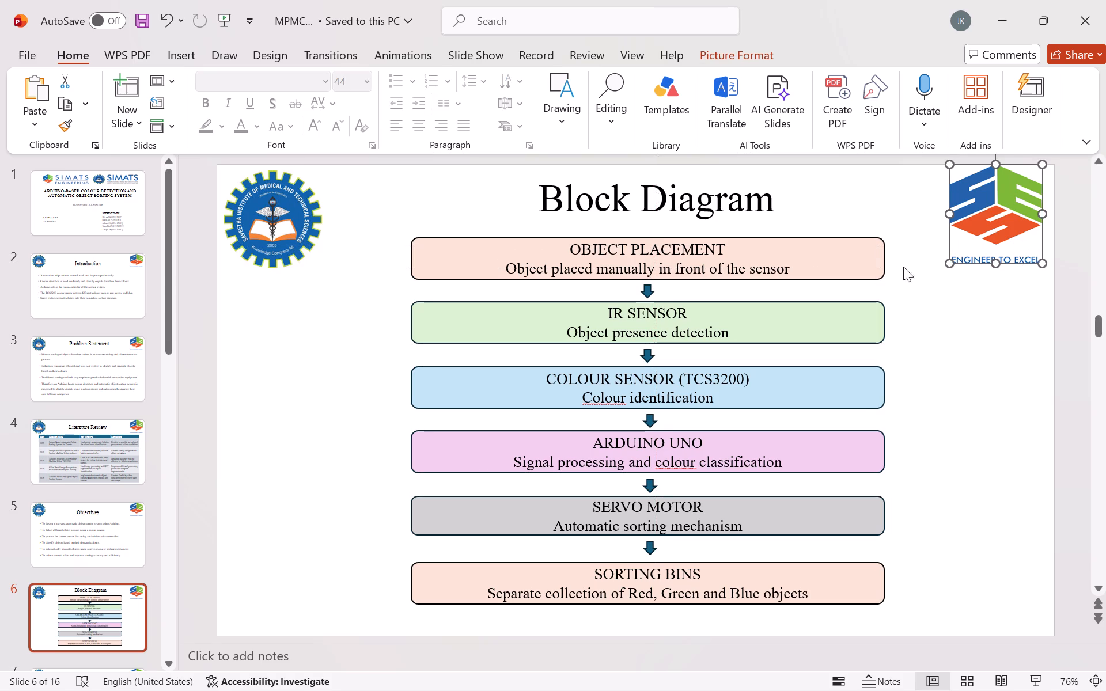
# Replace slide 8's title with "MODULE 2: COLOUR SENSING", copied from slide 8 of the Control Systems PPT presentation.
pyautogui.click(85, 537)
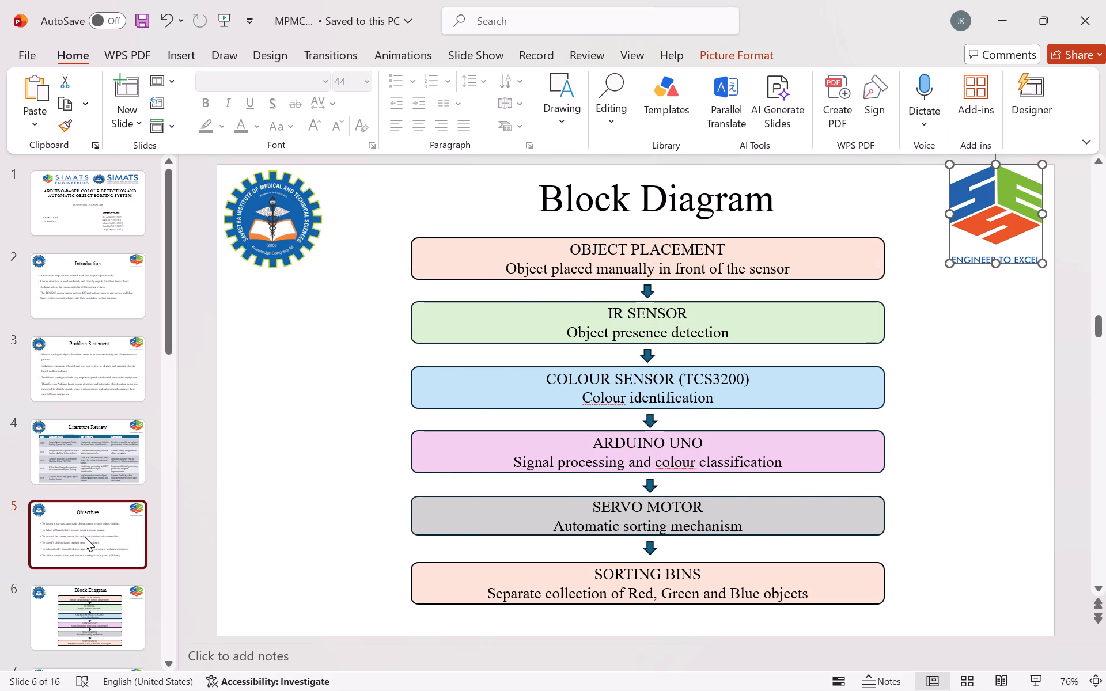
pyautogui.press('Down')
pyautogui.press('Down')
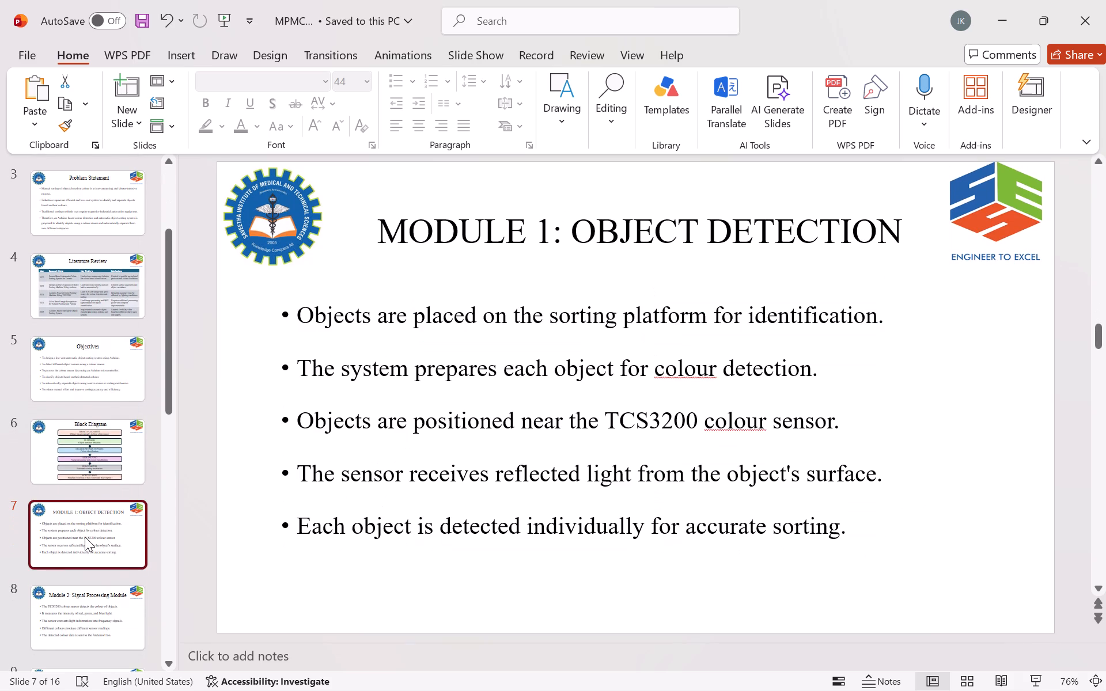
pyautogui.press('Down')
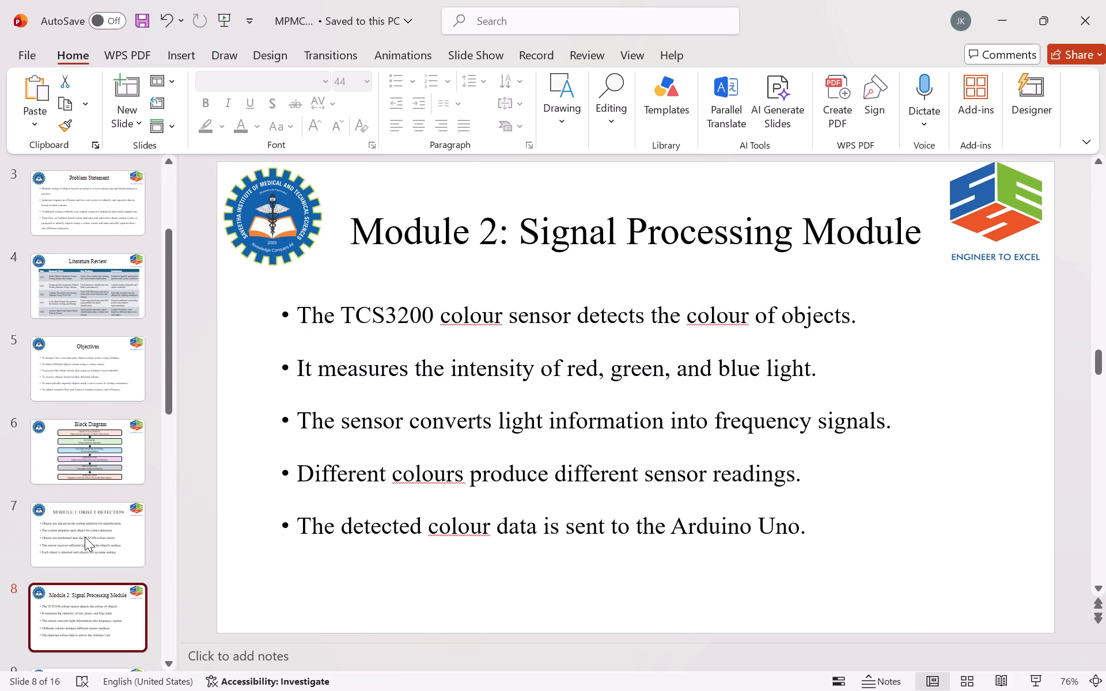
pyautogui.hotkey('alt', 'Tab')
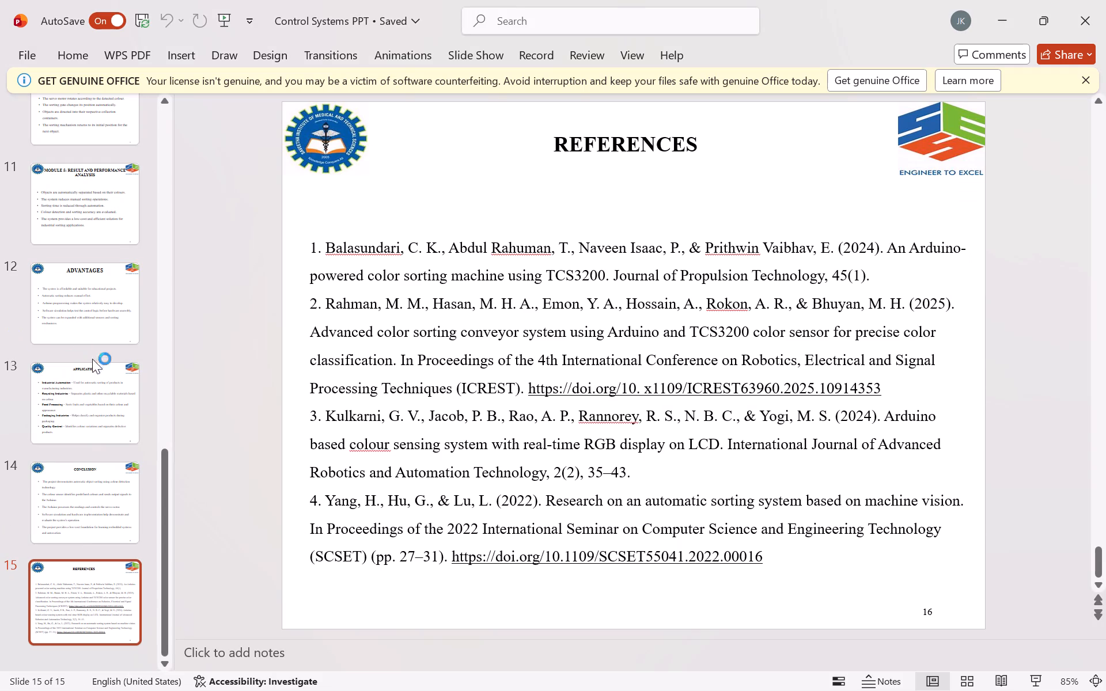
pyautogui.scroll(4, 112, 229)
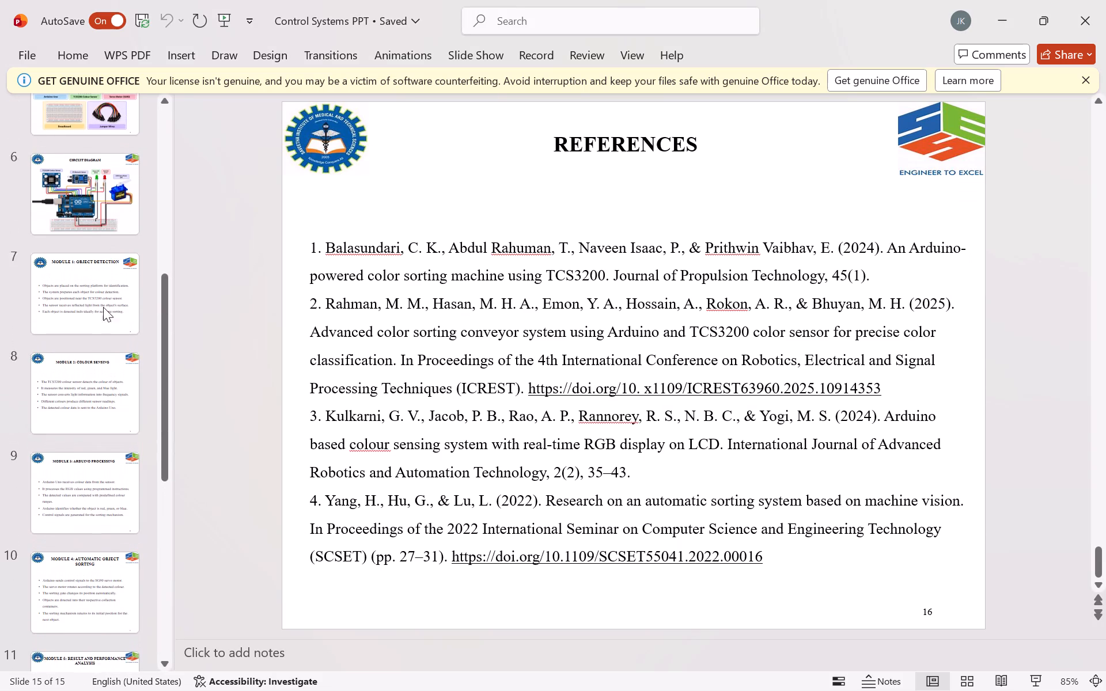
pyautogui.click(101, 376)
pyautogui.scroll(-1, 101, 376)
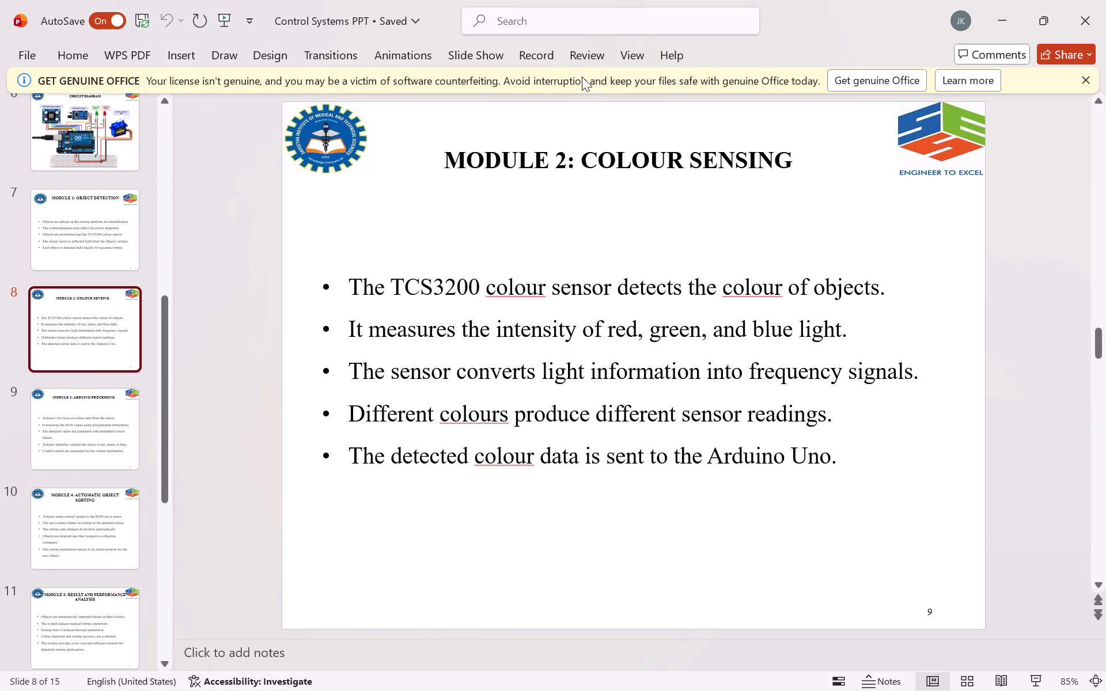
pyautogui.moveTo(446, 164); pyautogui.dragTo(753, 150)
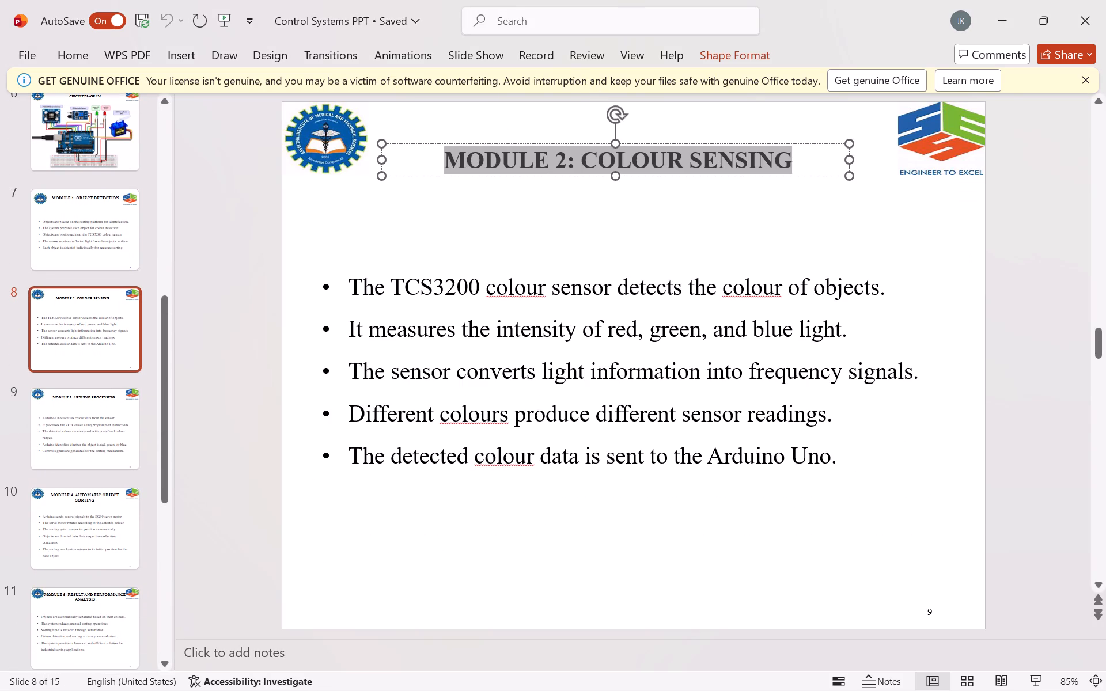
pyautogui.moveTo(753, 150); pyautogui.dragTo(755, 150)
pyautogui.hotkey('ctrl', 'c')
pyautogui.hotkey('alt', 'Tab')
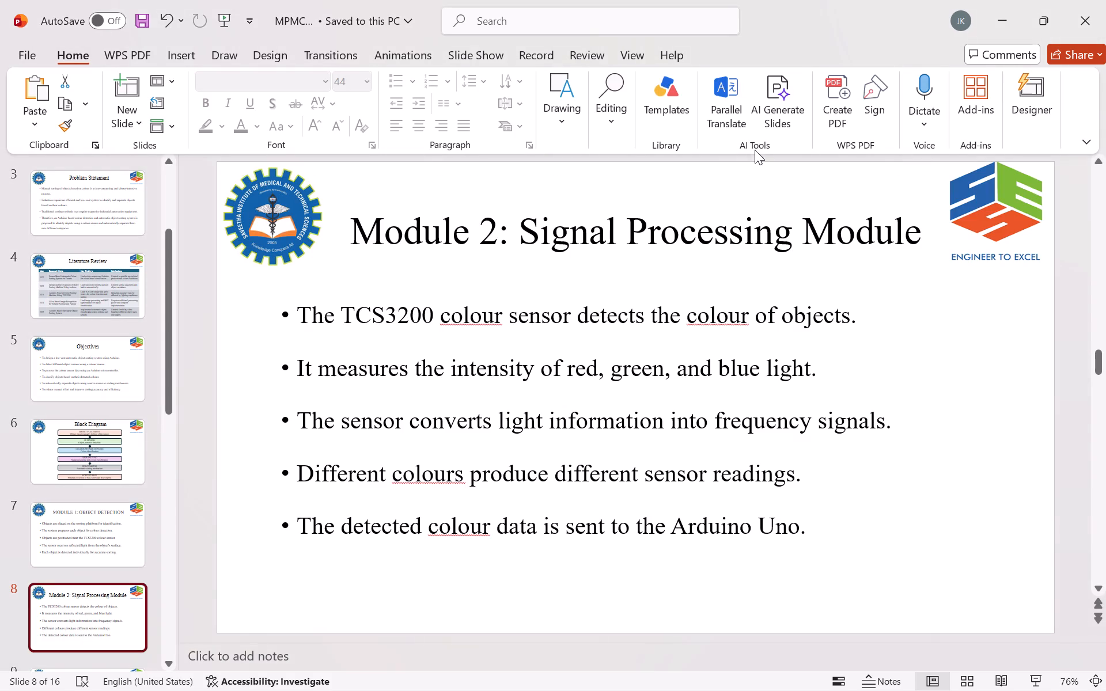
pyautogui.click(746, 242)
pyautogui.hotkey('ctrl', 'a')
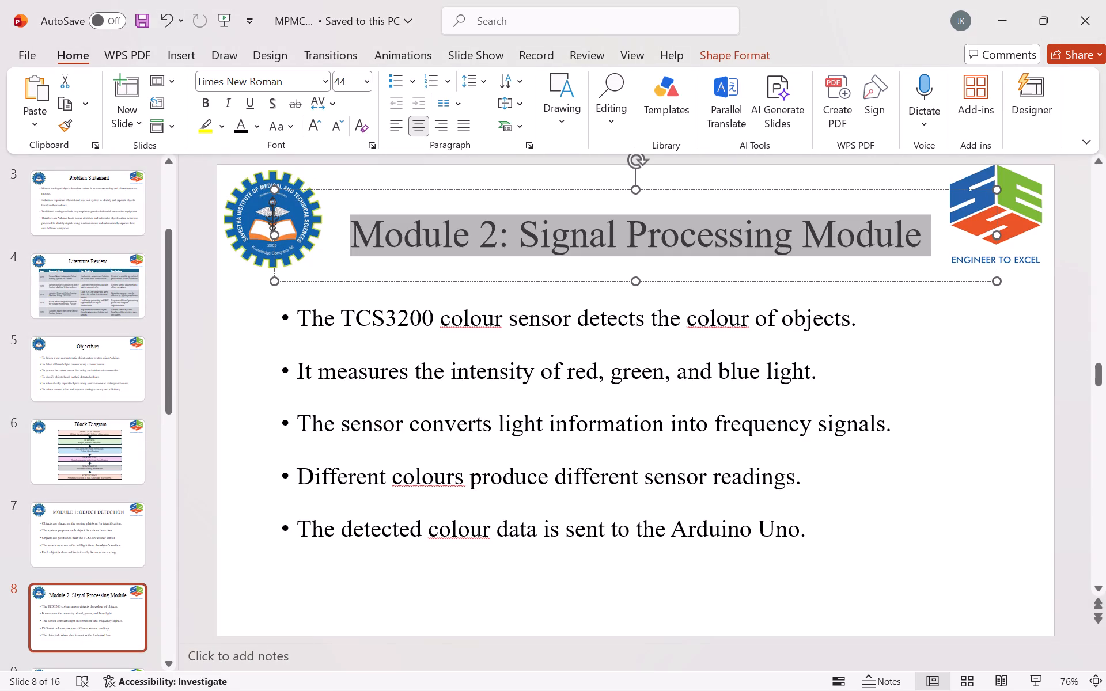
pyautogui.hotkey('ctrl', 'v')
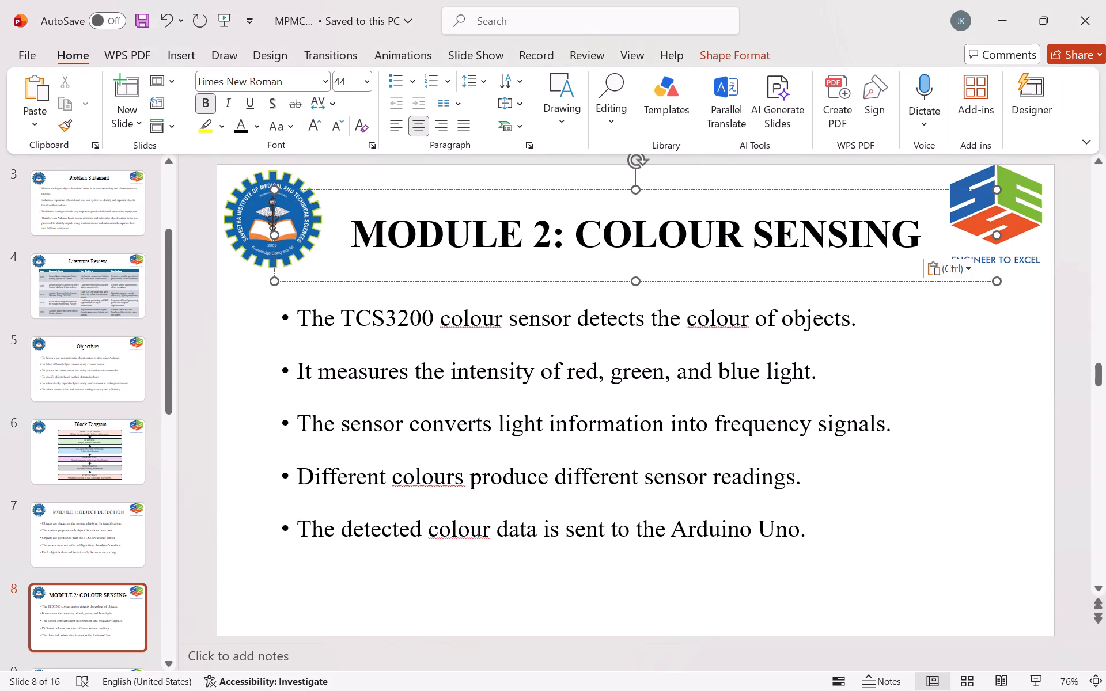
# Replace slide 9's title with "MODULE 3: ARDUINO PROCESSING", copied from slide 9 of the Control Systems PPT presentation.
pyautogui.hotkey('alt', 'Tab')
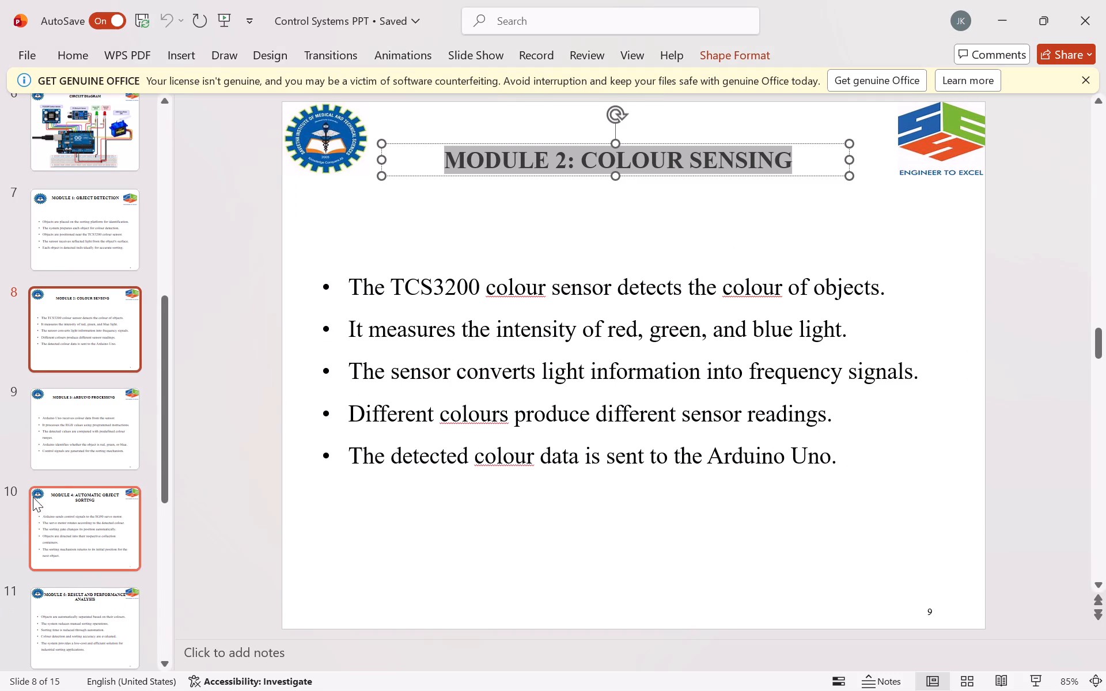
pyautogui.click(86, 436)
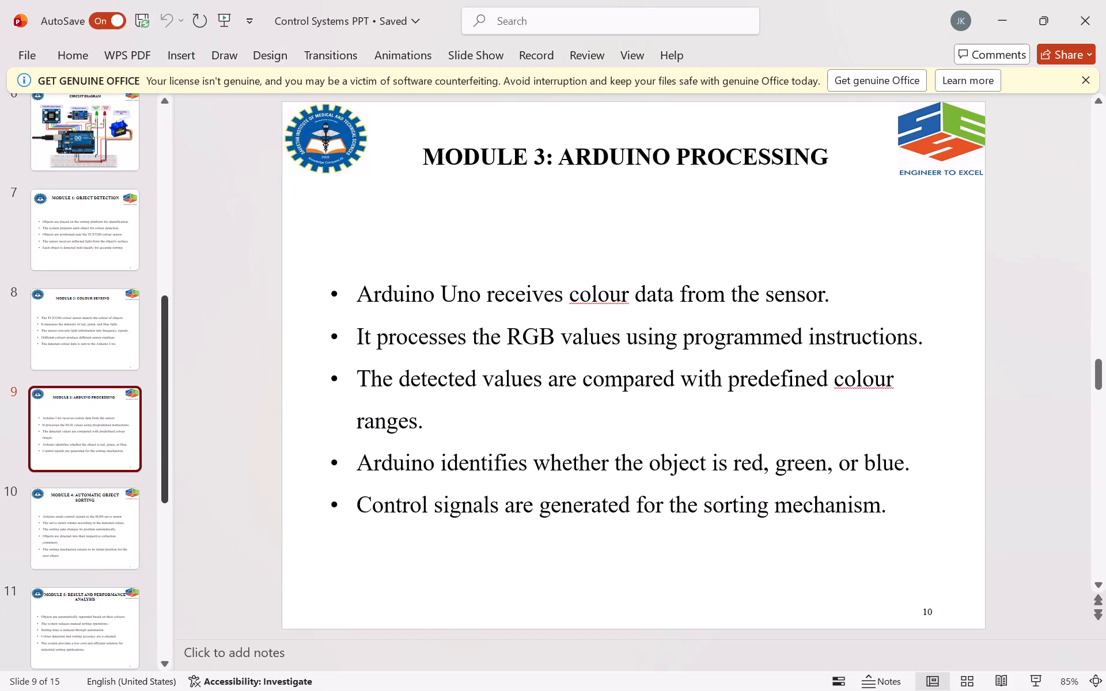
pyautogui.moveTo(427, 156); pyautogui.dragTo(794, 153)
pyautogui.hotkey('ctrl', 'c')
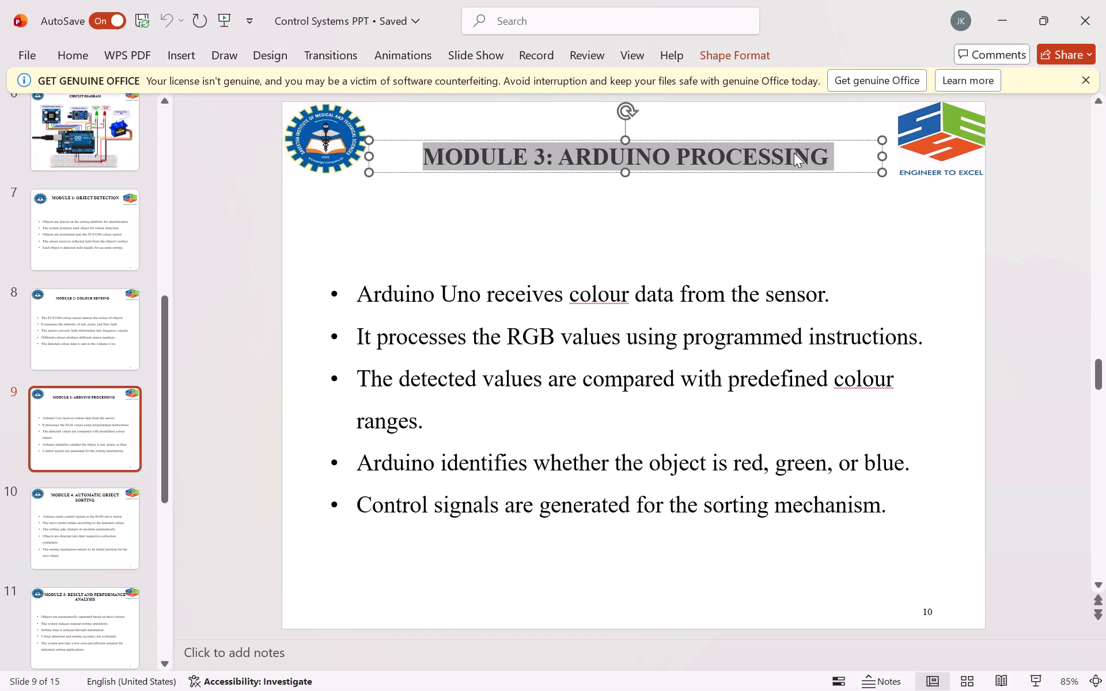
pyautogui.hotkey('alt', 'Tab')
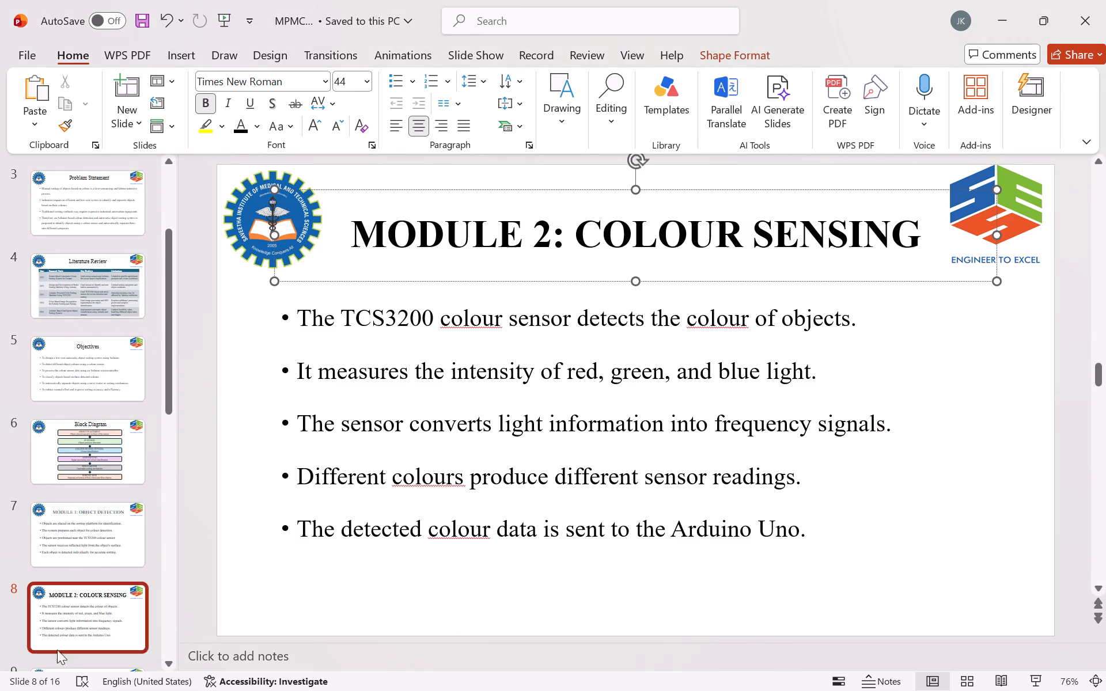
pyautogui.scroll(-2, 90, 637)
pyautogui.click(115, 480)
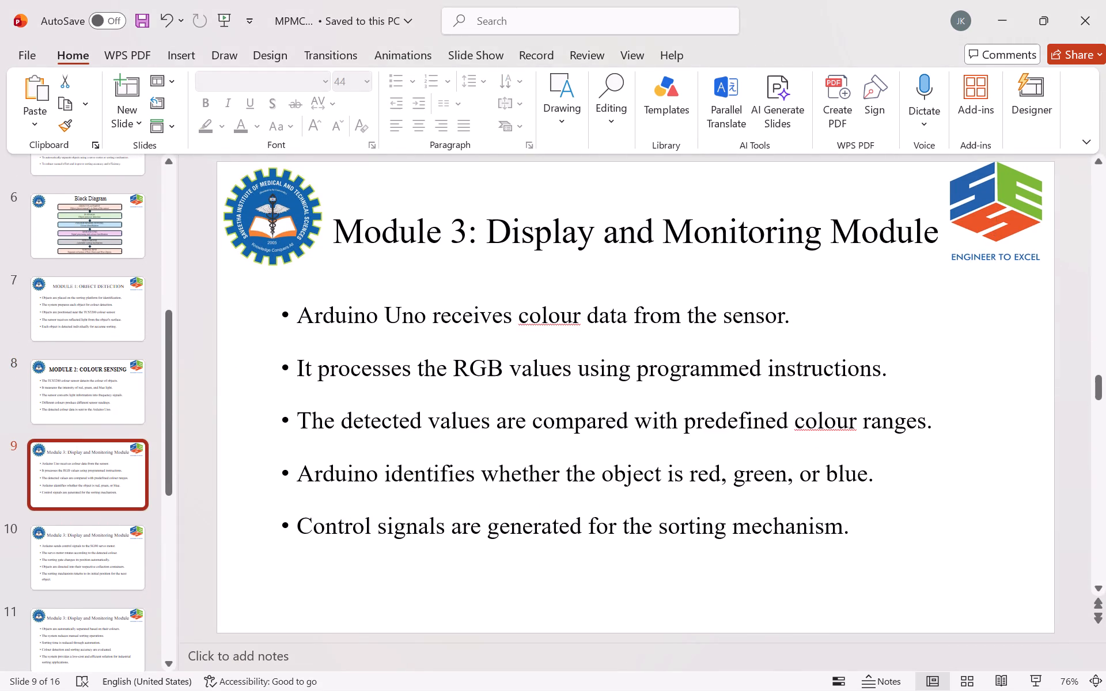
pyautogui.click(546, 236)
pyautogui.hotkey('ctrl', 'a')
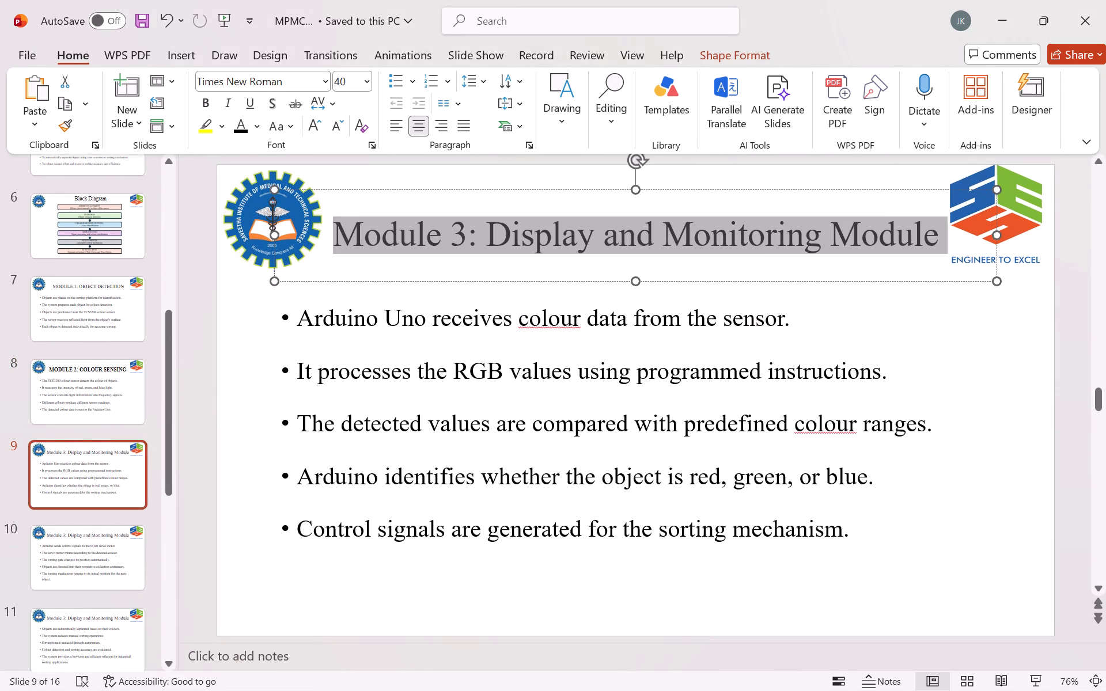
pyautogui.hotkey('ctrl', 'v')
pyautogui.keyDown('ctrl'); pyautogui.rightClick(546, 236); pyautogui.keyUp('ctrl')
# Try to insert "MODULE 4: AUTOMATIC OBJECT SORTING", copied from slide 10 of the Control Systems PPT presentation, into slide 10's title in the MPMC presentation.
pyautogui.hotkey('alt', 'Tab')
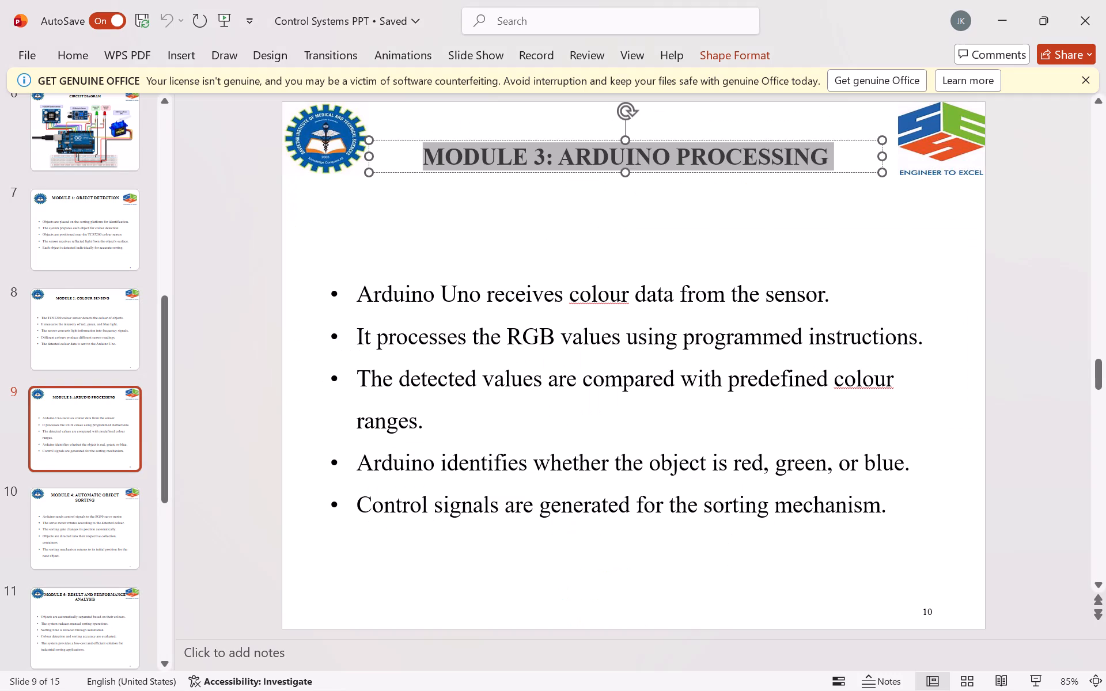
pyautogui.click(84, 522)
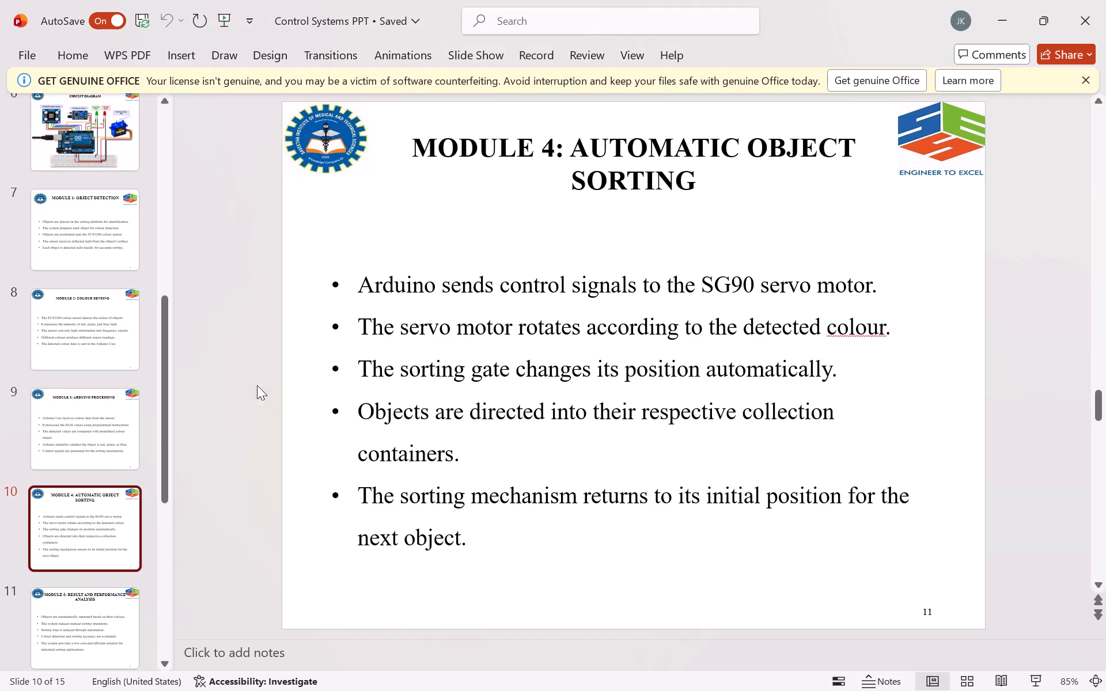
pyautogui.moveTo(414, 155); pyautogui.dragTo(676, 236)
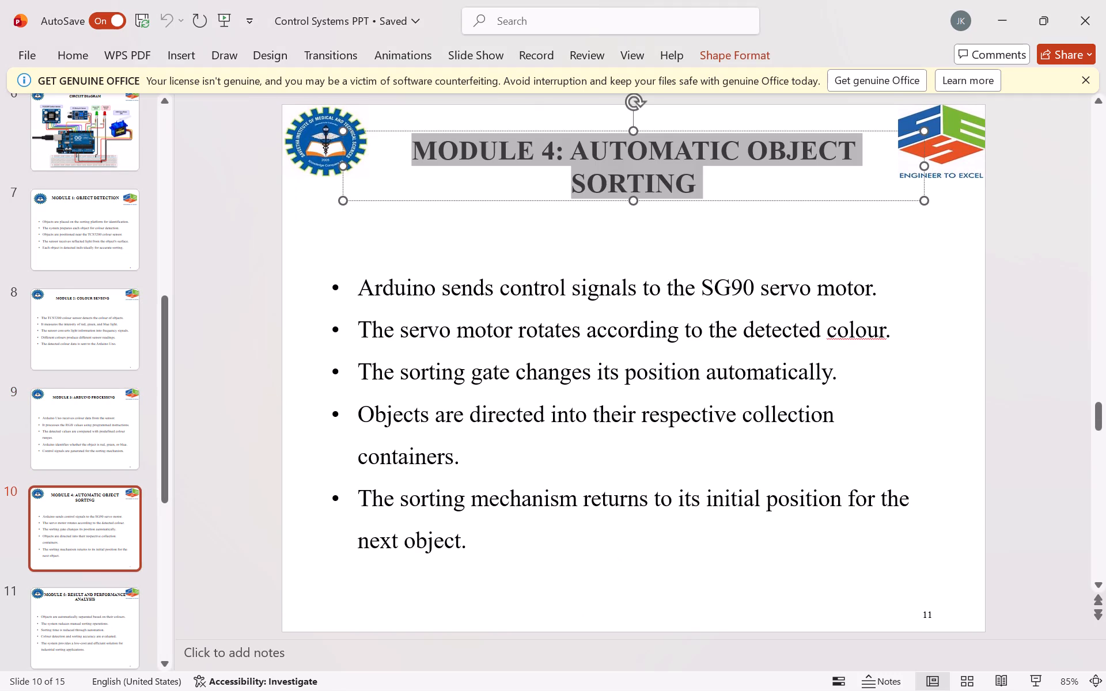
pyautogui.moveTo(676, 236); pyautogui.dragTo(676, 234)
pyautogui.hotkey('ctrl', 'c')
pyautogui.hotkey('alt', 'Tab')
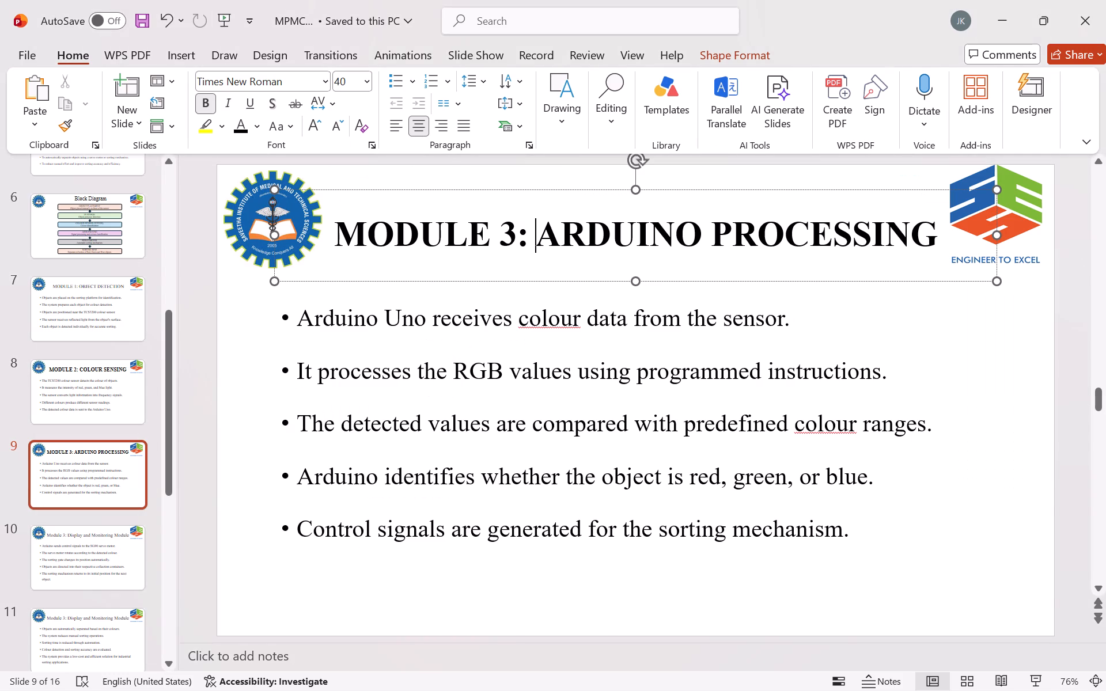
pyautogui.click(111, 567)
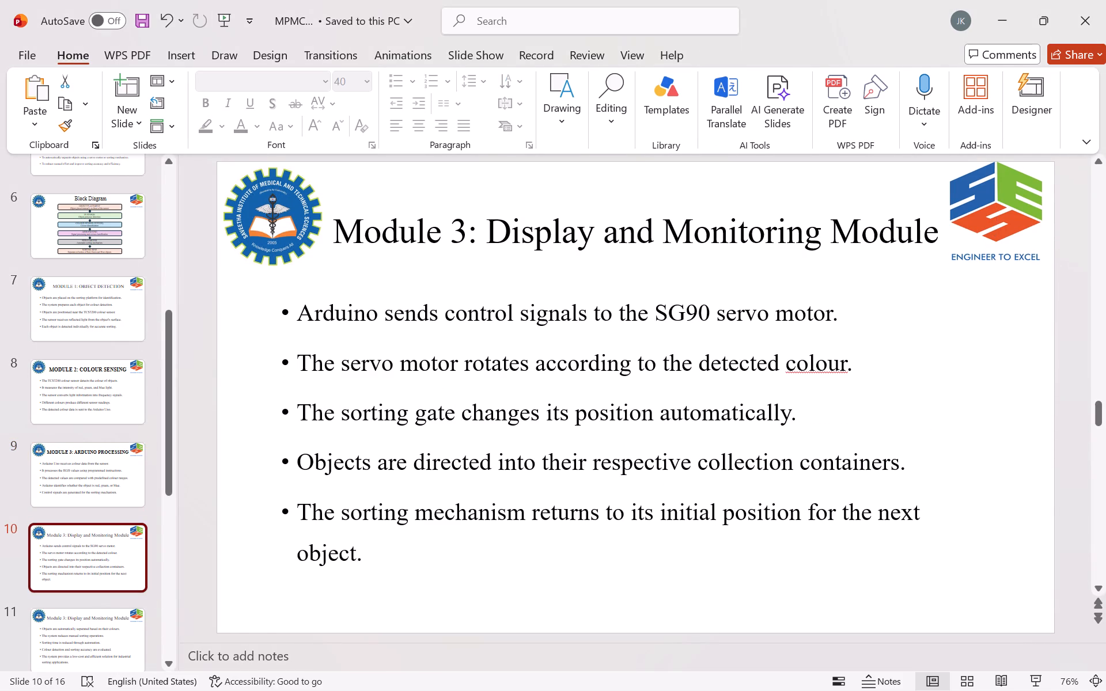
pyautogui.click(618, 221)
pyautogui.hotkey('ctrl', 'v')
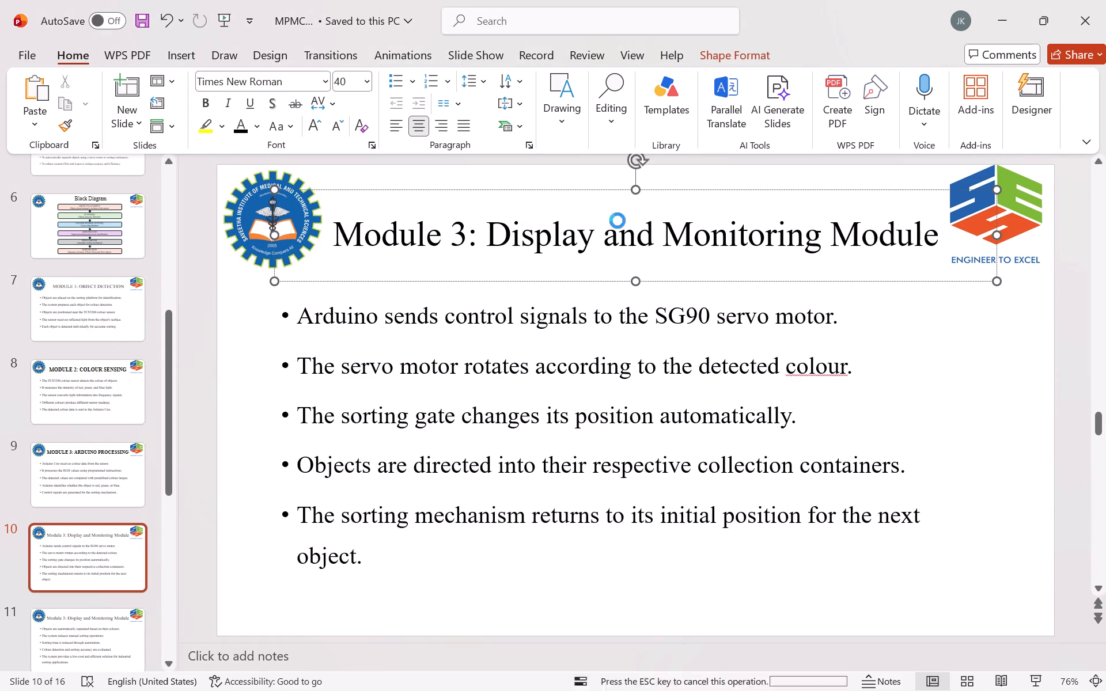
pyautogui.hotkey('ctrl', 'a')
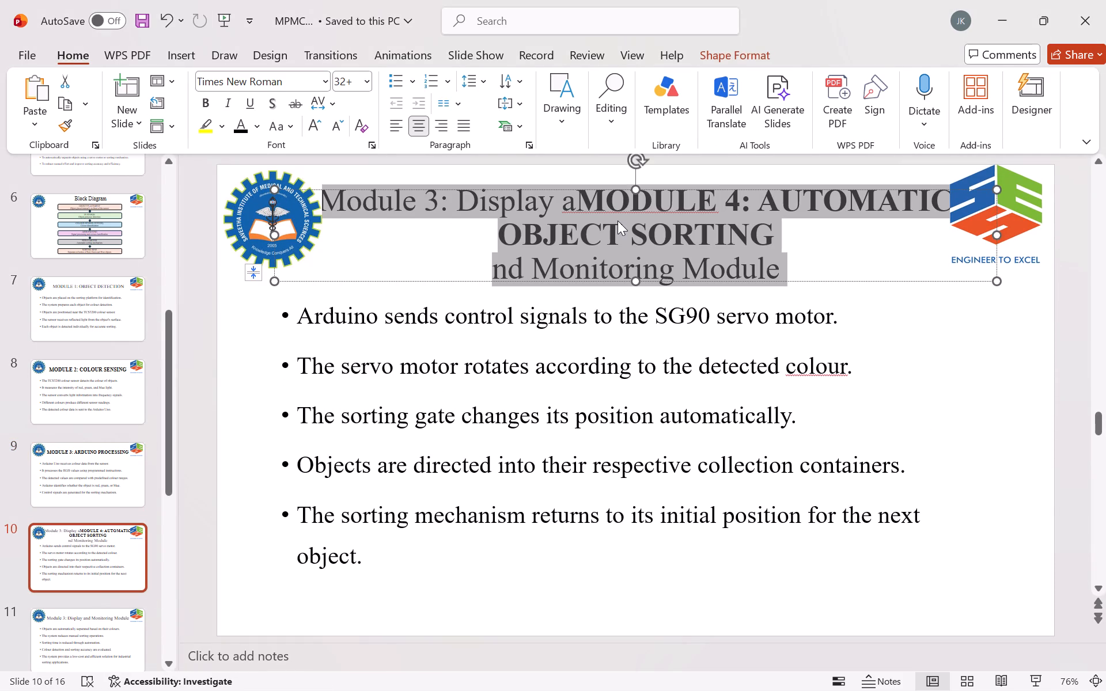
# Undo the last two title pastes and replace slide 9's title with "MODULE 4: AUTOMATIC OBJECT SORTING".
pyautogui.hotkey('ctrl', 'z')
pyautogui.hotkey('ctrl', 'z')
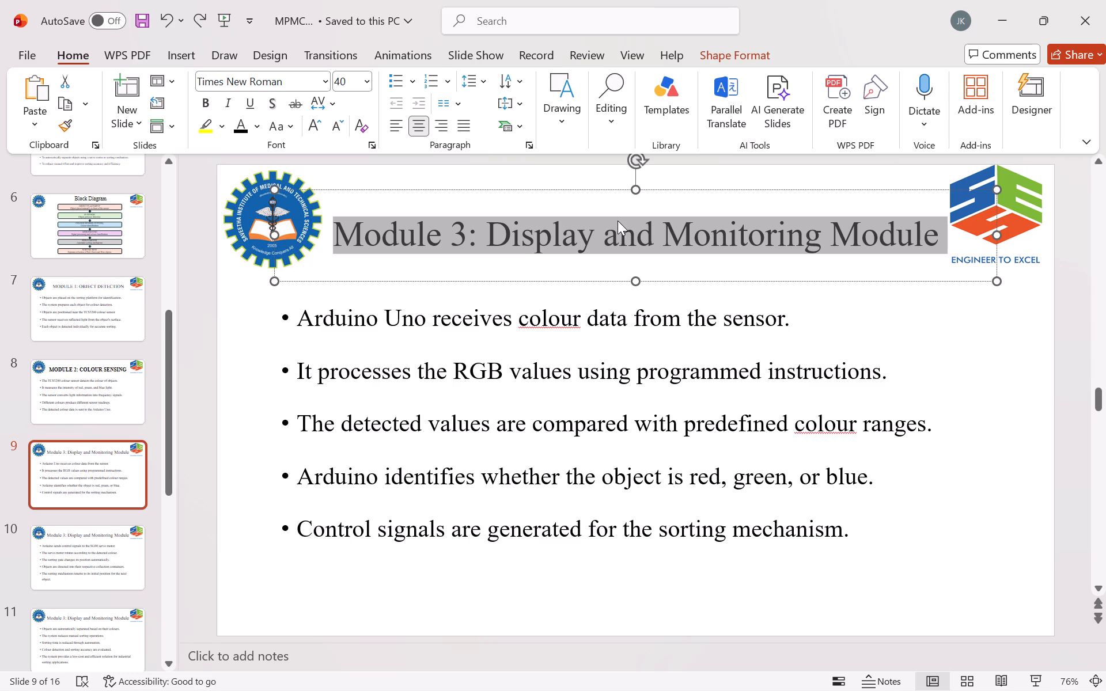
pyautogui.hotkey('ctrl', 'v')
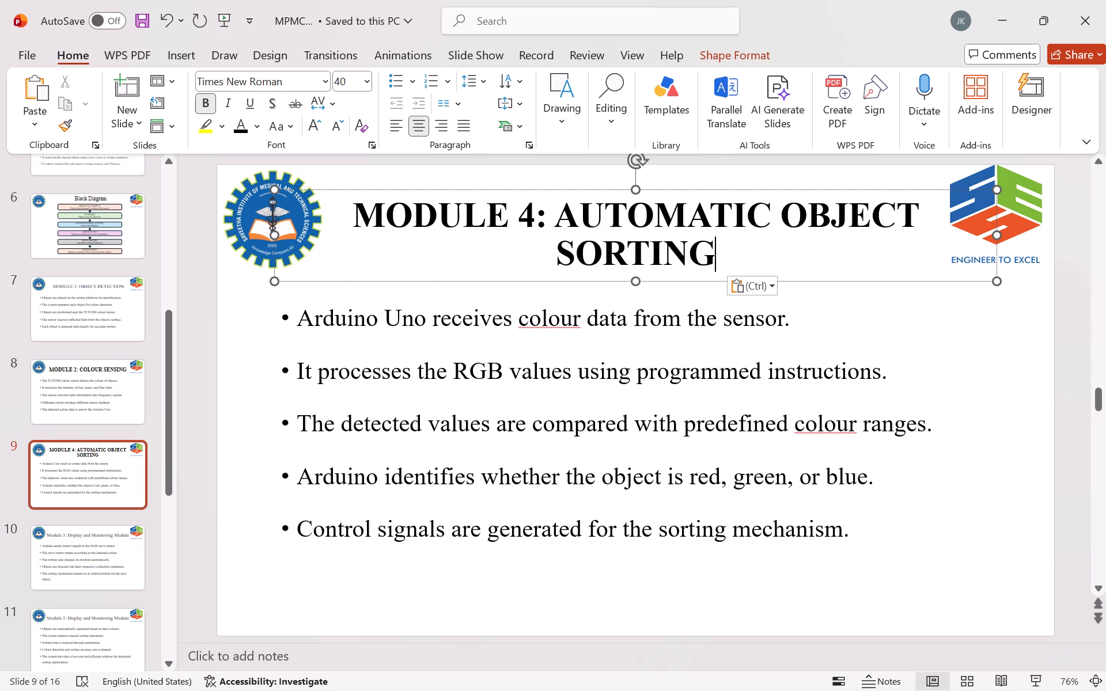
# Copy "MODULE 5: RESULT AND PERFORMANCE ANALYSIS" from slide 11 of the Control Systems PPT presentation and go to slide 11's title in the MPMC presentation.
pyautogui.hotkey('alt', 'Tab')
pyautogui.click(95, 619)
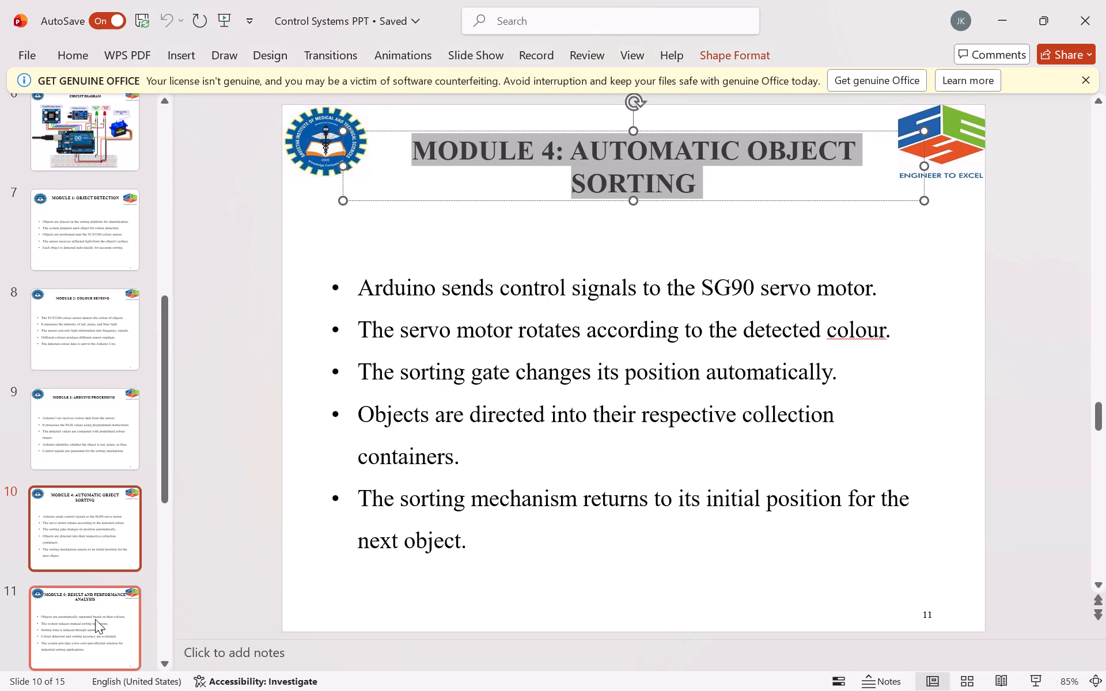
pyautogui.moveTo(381, 140); pyautogui.dragTo(448, 179)
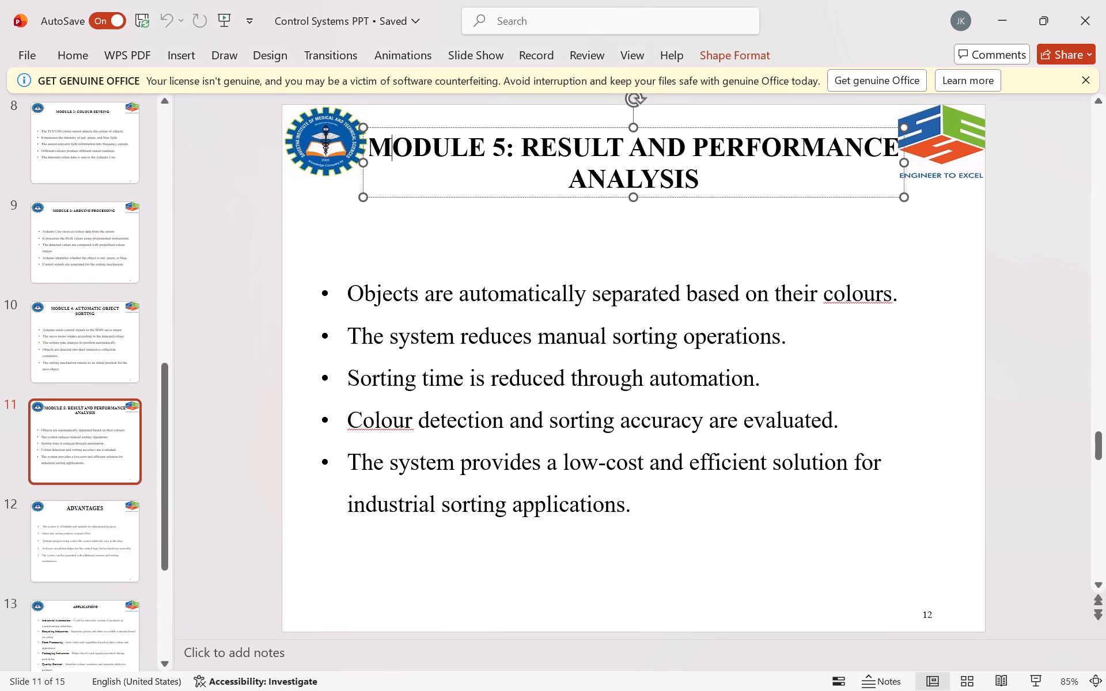
pyautogui.moveTo(448, 179); pyautogui.dragTo(668, 200)
pyautogui.hotkey('ctrl', 'c')
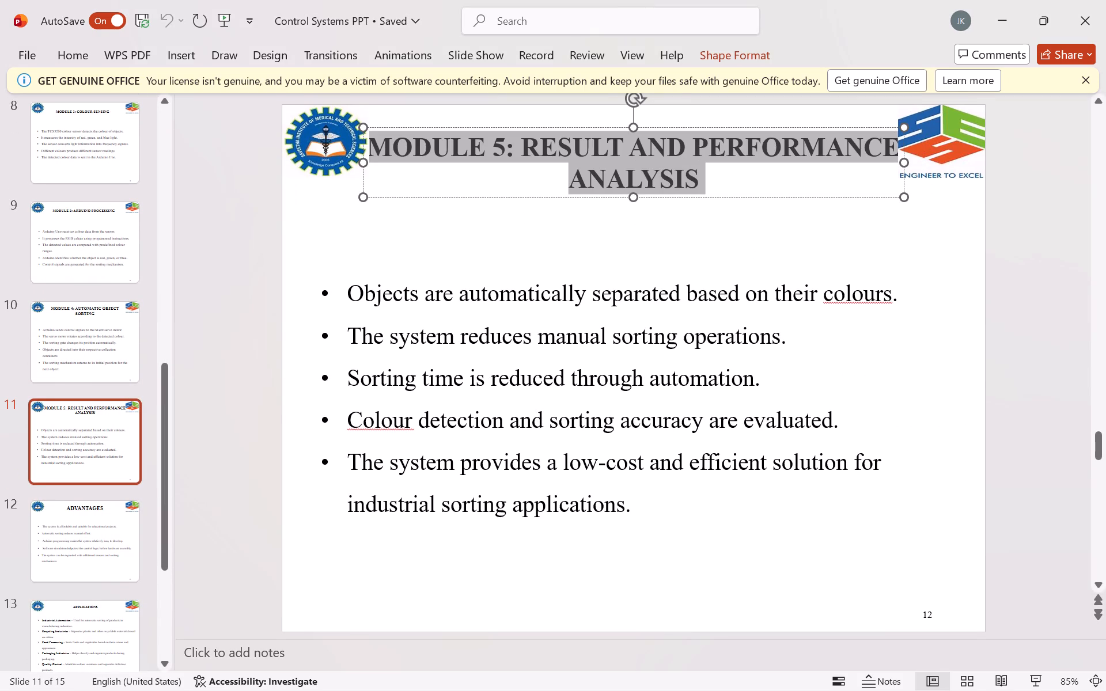
pyautogui.hotkey('alt', 'Tab')
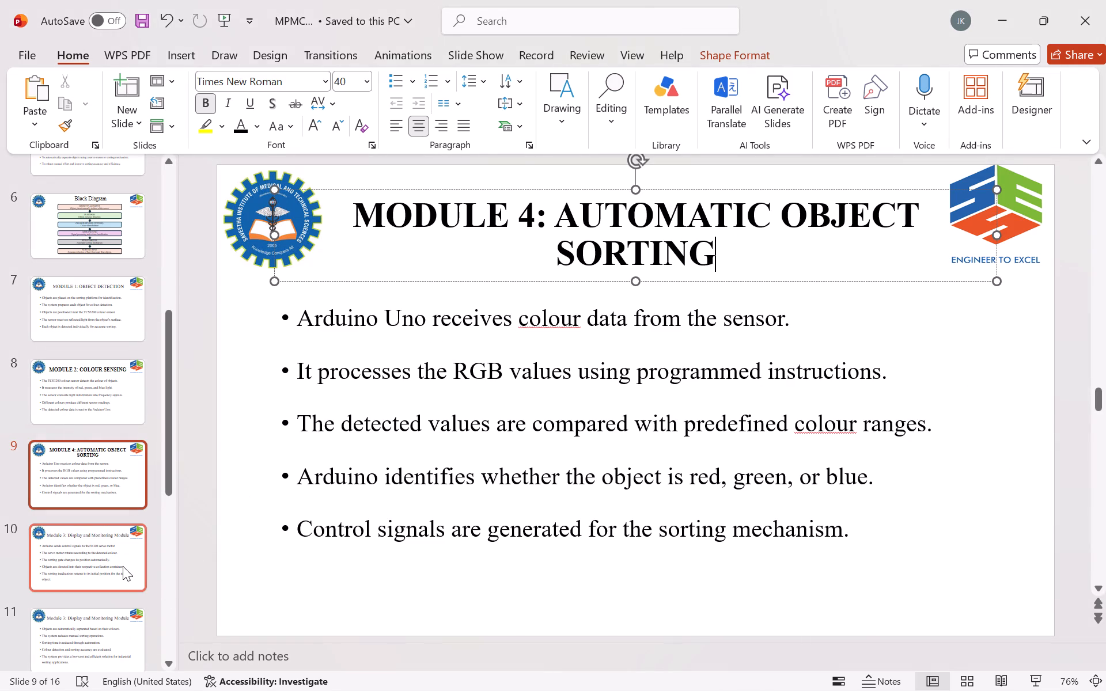
pyautogui.click(123, 566)
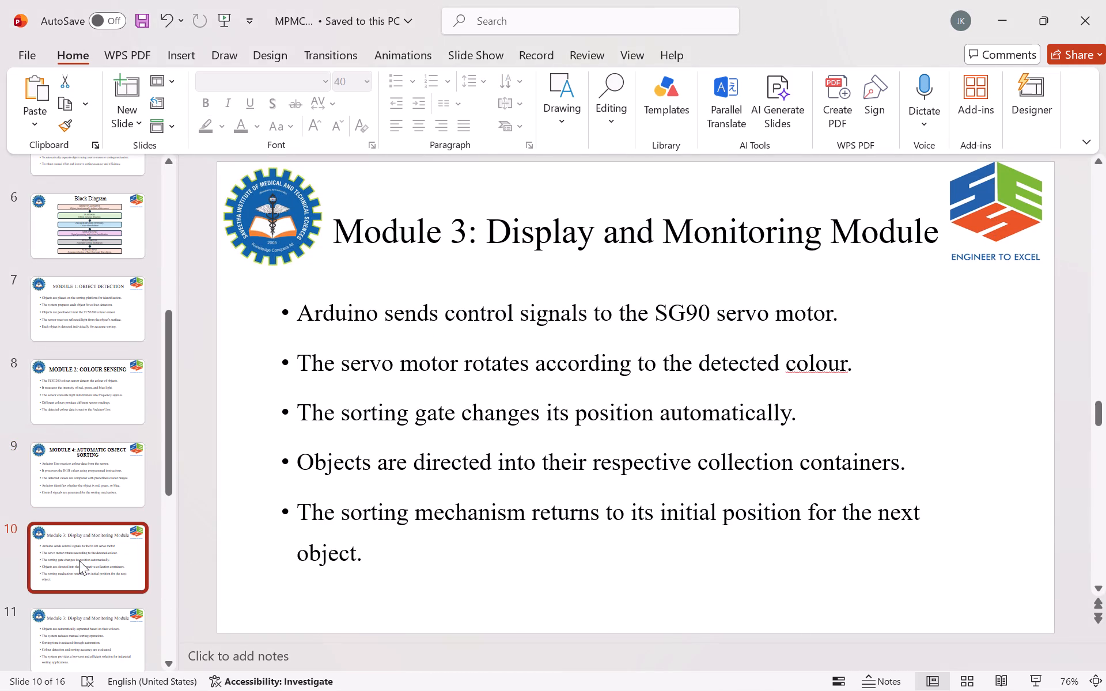
pyautogui.scroll(-2, 79, 560)
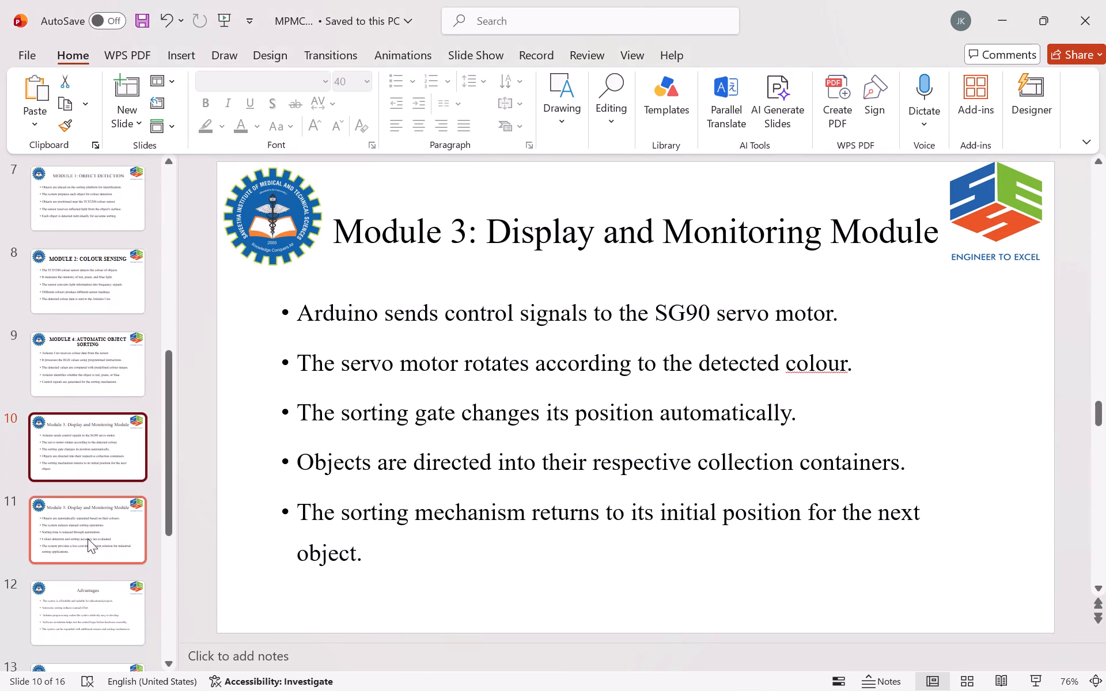
pyautogui.click(89, 531)
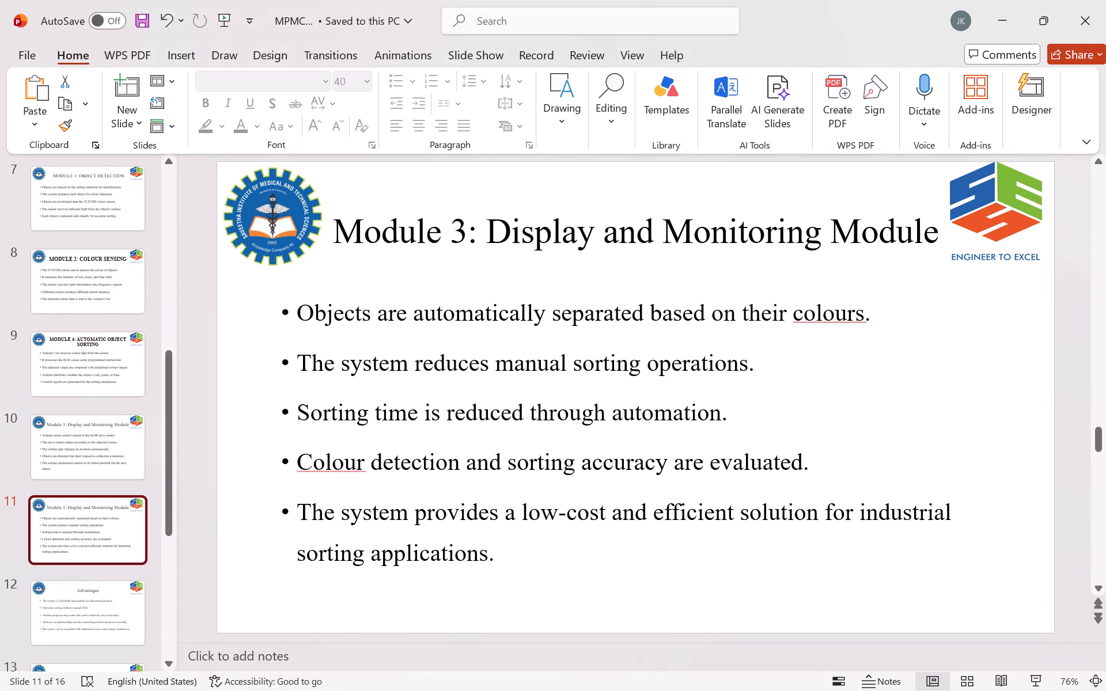
pyautogui.click(506, 221)
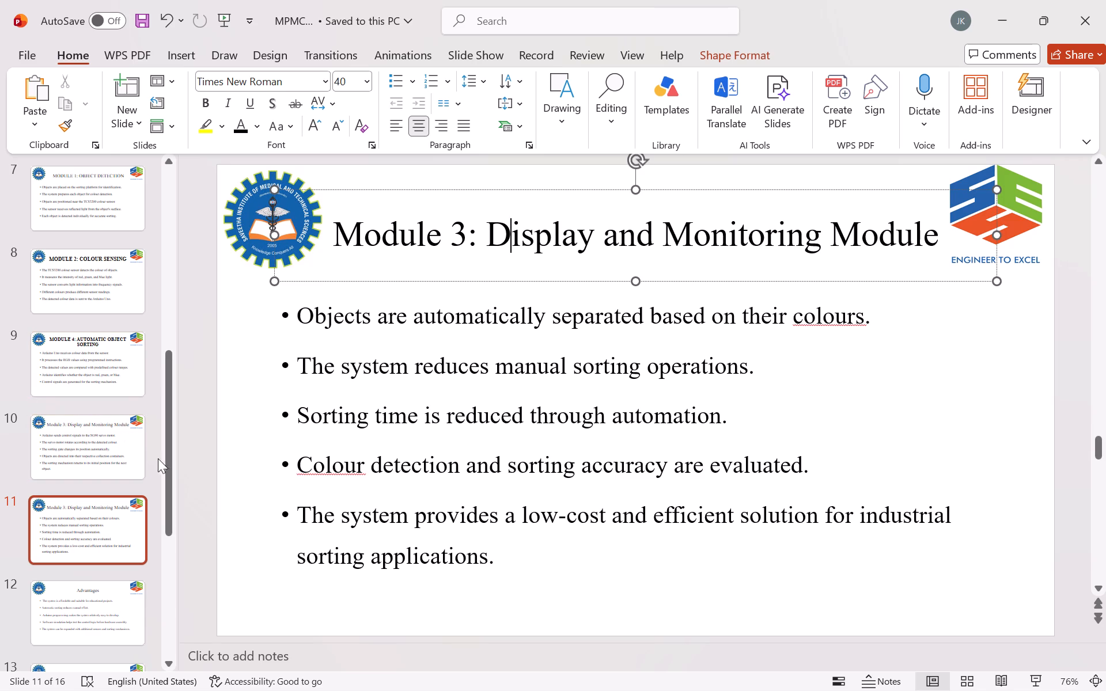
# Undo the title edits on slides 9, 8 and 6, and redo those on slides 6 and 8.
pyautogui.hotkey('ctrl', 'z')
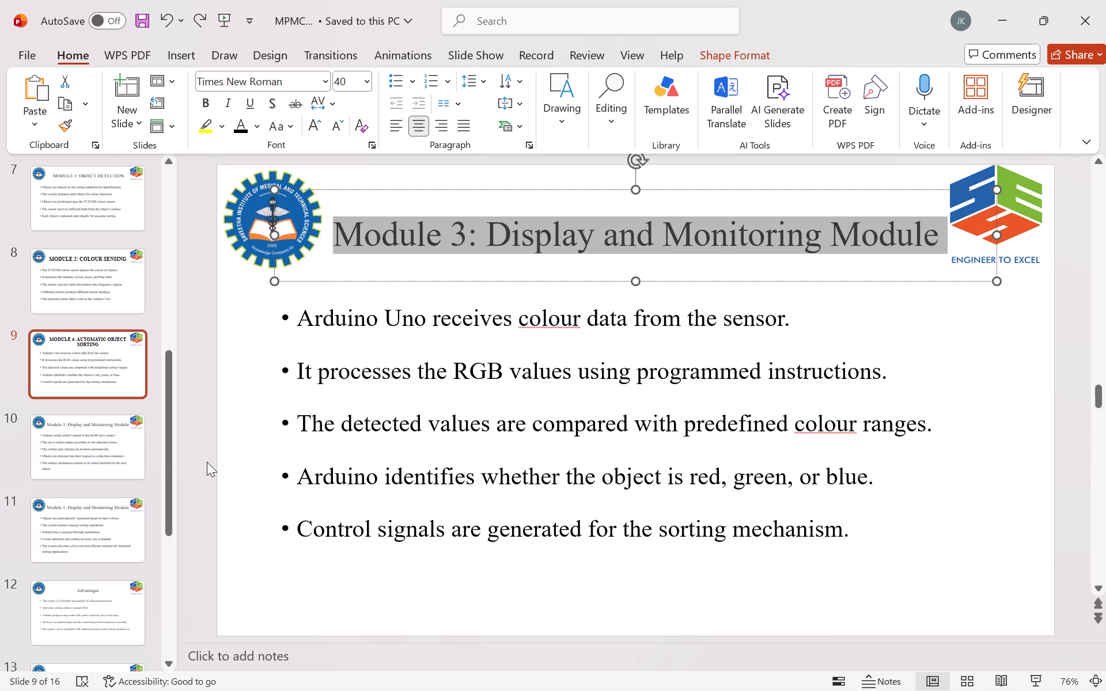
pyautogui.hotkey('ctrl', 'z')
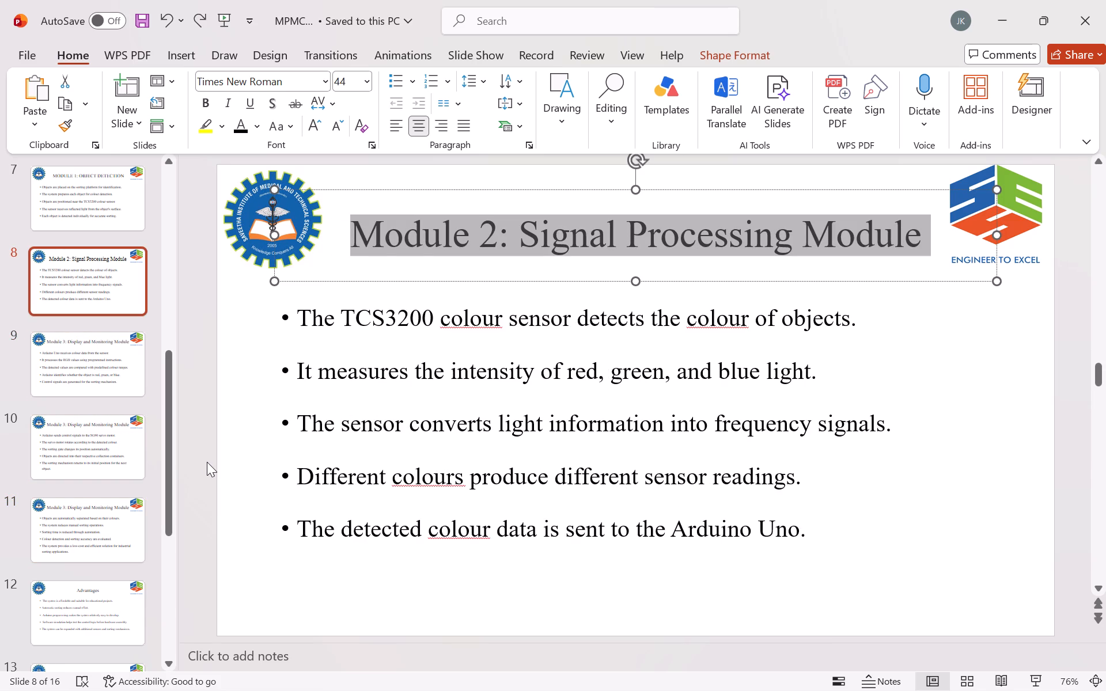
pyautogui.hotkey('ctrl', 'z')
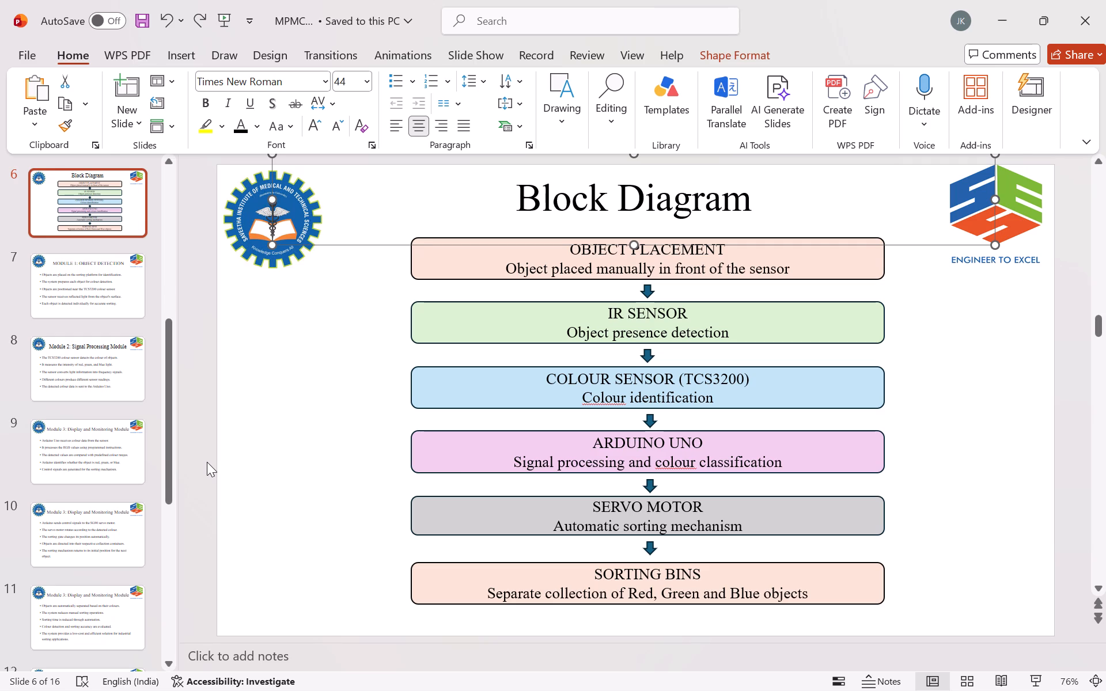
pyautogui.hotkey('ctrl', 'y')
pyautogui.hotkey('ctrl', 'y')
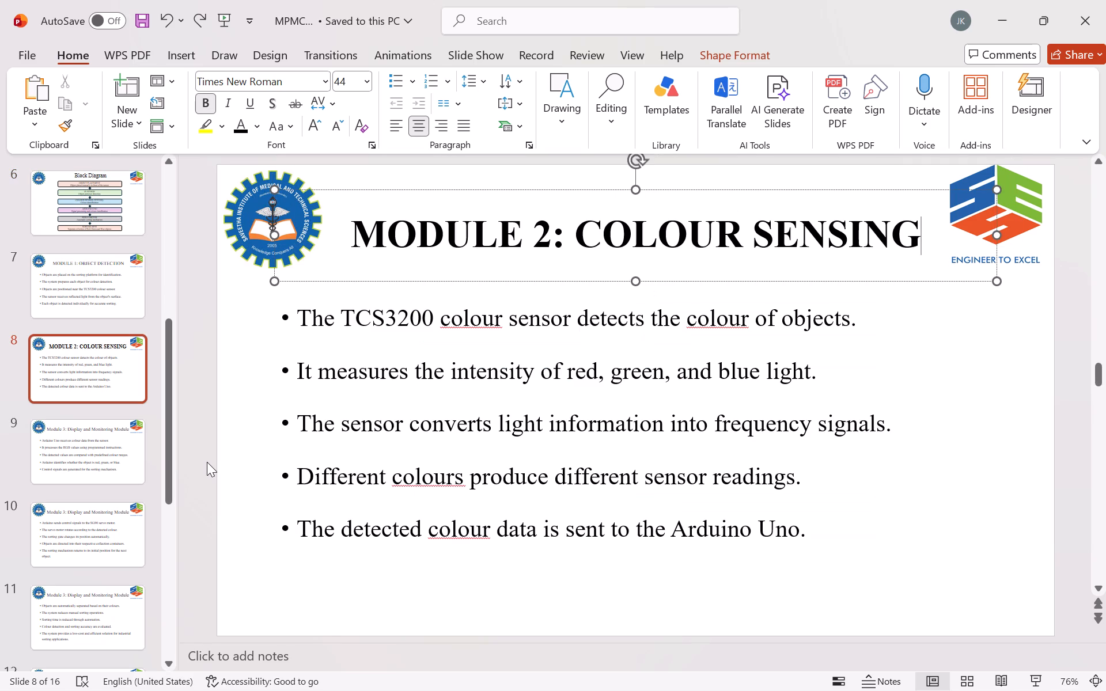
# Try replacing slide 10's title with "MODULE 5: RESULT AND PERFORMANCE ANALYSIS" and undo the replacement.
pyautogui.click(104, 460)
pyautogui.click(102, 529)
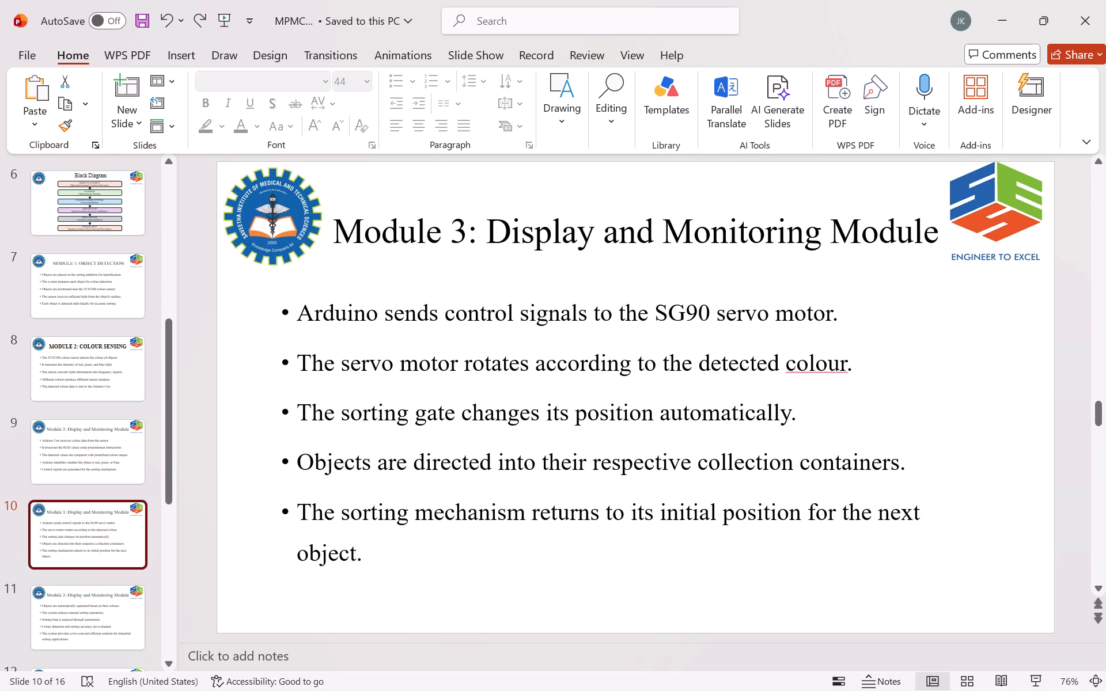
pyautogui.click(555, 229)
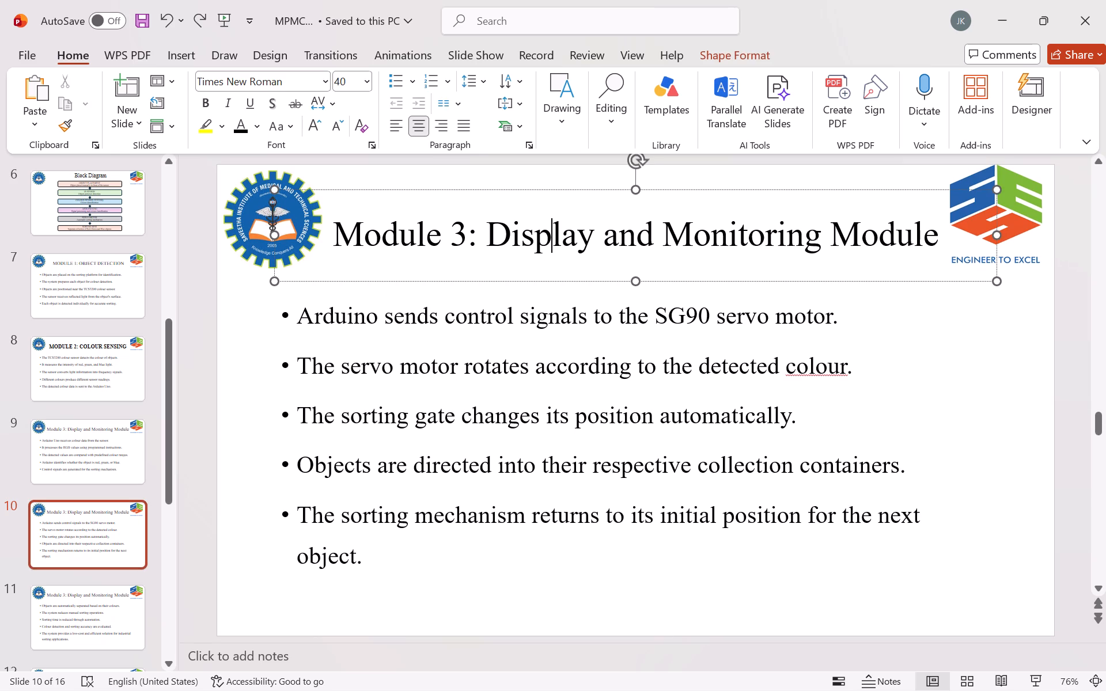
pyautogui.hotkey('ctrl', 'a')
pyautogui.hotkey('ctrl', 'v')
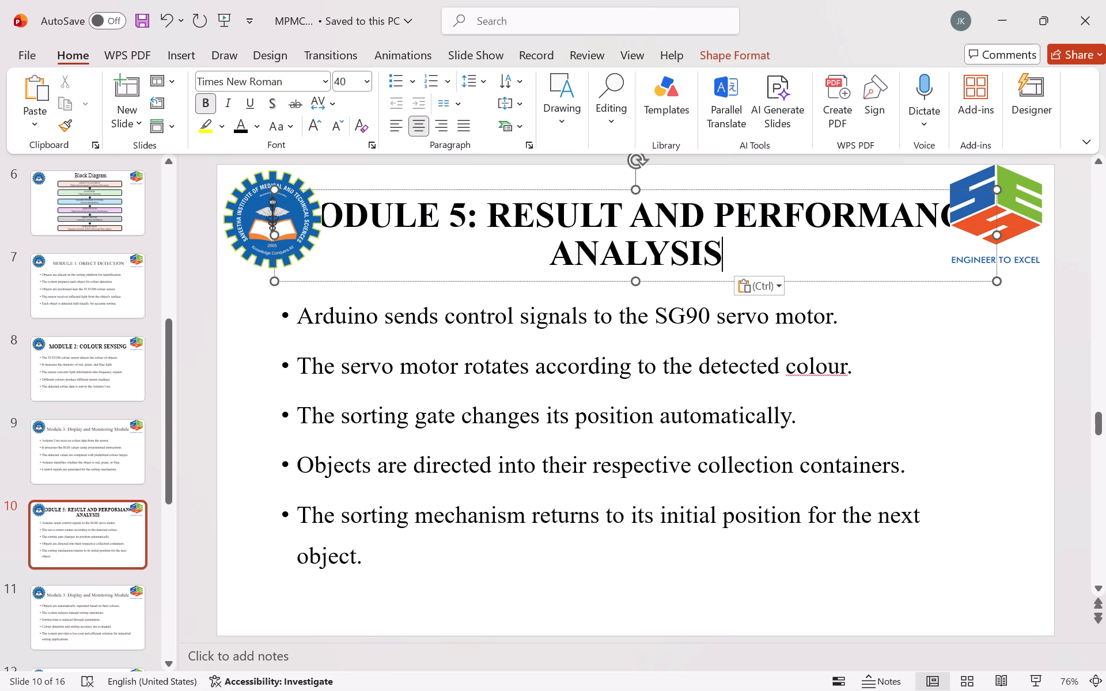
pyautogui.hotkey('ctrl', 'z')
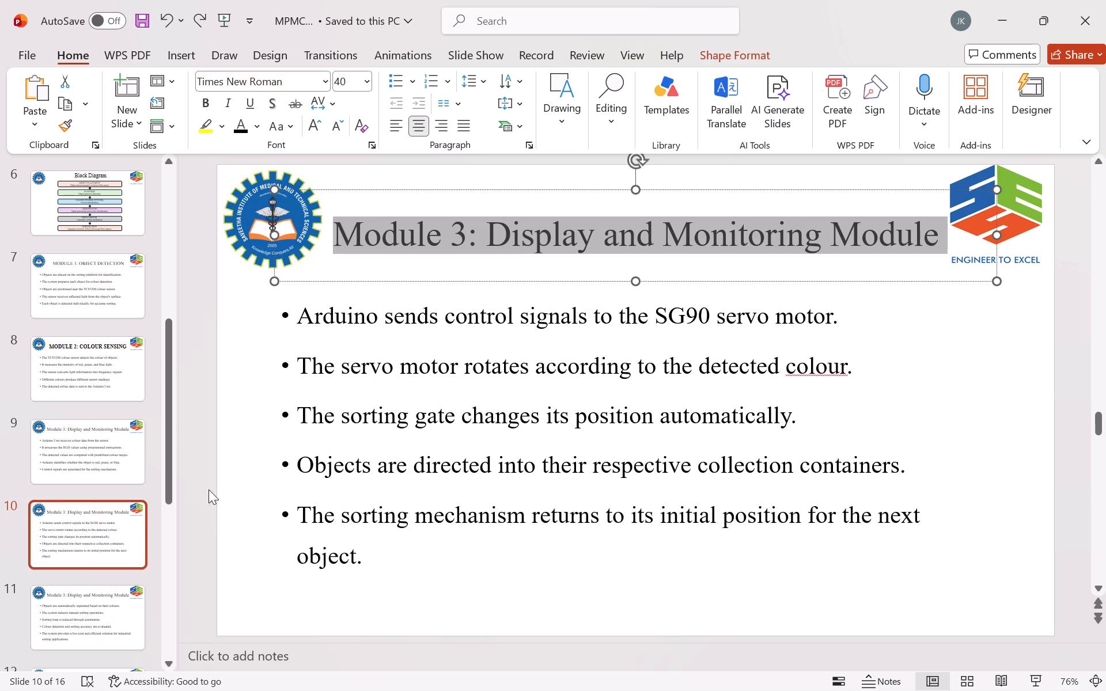
# Replace slide 11's title with the copied "MODULE 5: RESULT AND PERFORMANCE ANALYSIS".
pyautogui.click(132, 603)
pyautogui.scroll(-2, 132, 603)
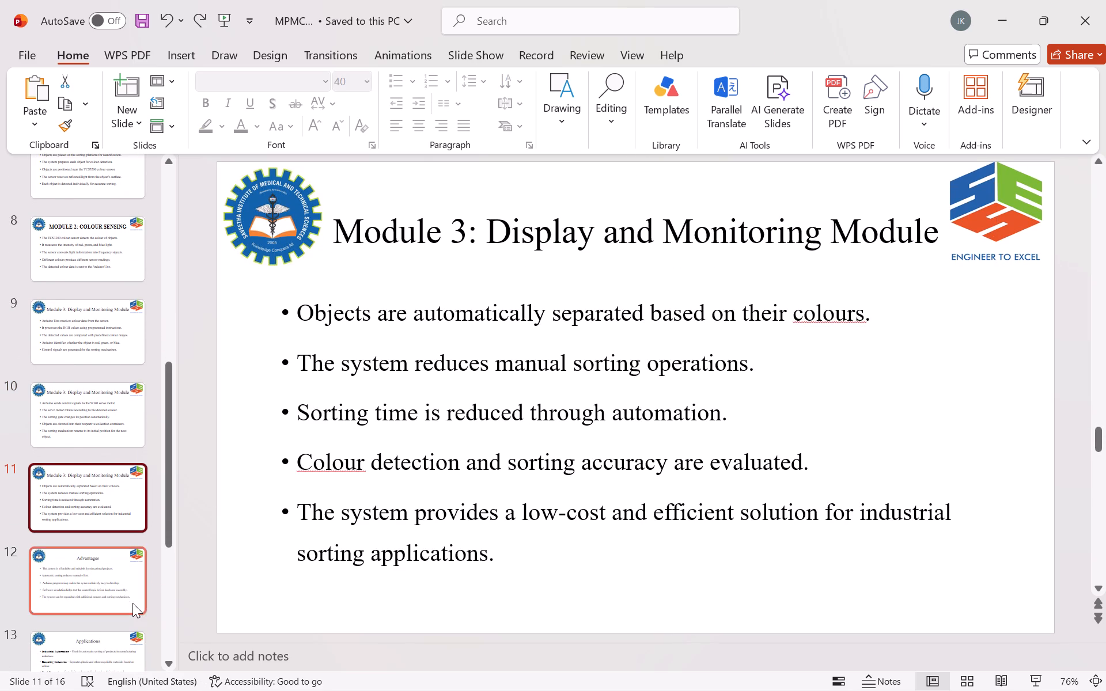
pyautogui.click(463, 234)
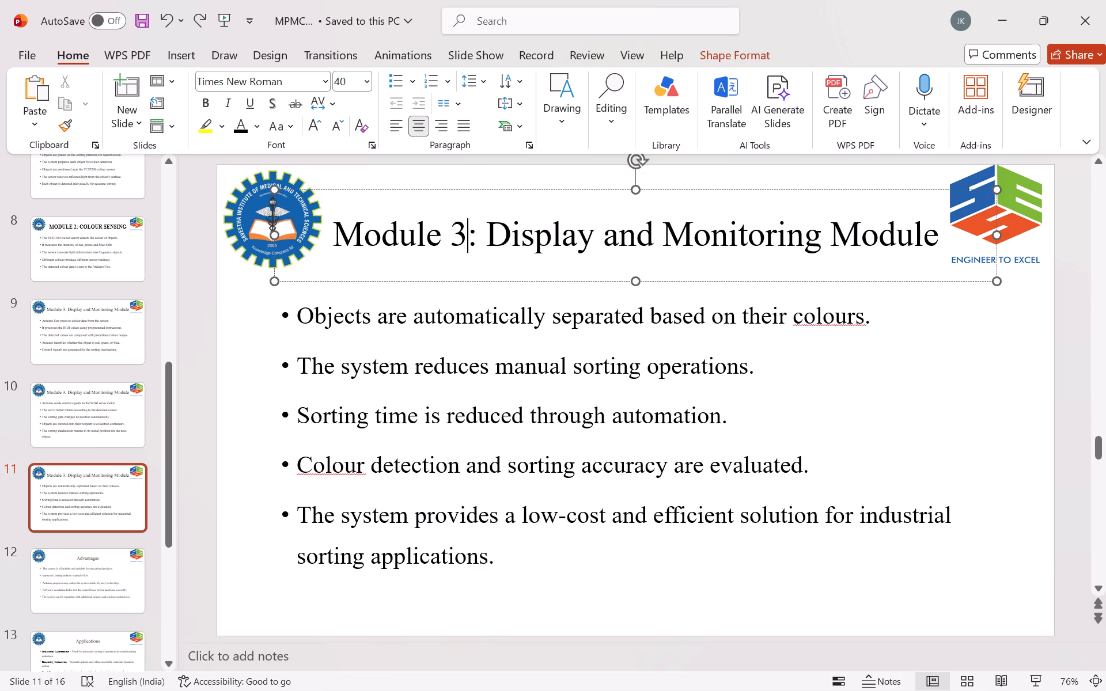
pyautogui.hotkey('ctrl', 'a')
pyautogui.hotkey('ctrl', 'v')
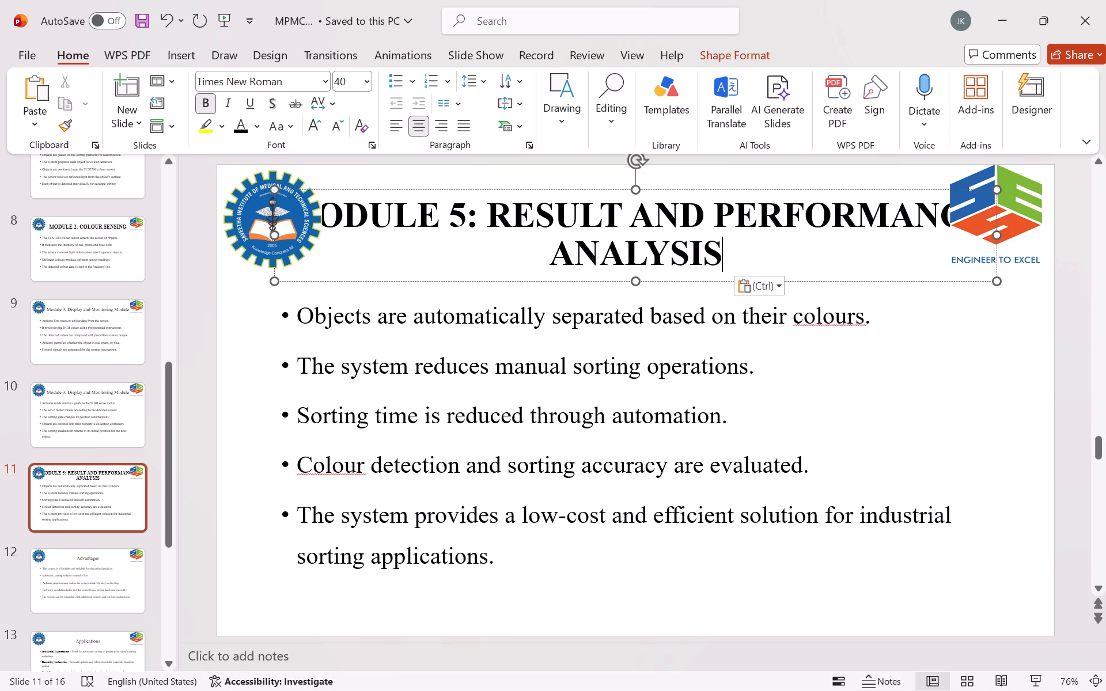
# Copy the title "MODULE 4: AUTOMATIC OBJECT SORTING" from slide 10 of the Control Systems PPT presentation.
pyautogui.hotkey('alt', 'Tab')
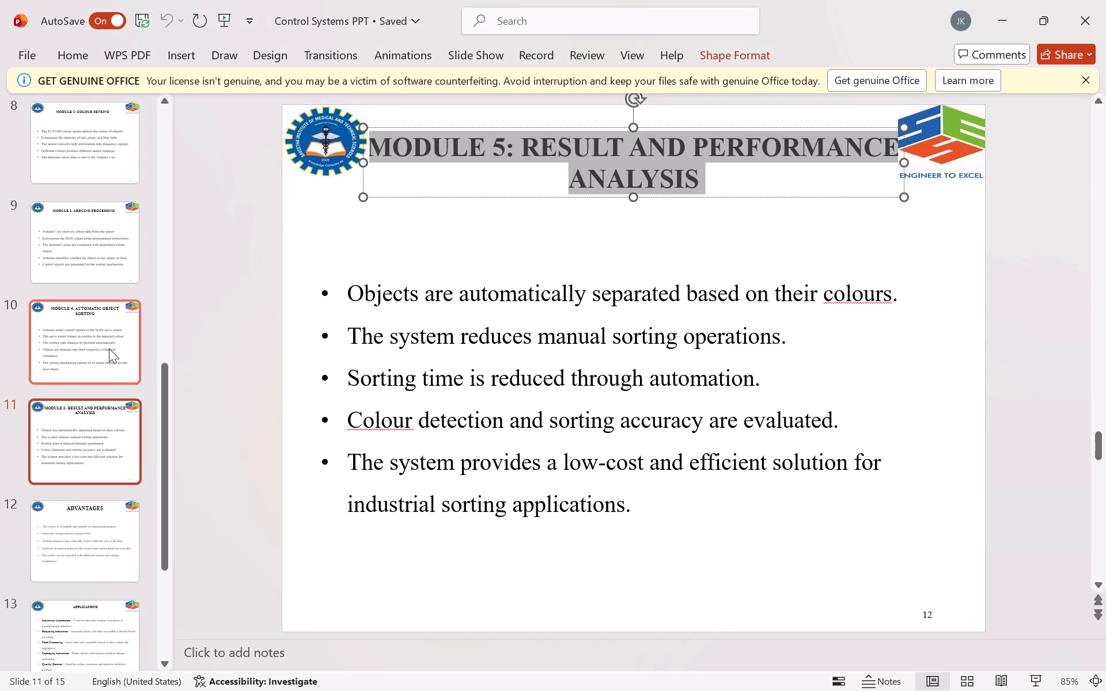
pyautogui.click(97, 335)
pyautogui.click(592, 155)
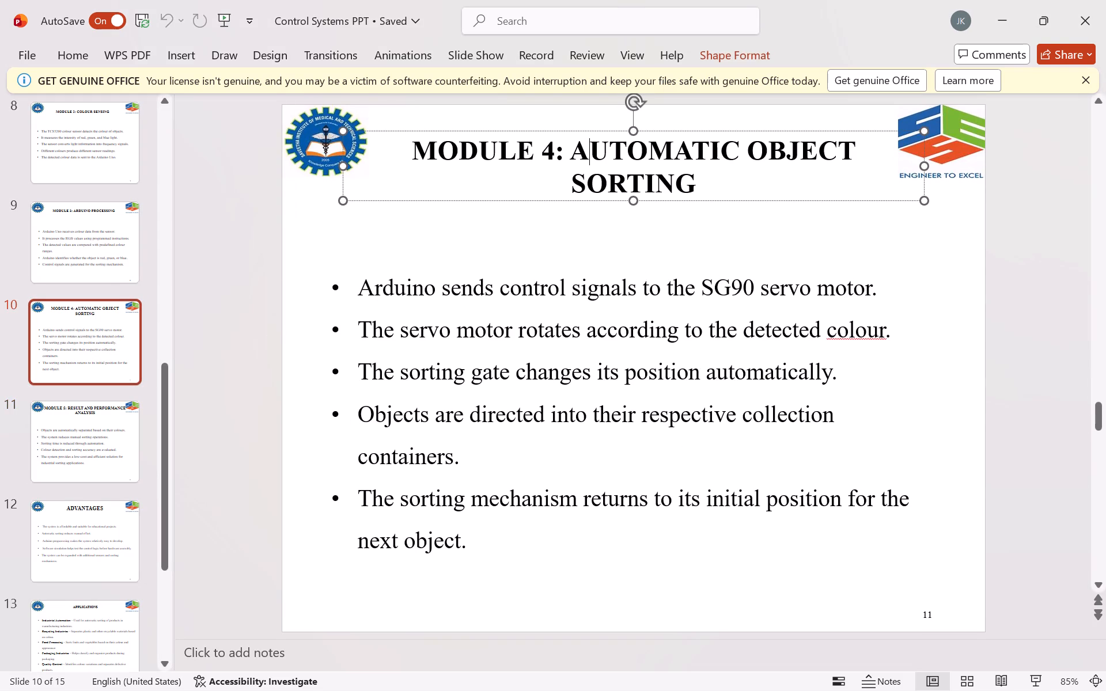
pyautogui.keyDown('ctrl'); pyautogui.click(592, 155); pyautogui.keyUp('ctrl')
pyautogui.hotkey('ctrl', 'a')
pyautogui.hotkey('ctrl', 'a')
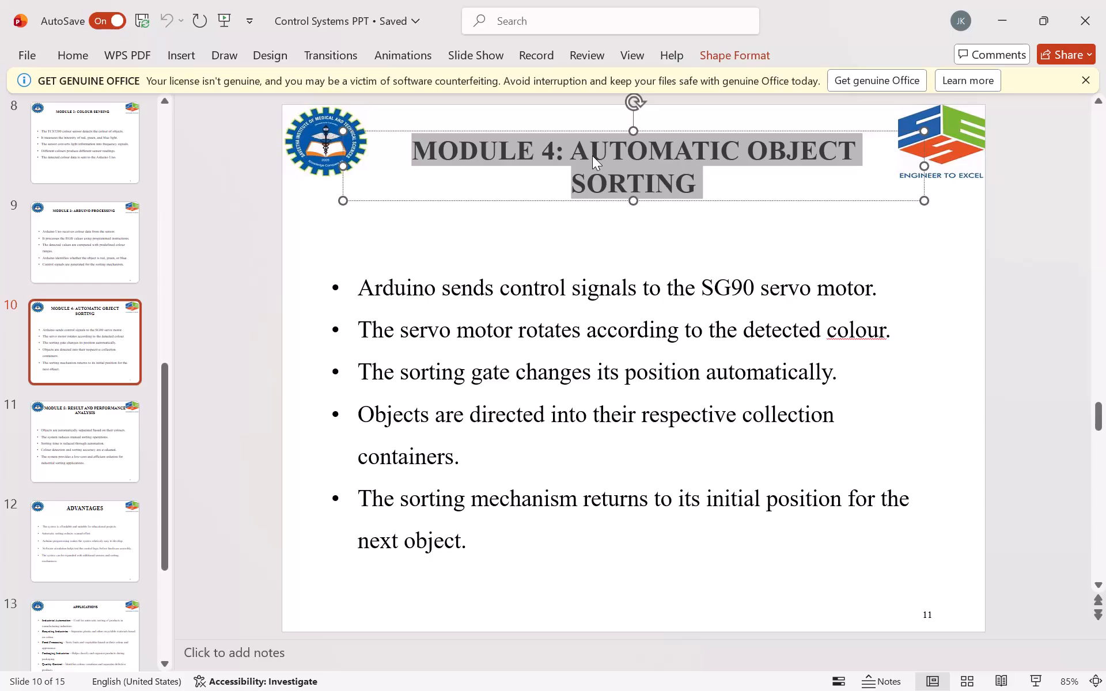
pyautogui.hotkey('ctrl', 'c')
# Switch to the MPMC presentation and replace slide 10's title with the copied "MODULE 4: AUTOMATIC OBJECT SORTING".
pyautogui.hotkey('alt', 'Tab')
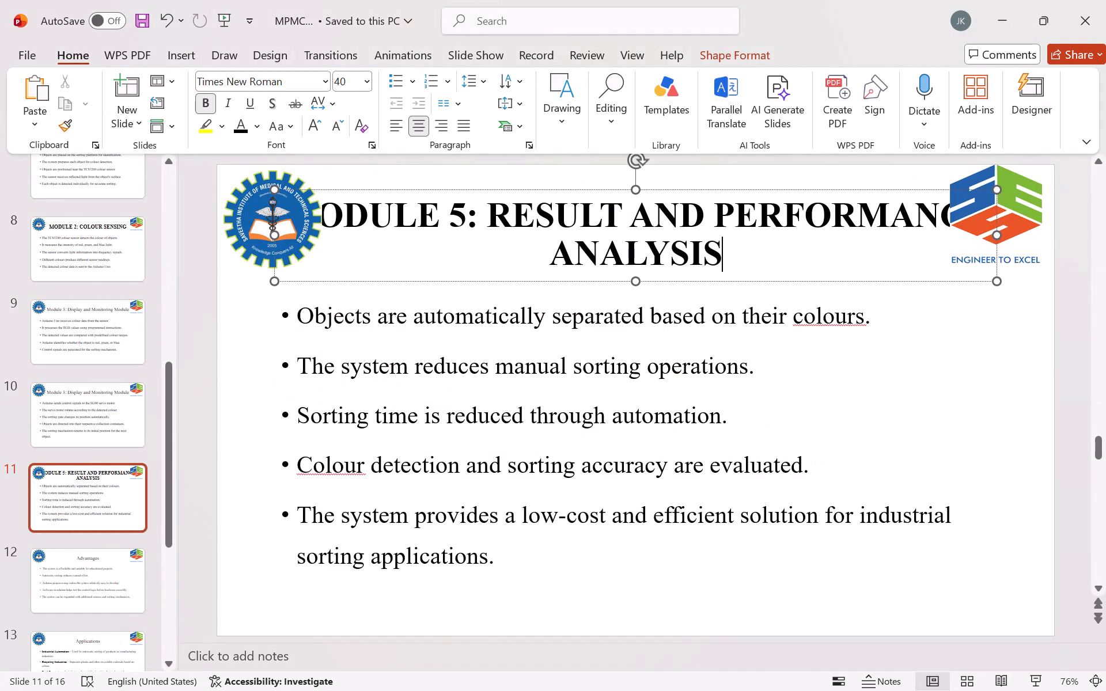
pyautogui.click(91, 400)
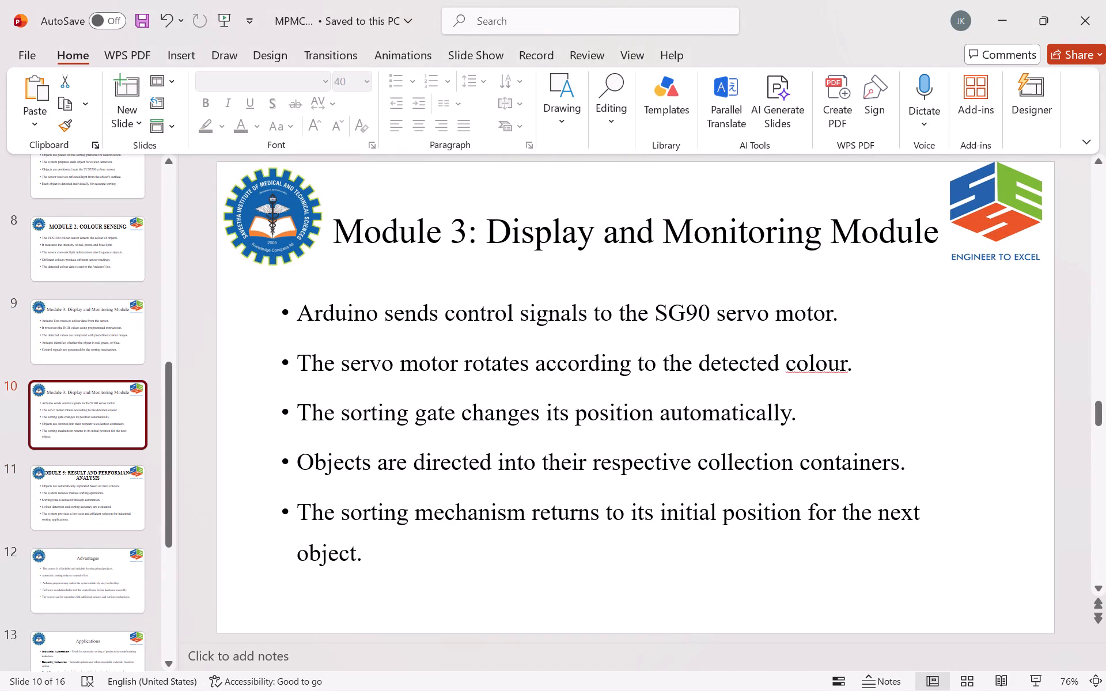
pyautogui.click(529, 245)
pyautogui.hotkey('ctrl', 'a')
pyautogui.keyDown('ctrl'); pyautogui.click(529, 245); pyautogui.keyUp('ctrl')
pyautogui.hotkey('ctrl', 'v')
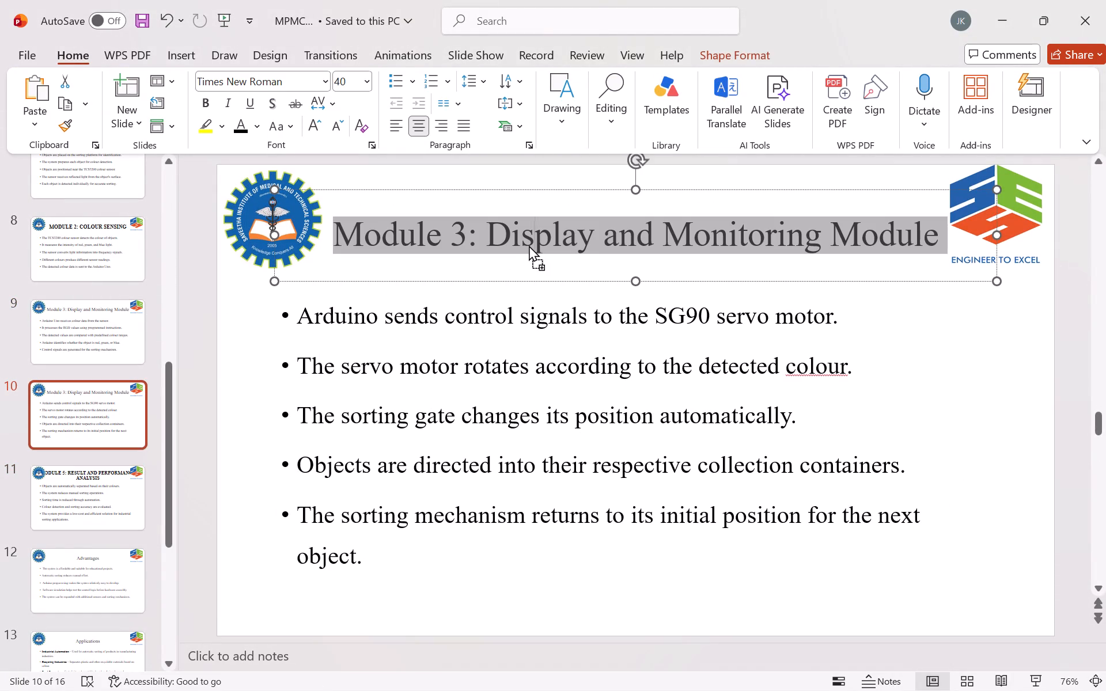
pyautogui.hotkey('ctrl', 'a')
pyautogui.hotkey('ctrl', 'v')
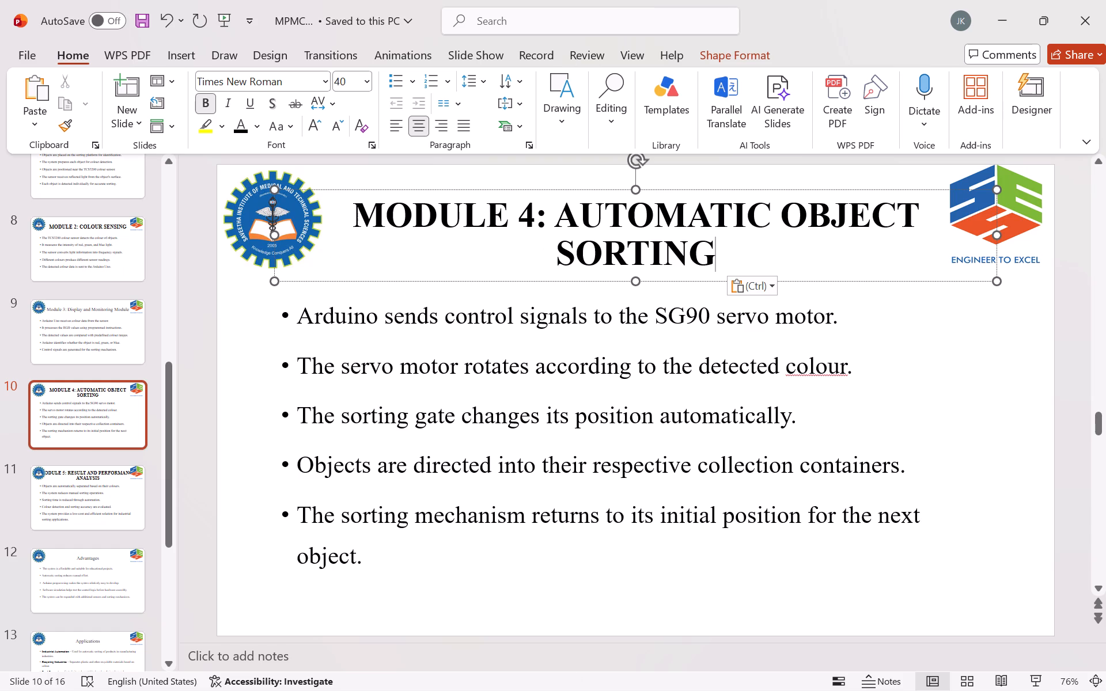
# Replace the MPMC presentation's slide 9 title with "MODULE 3: ARDUINO PROCESSING", copied from slide 9 of the Control Systems PPT.
pyautogui.hotkey('alt', 'Tab')
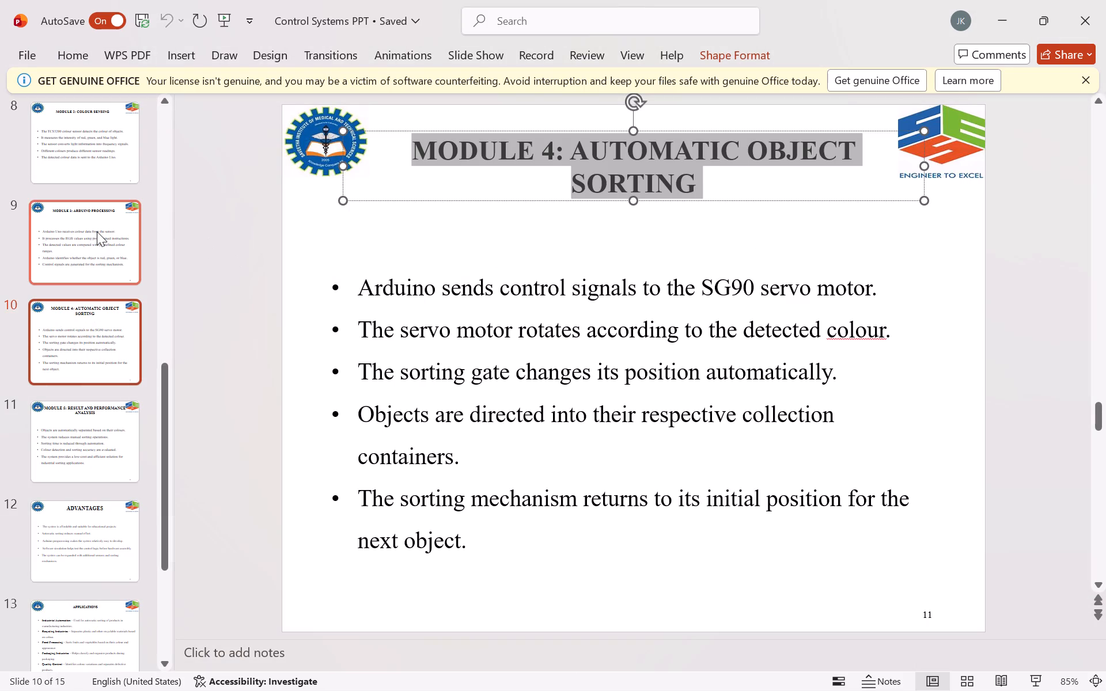
pyautogui.click(97, 231)
pyautogui.moveTo(428, 155); pyautogui.dragTo(755, 161)
pyautogui.hotkey('ctrl', 'c')
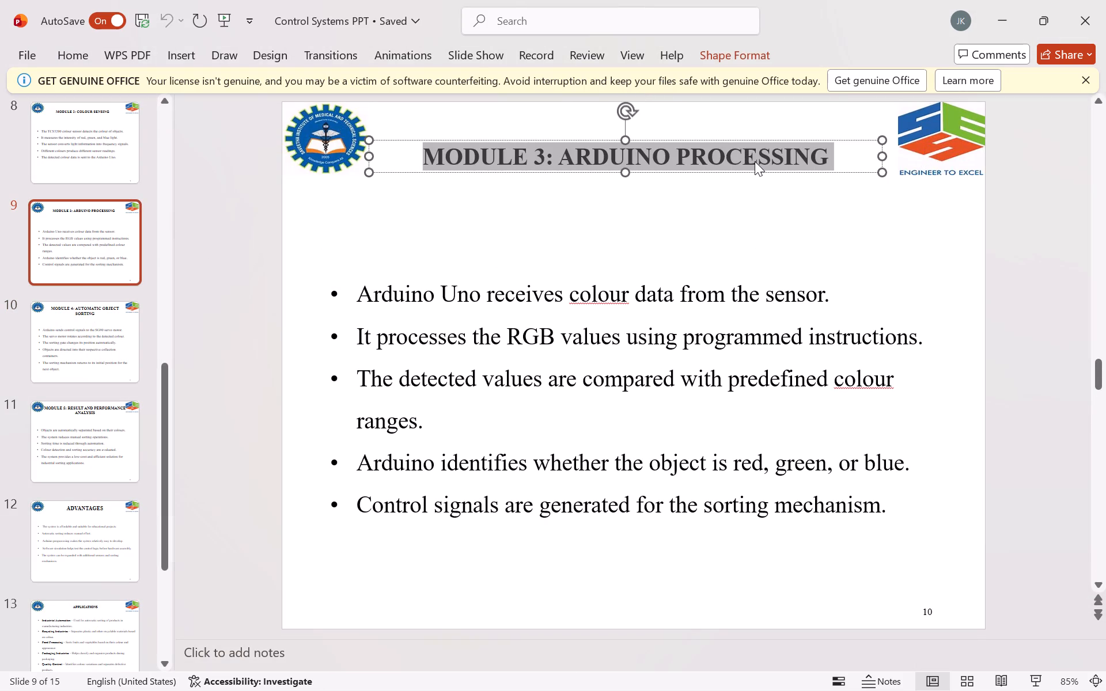
pyautogui.hotkey('alt', 'Tab')
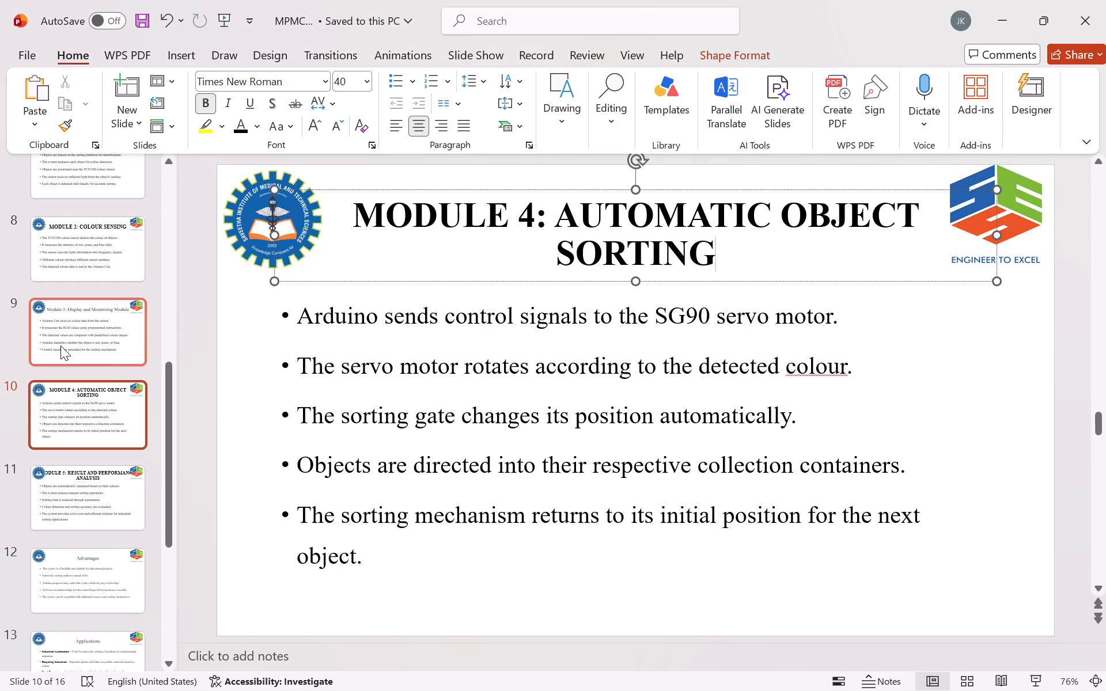
pyautogui.click(60, 345)
pyautogui.click(535, 210)
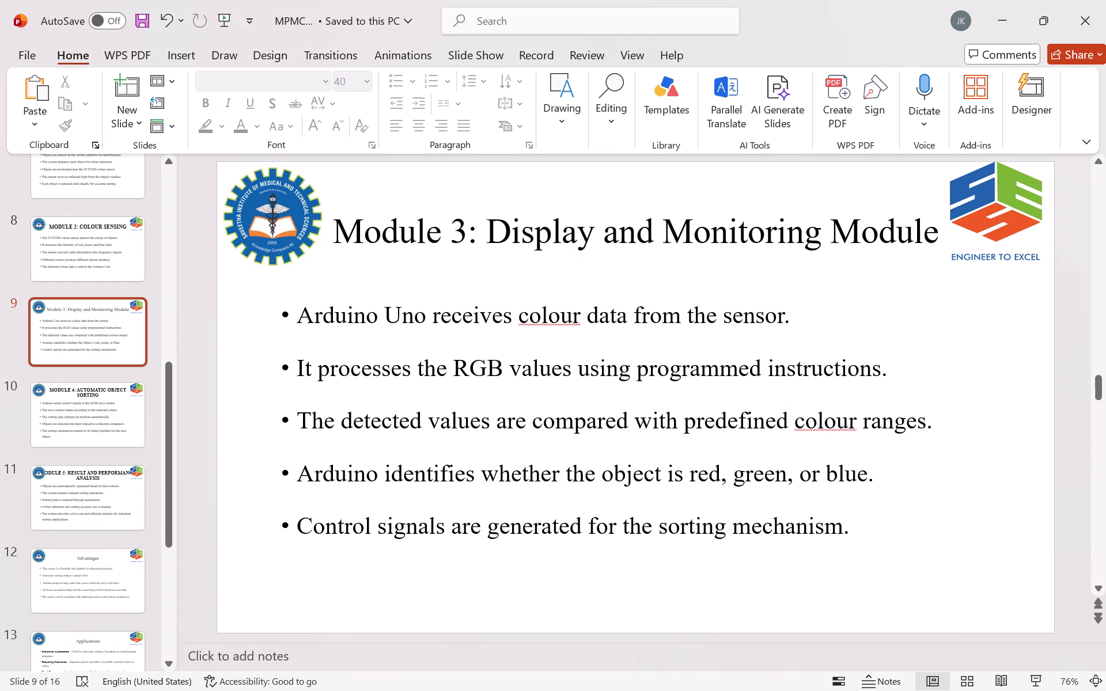
pyautogui.click(519, 234)
pyautogui.hotkey('ctrl', 'a')
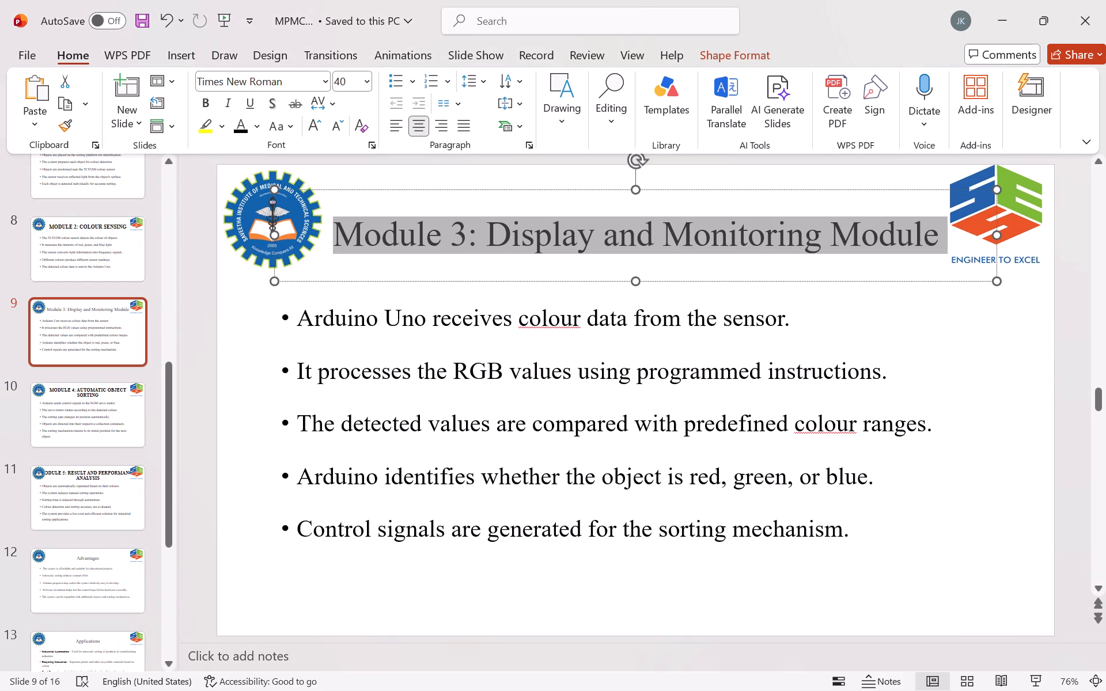
pyautogui.hotkey('ctrl', 'v')
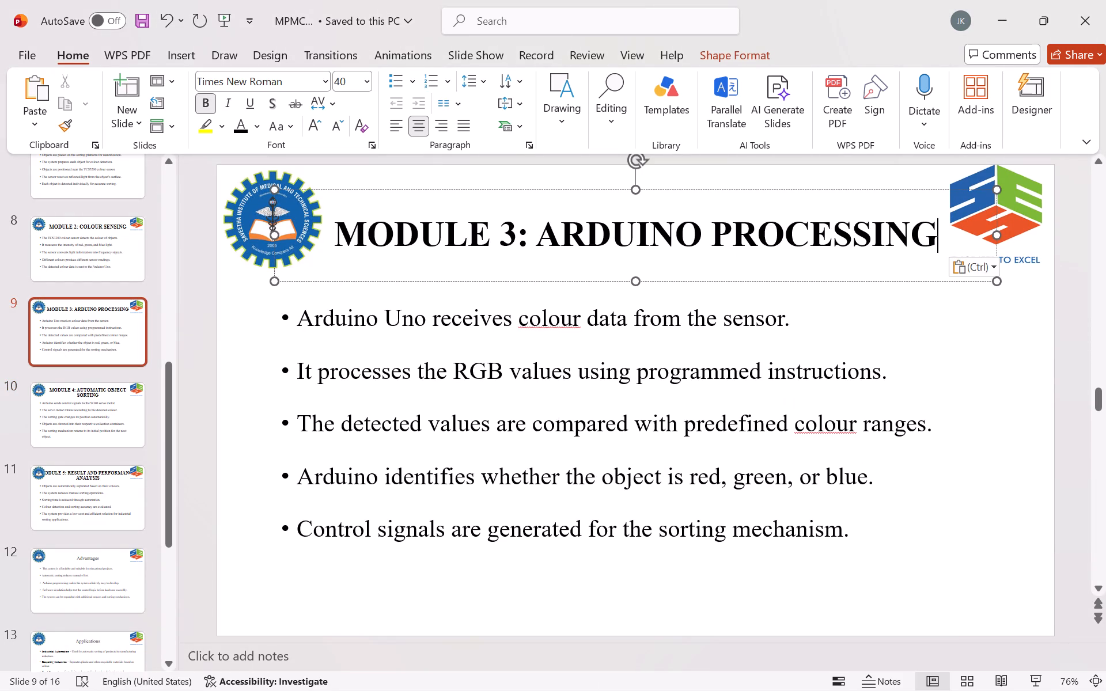
# Remove the bold formatting from the module titles on slides 9 and 8.
pyautogui.click(516, 245)
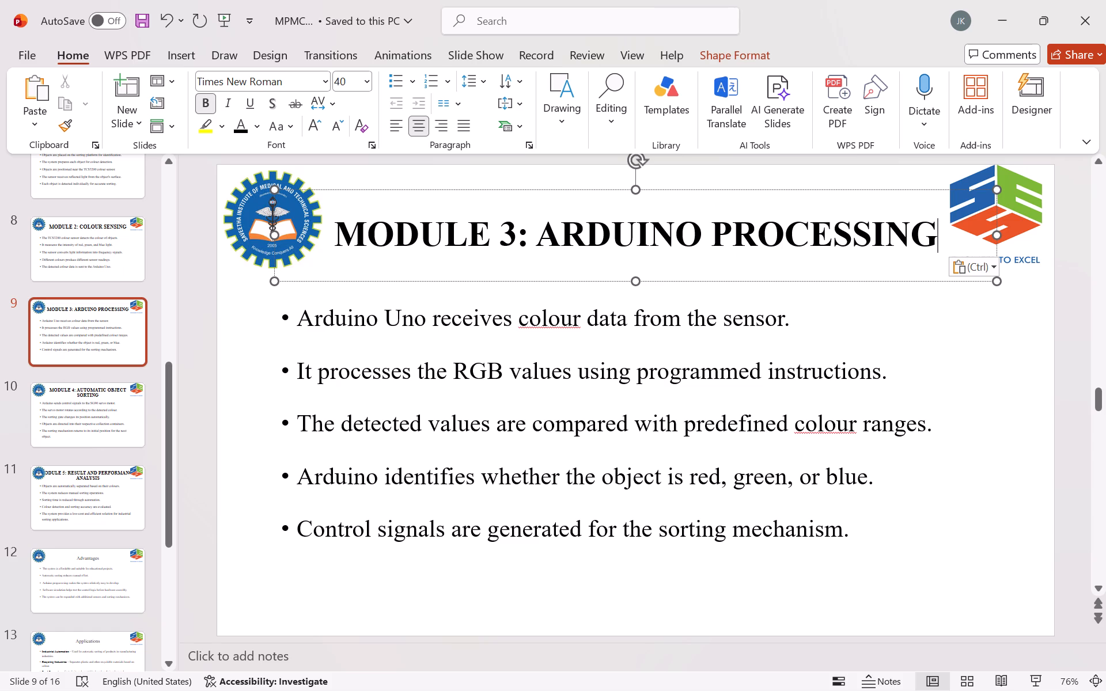
pyautogui.click(511, 237)
pyautogui.hotkey('ctrl', 'a')
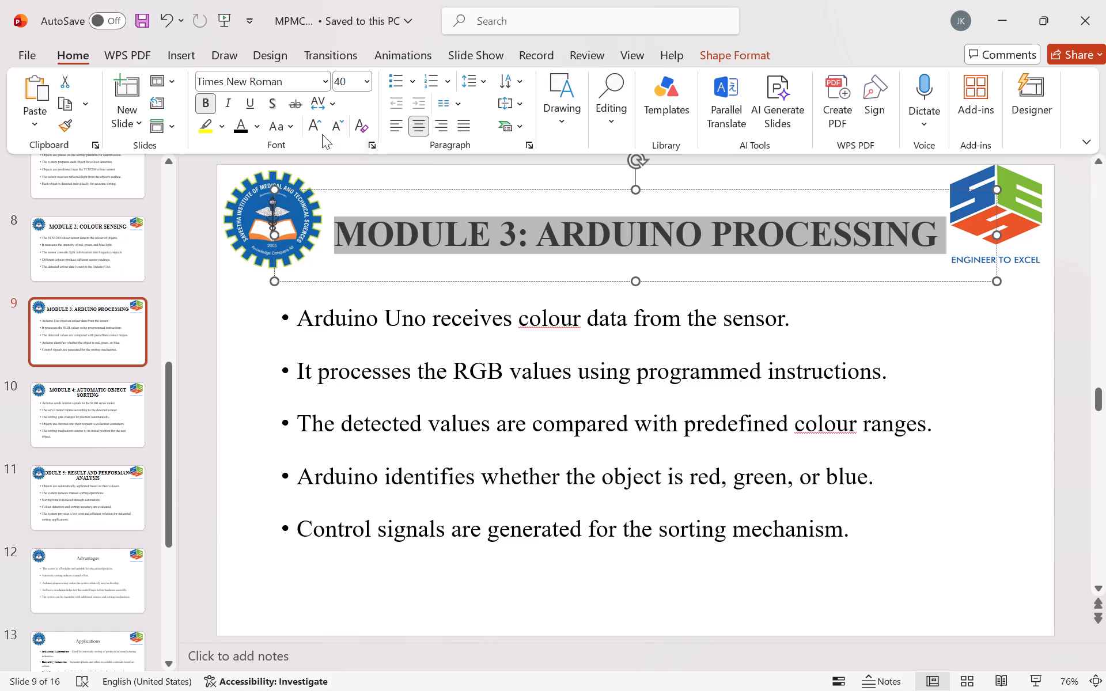
pyautogui.click(211, 103)
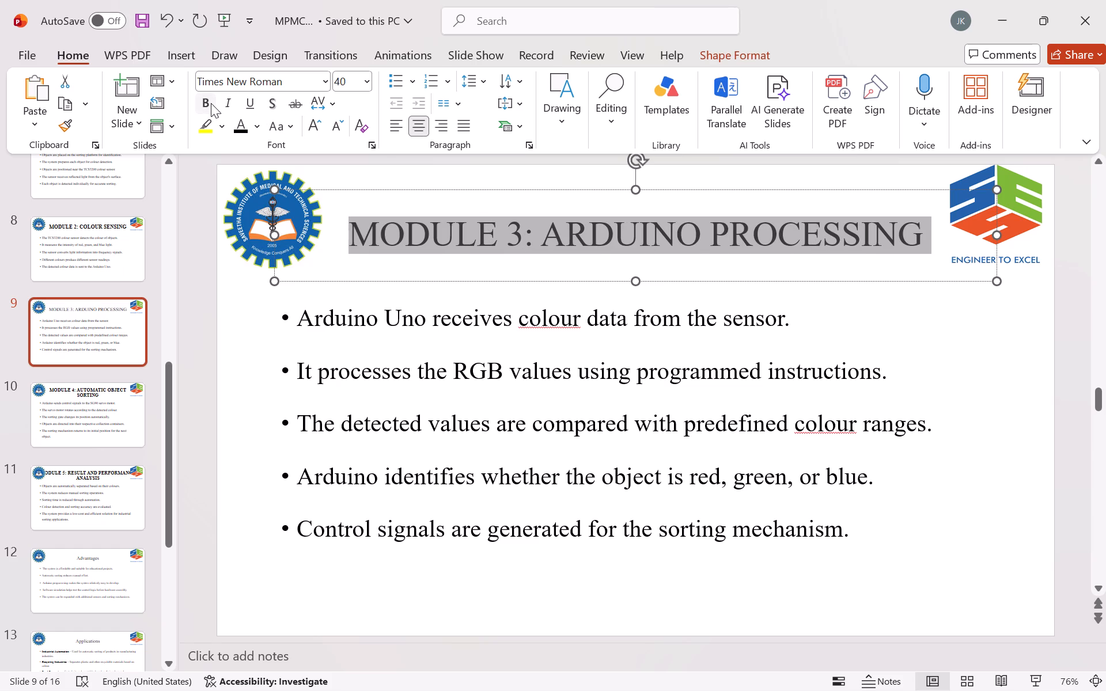
pyautogui.click(108, 252)
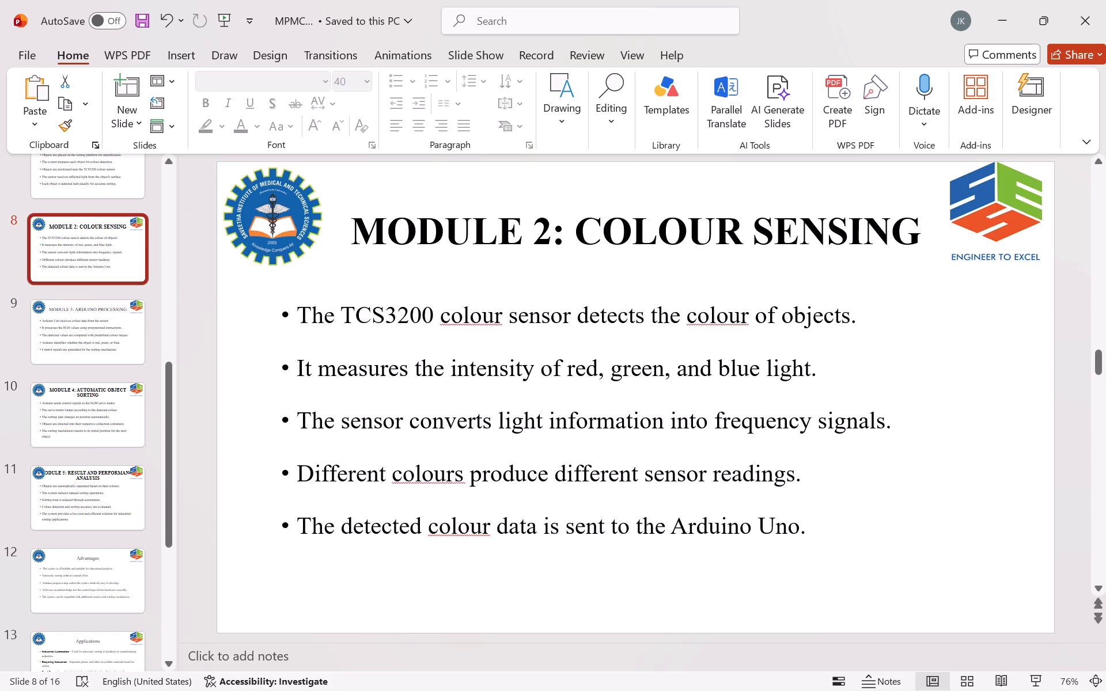
pyautogui.click(402, 244)
pyautogui.hotkey('ctrl', 'a')
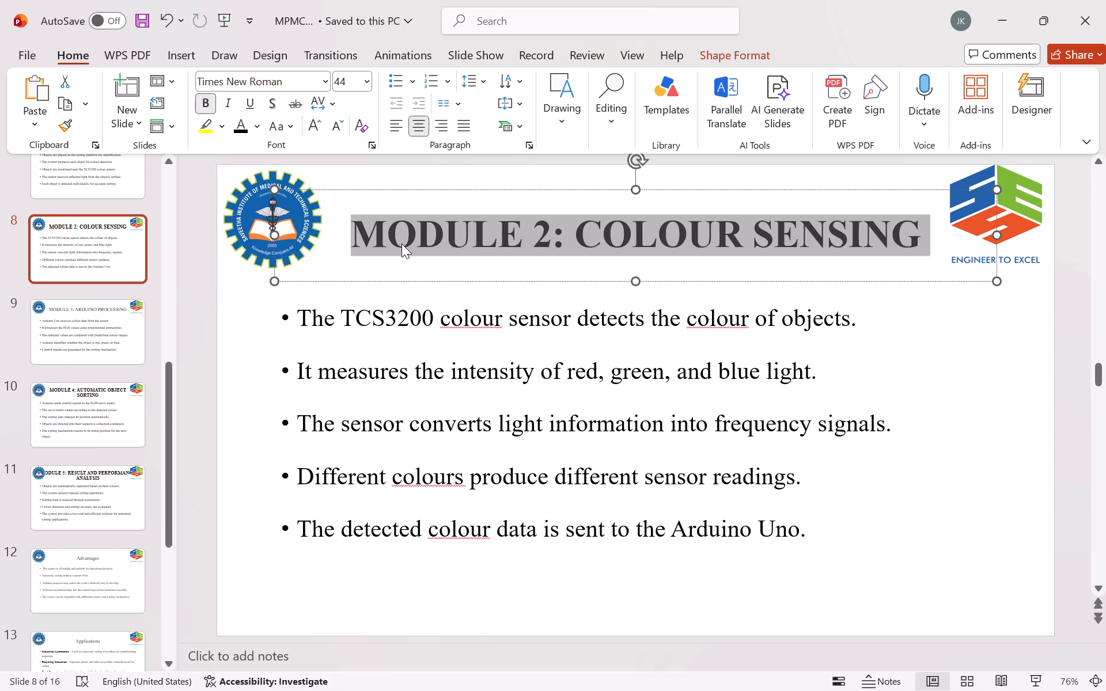
pyautogui.click(214, 104)
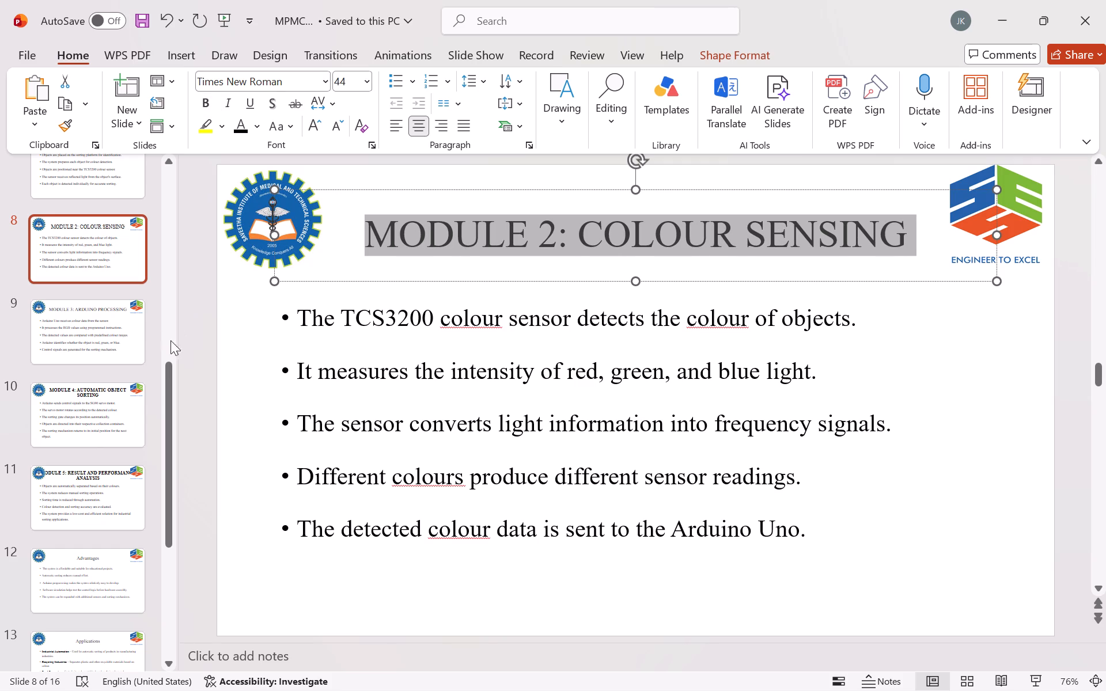
# Remove the bold from slide 10's "MODULE 4" title and reduce its font size to 36.
pyautogui.click(108, 439)
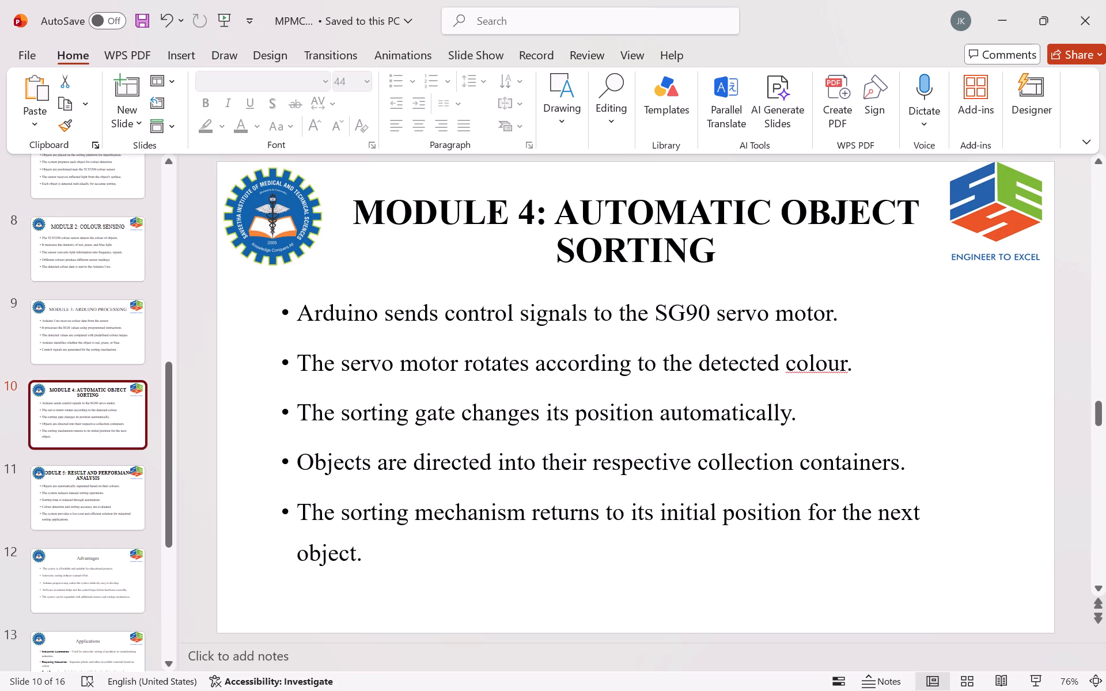
pyautogui.click(489, 219)
pyautogui.hotkey('ctrl', 'a')
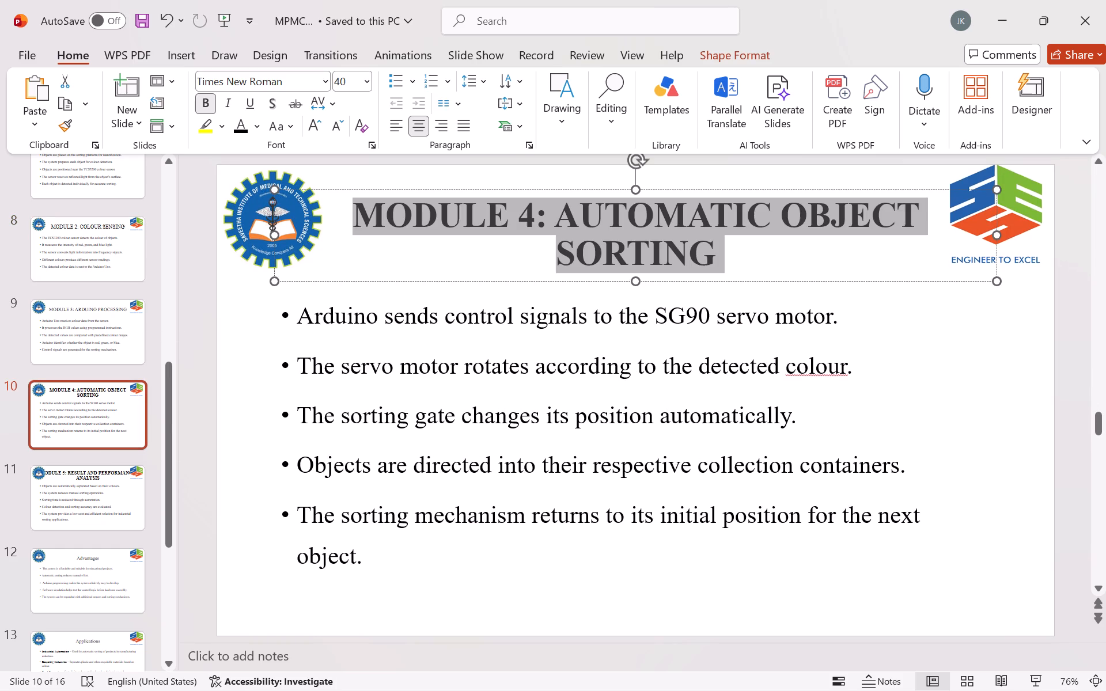
pyautogui.hotkey('ctrl', 'b')
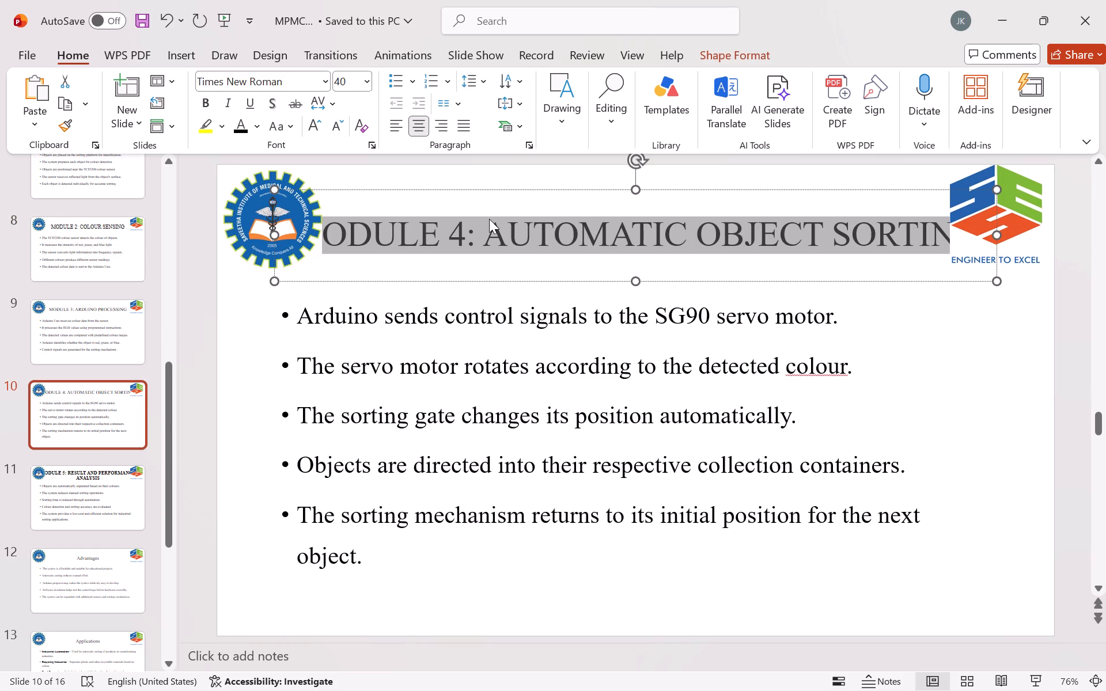
pyautogui.click(339, 124)
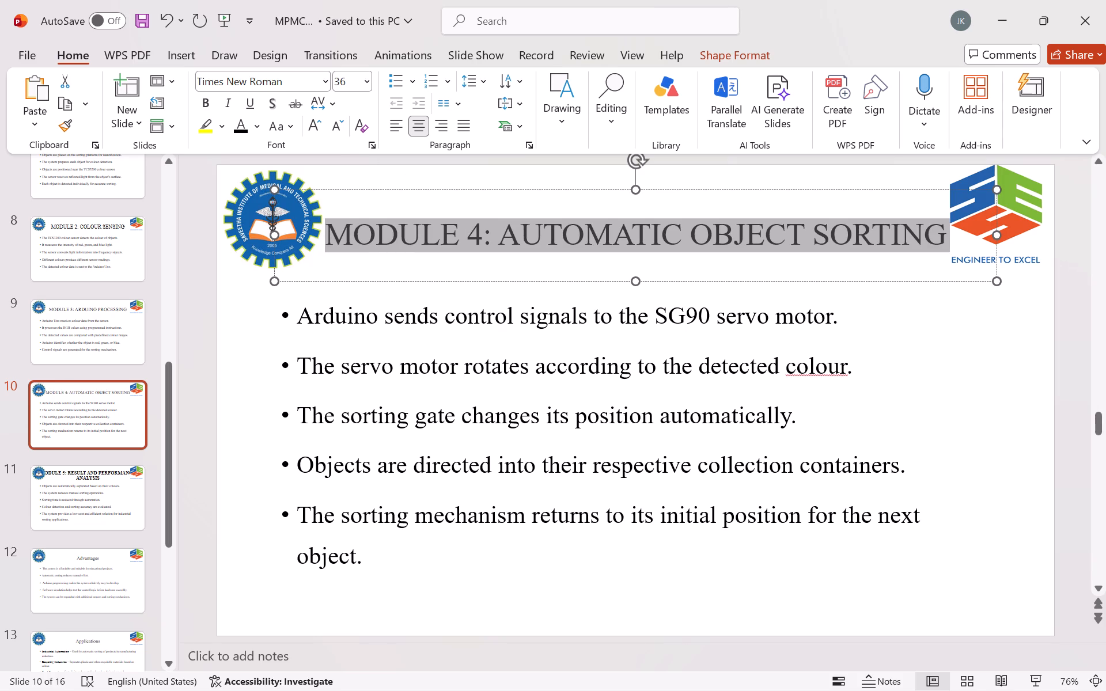
# Remove the bold from slide 11's "MODULE 5" title and reduce its font size to 36.
pyautogui.click(130, 499)
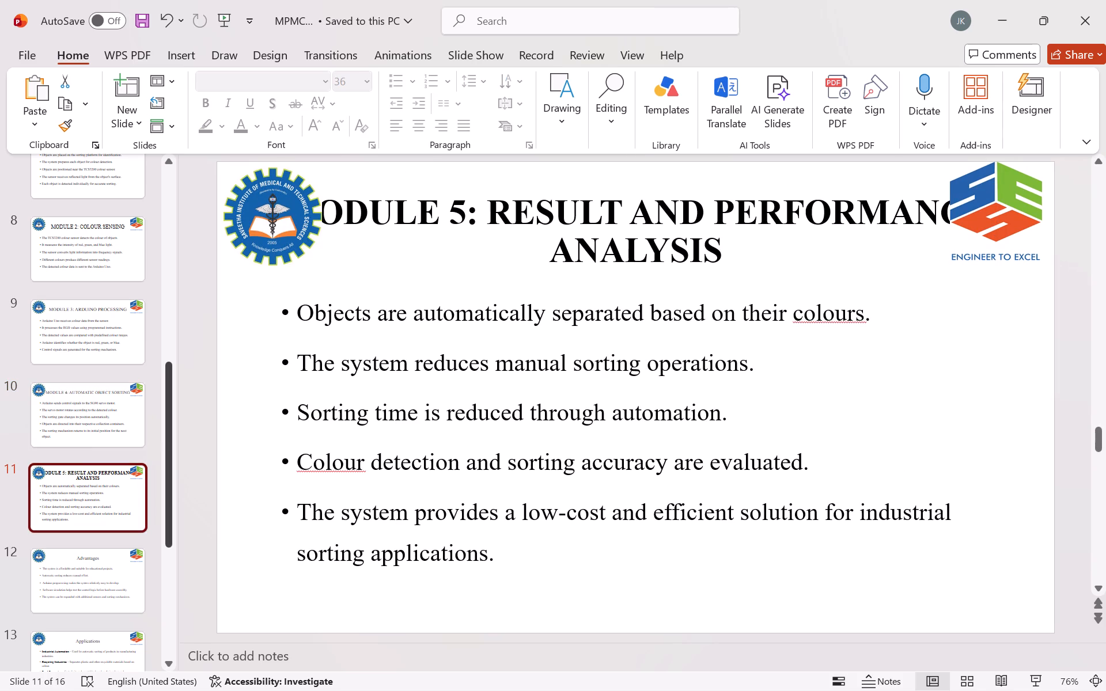
pyautogui.click(597, 190)
pyautogui.click(570, 233)
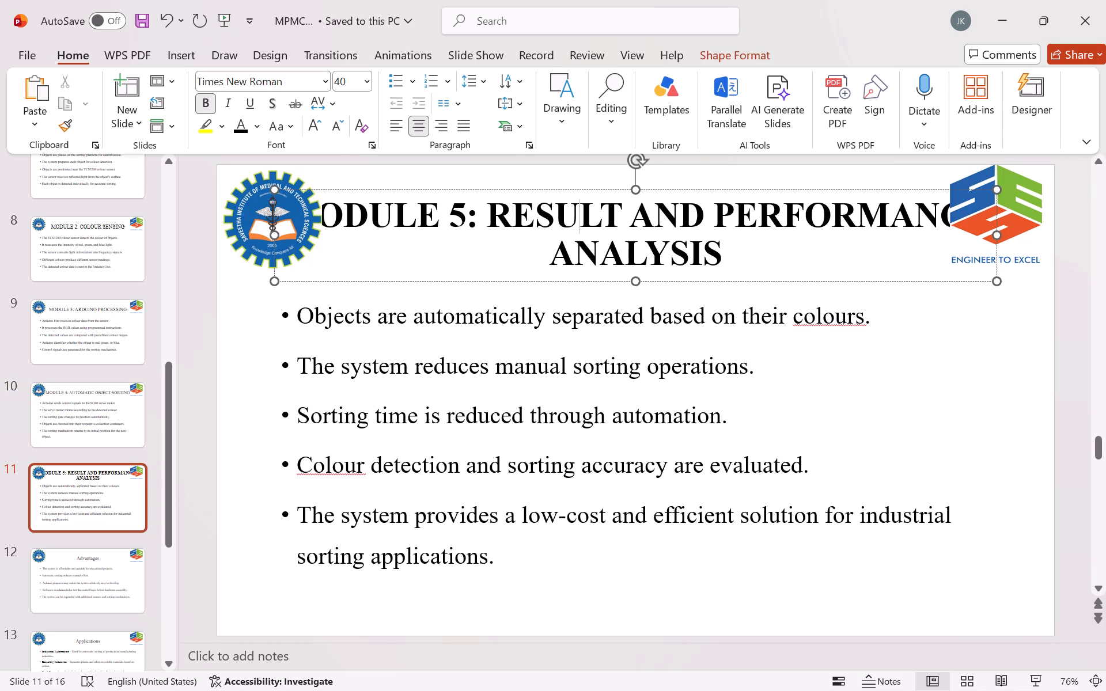
pyautogui.hotkey('ctrl', 'a')
pyautogui.hotkey('ctrl', 'b')
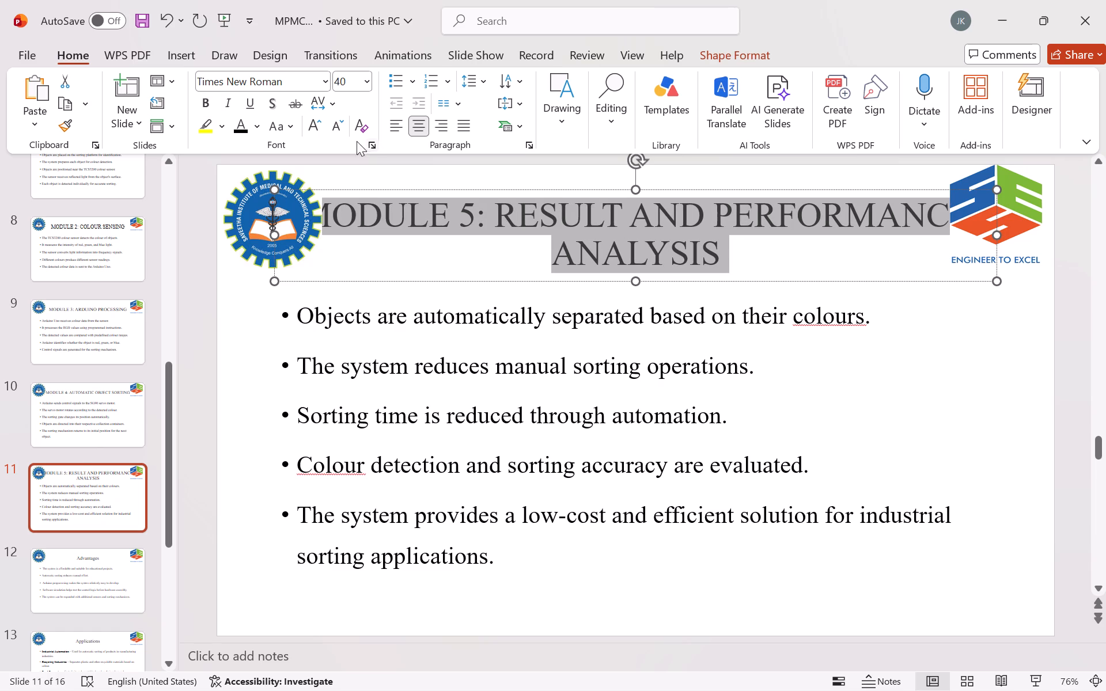
pyautogui.click(341, 128)
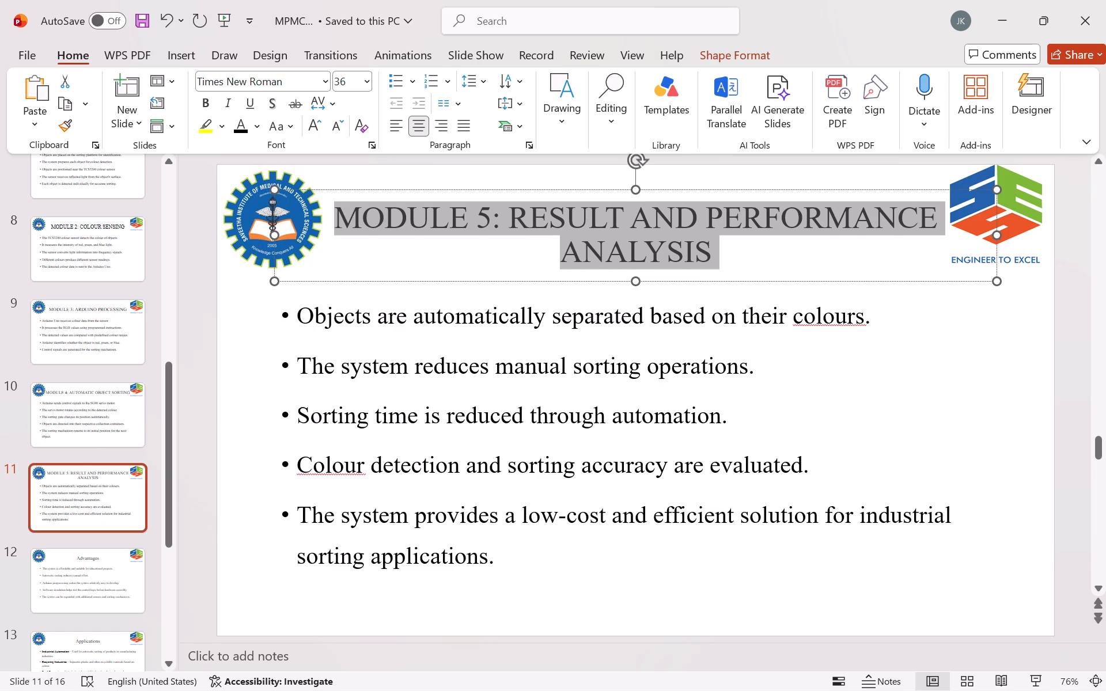
pyautogui.click(850, 354)
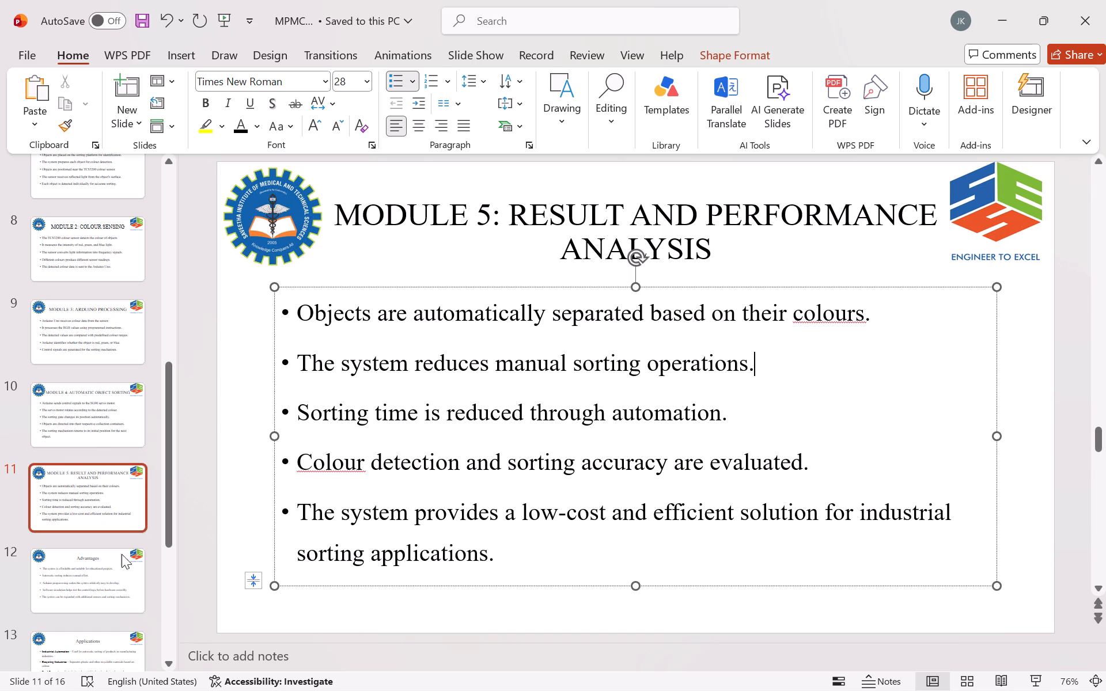
# Check the formatting of the Advantages title on slide 12 and look through the remaining slides up to slide 16.
pyautogui.click(127, 575)
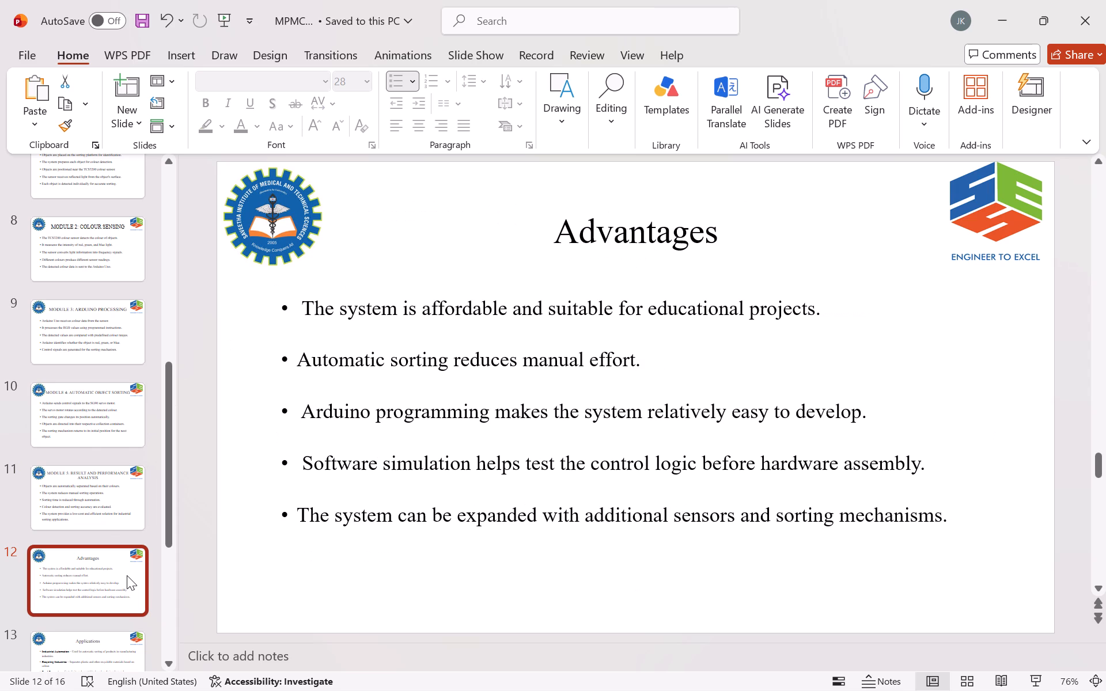
pyautogui.moveTo(562, 231); pyautogui.dragTo(728, 247)
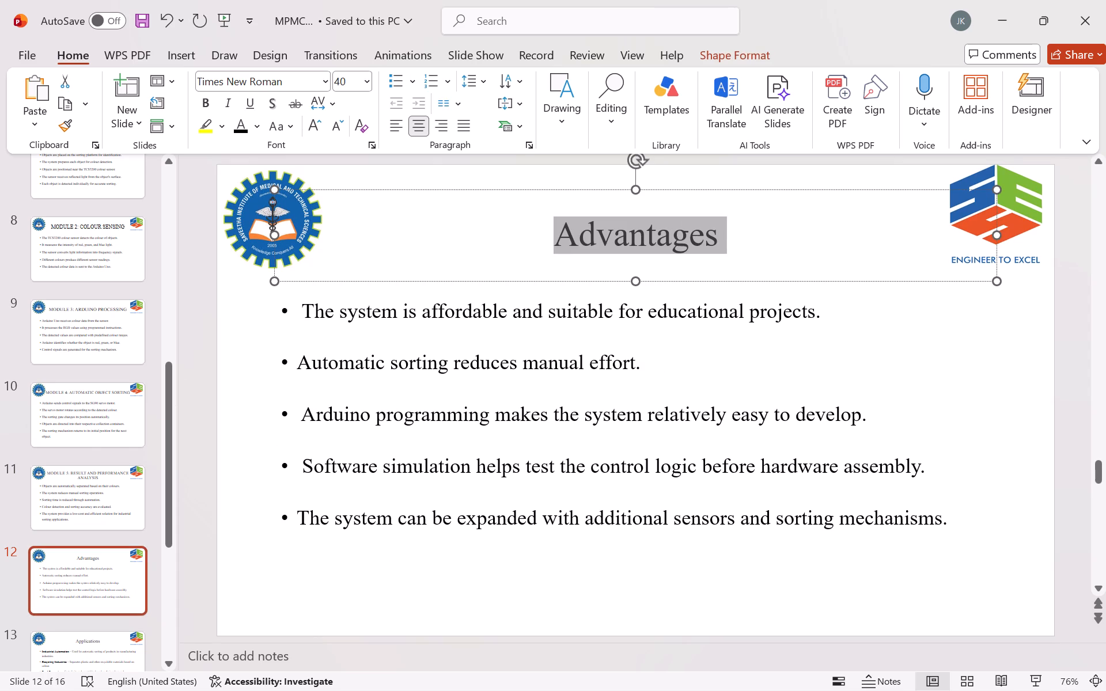
pyautogui.moveTo(728, 247); pyautogui.dragTo(729, 248)
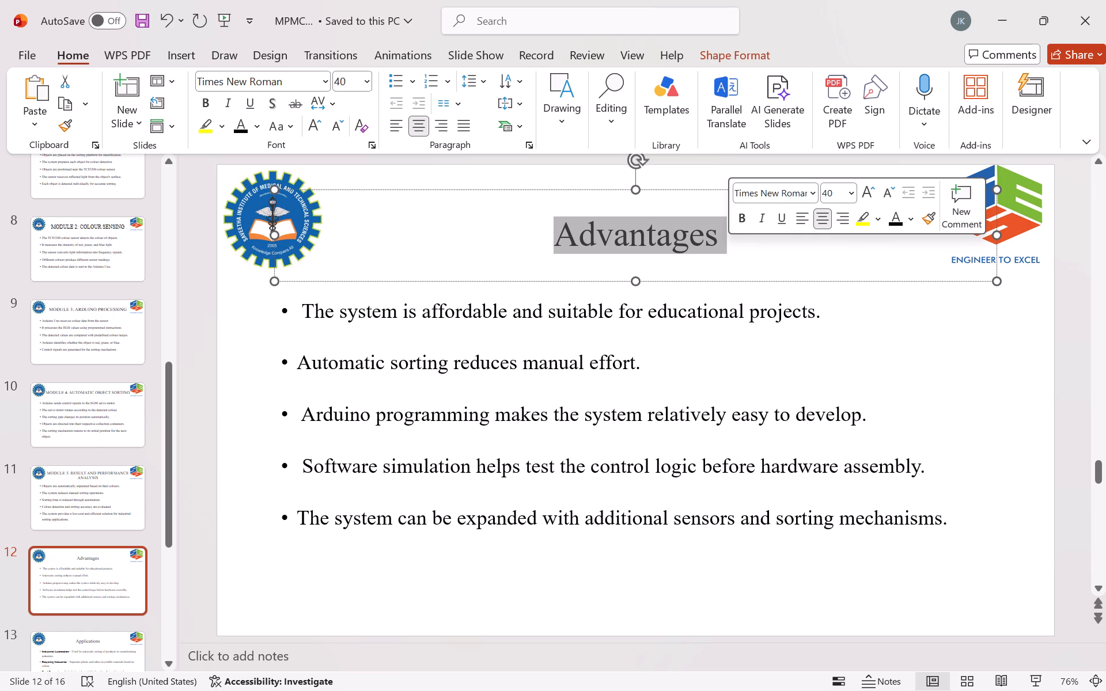
pyautogui.scroll(-4, 84, 572)
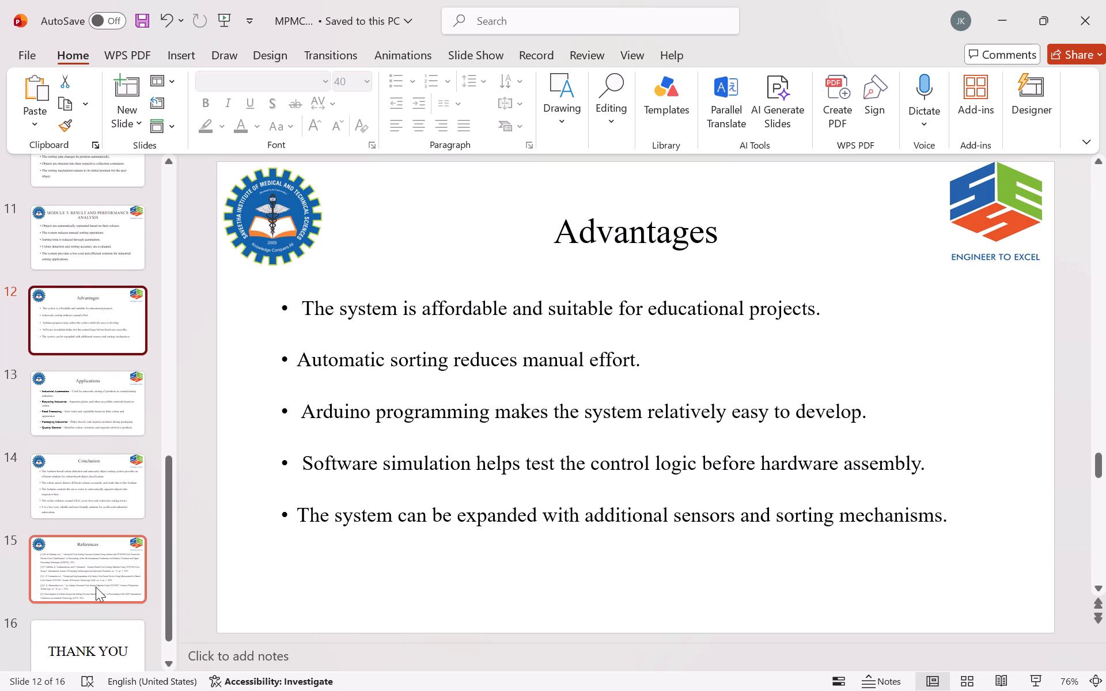
pyautogui.click(96, 587)
pyautogui.click(108, 644)
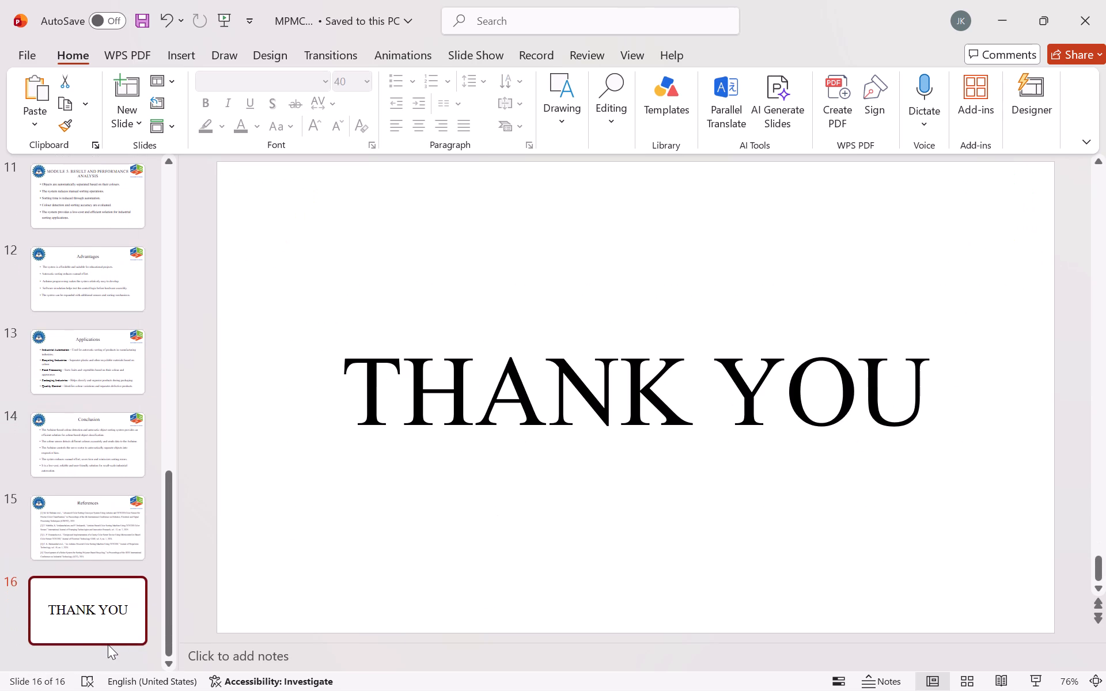
# Move the Applications title on slide 13 slightly higher, away from the bullet list.
pyautogui.press('Up')
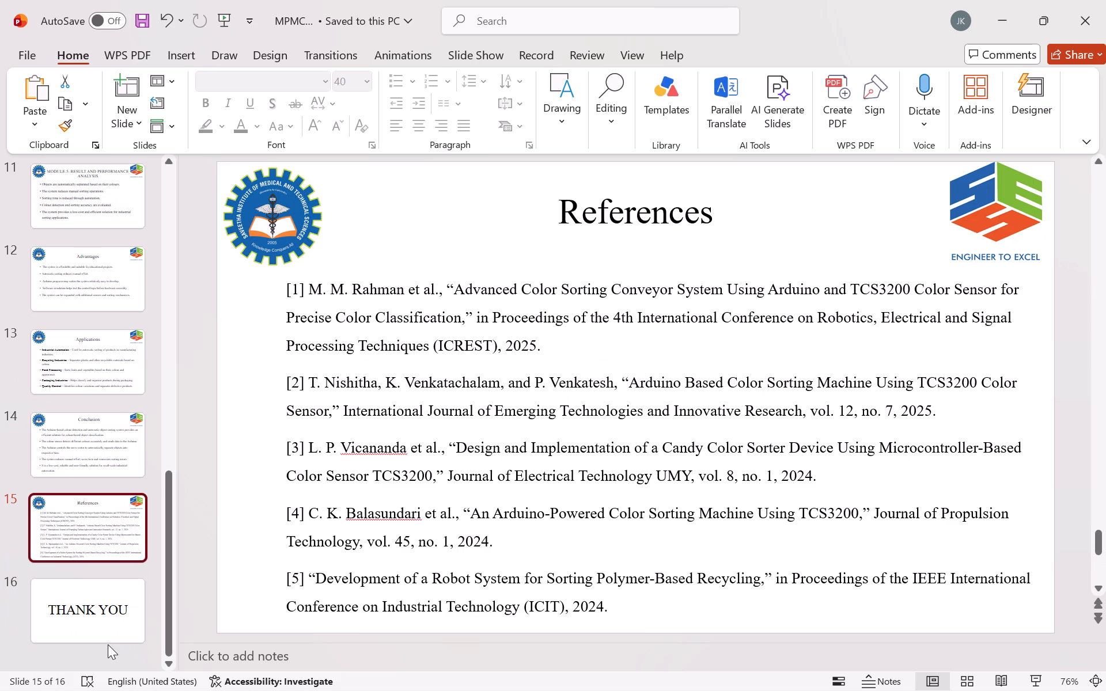
pyautogui.press('Up')
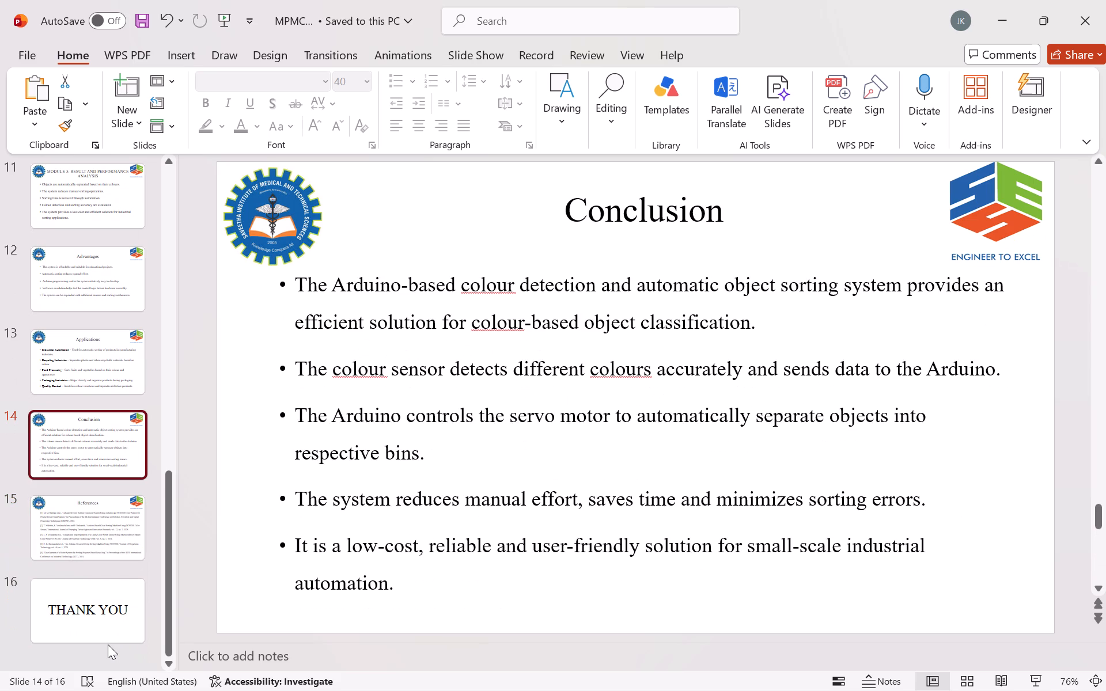
pyautogui.press('Up')
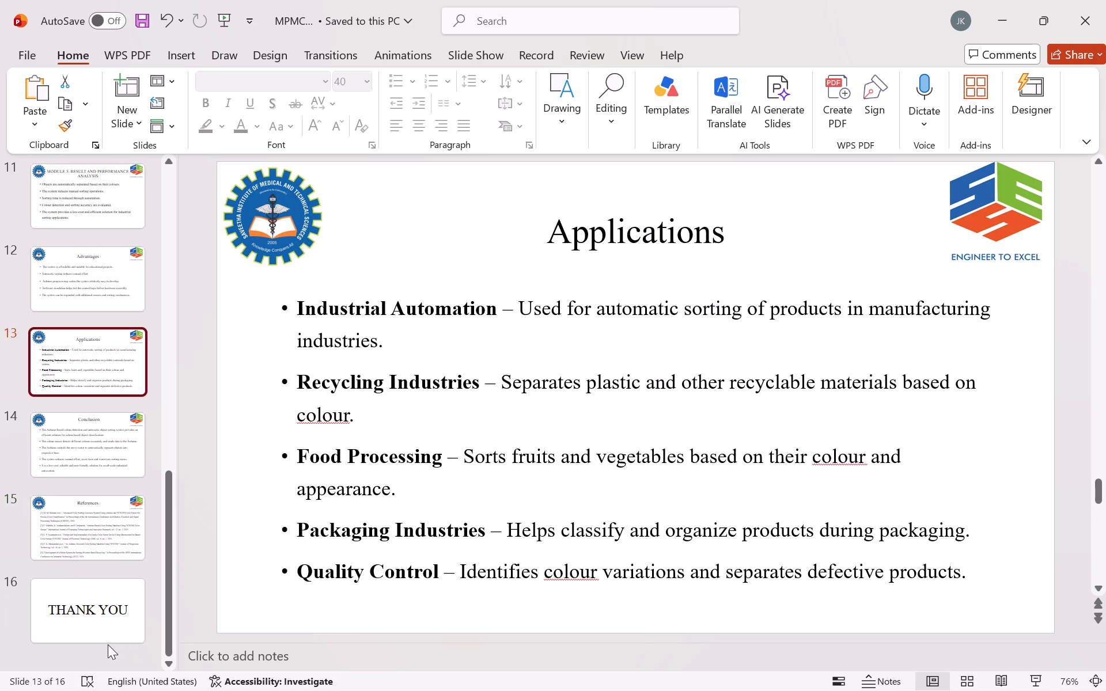
pyautogui.click(634, 253)
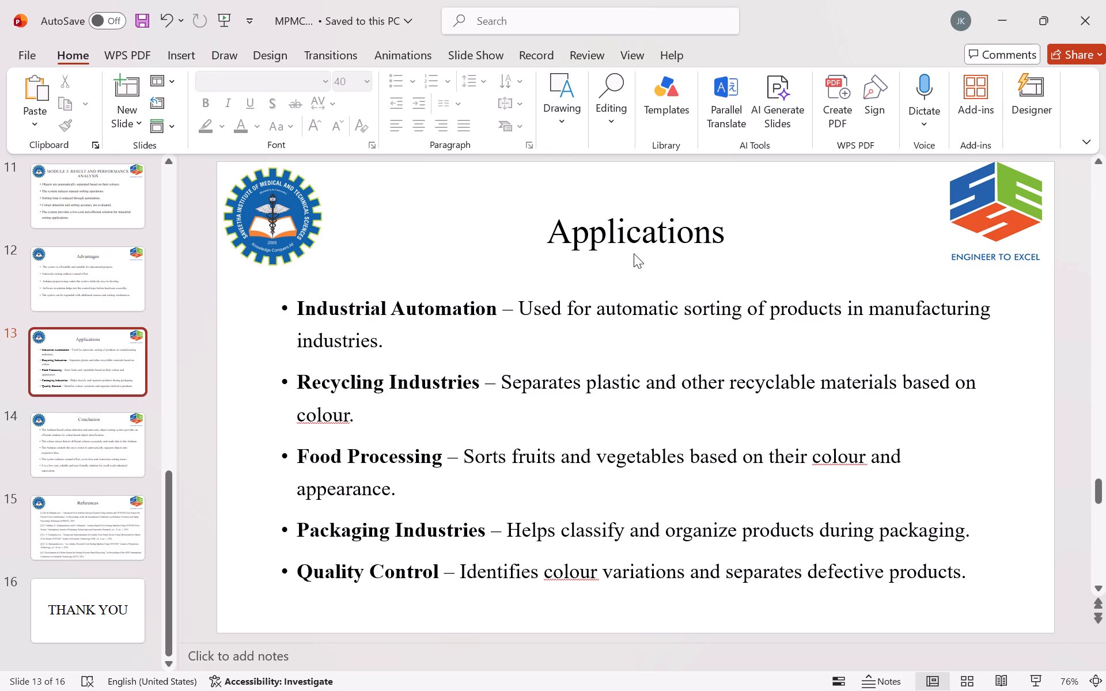
pyautogui.click(634, 229)
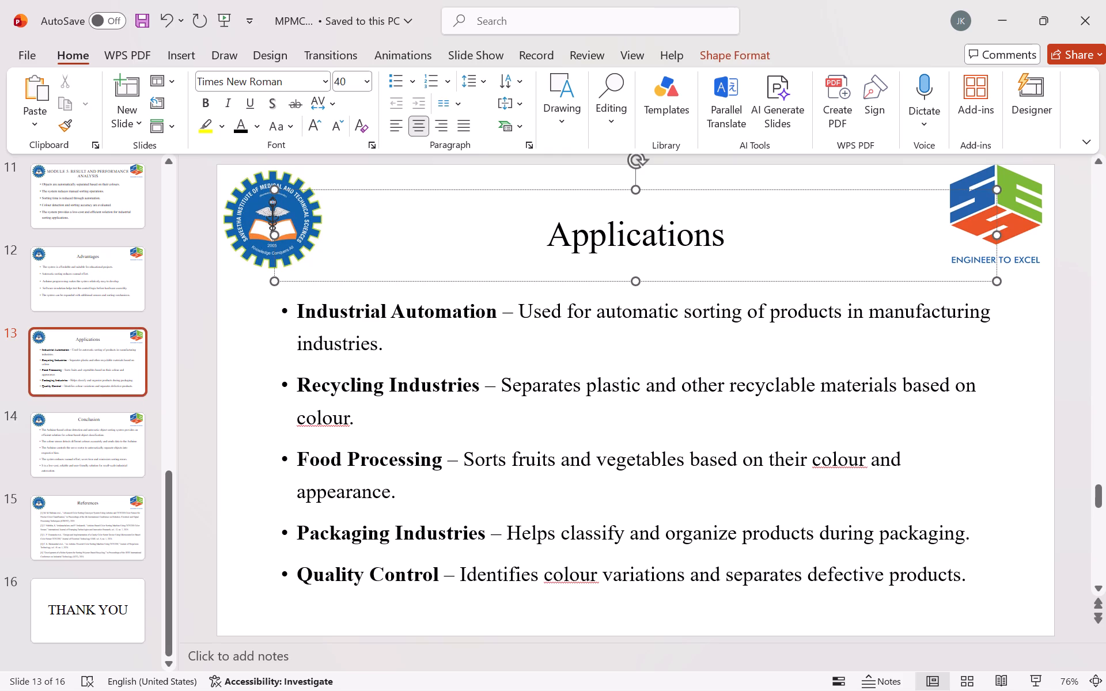
pyautogui.moveTo(608, 282); pyautogui.dragTo(608, 267)
pyautogui.click(595, 293)
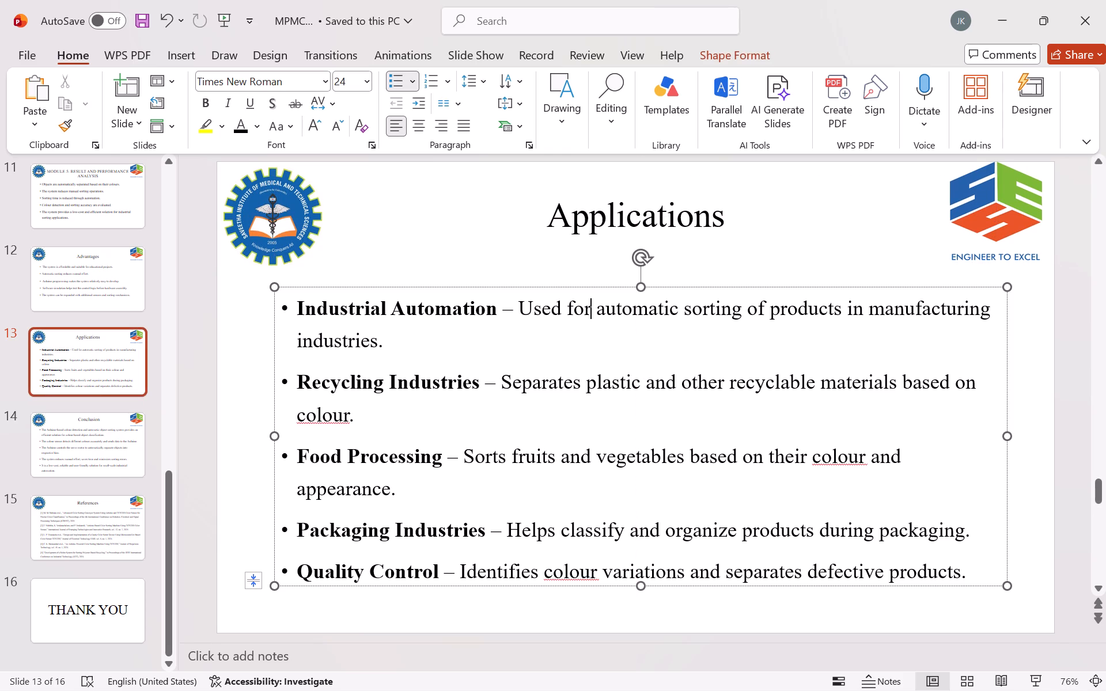
# Go back through the slides from slide 13 to the title slide.
pyautogui.click(115, 363)
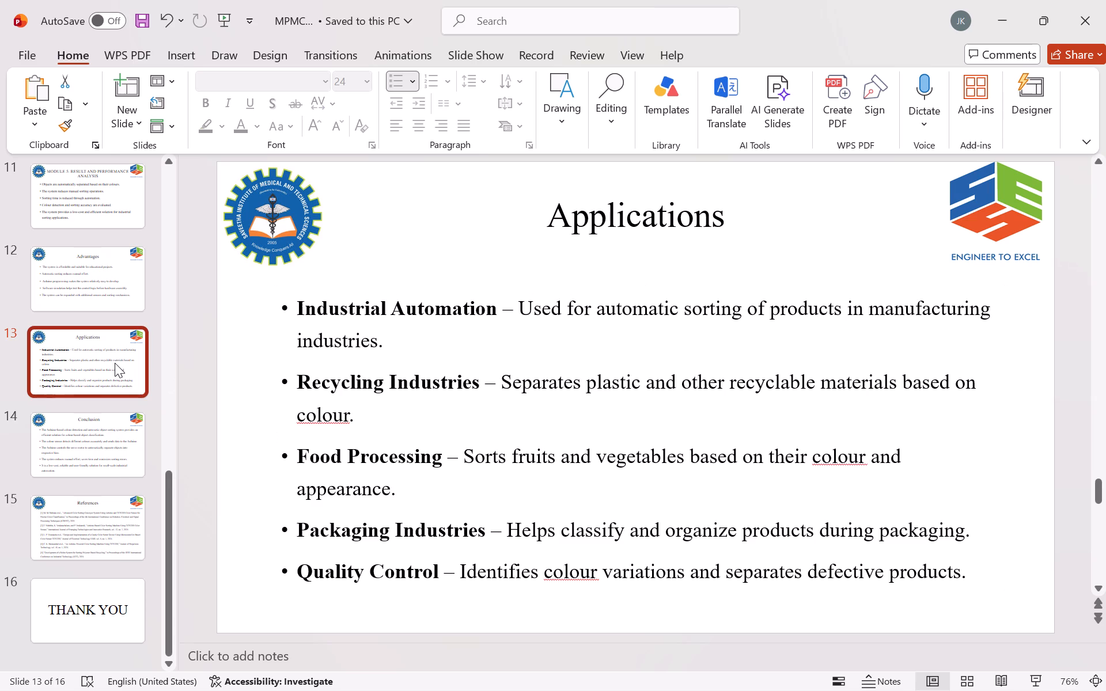
pyautogui.press('Up')
pyautogui.press('Up')
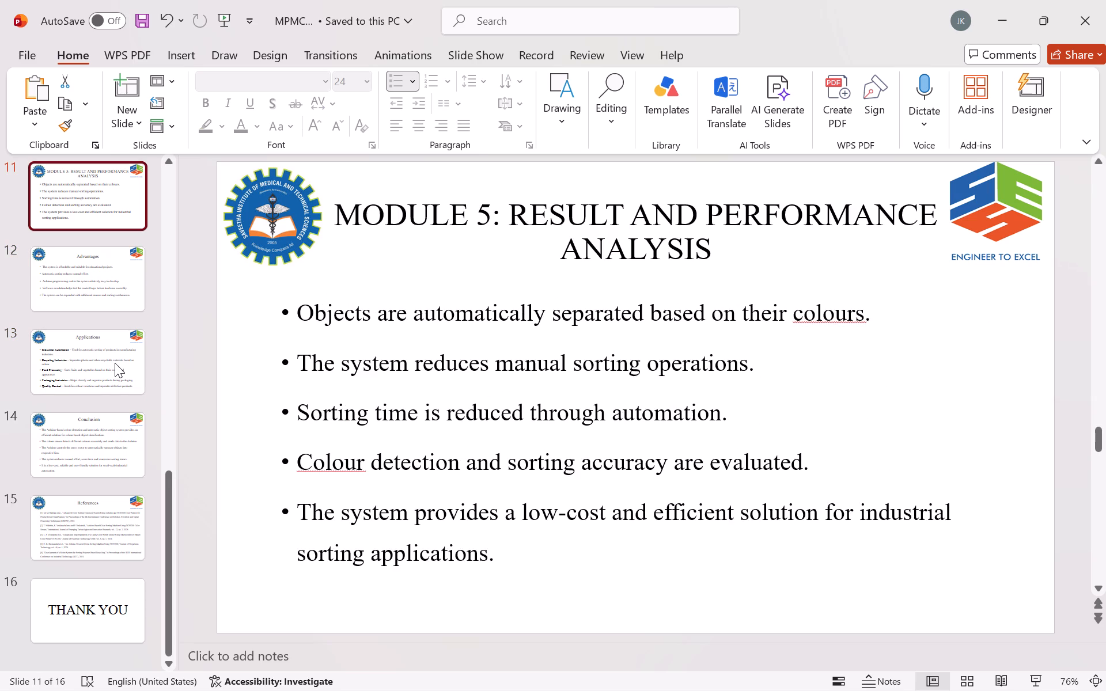
pyautogui.press('Up')
pyautogui.press('Up')
pyautogui.press('Up')
pyautogui.press('Up')
pyautogui.press('Up')
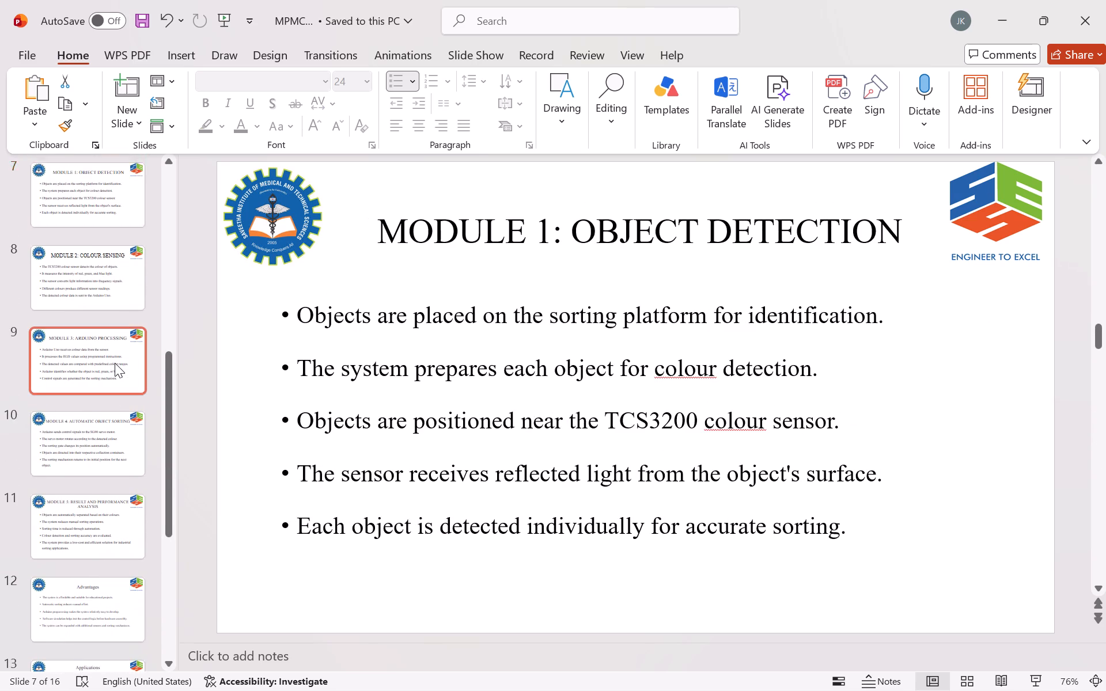
pyautogui.press('Up')
pyautogui.press('Up')
pyautogui.press('Up')
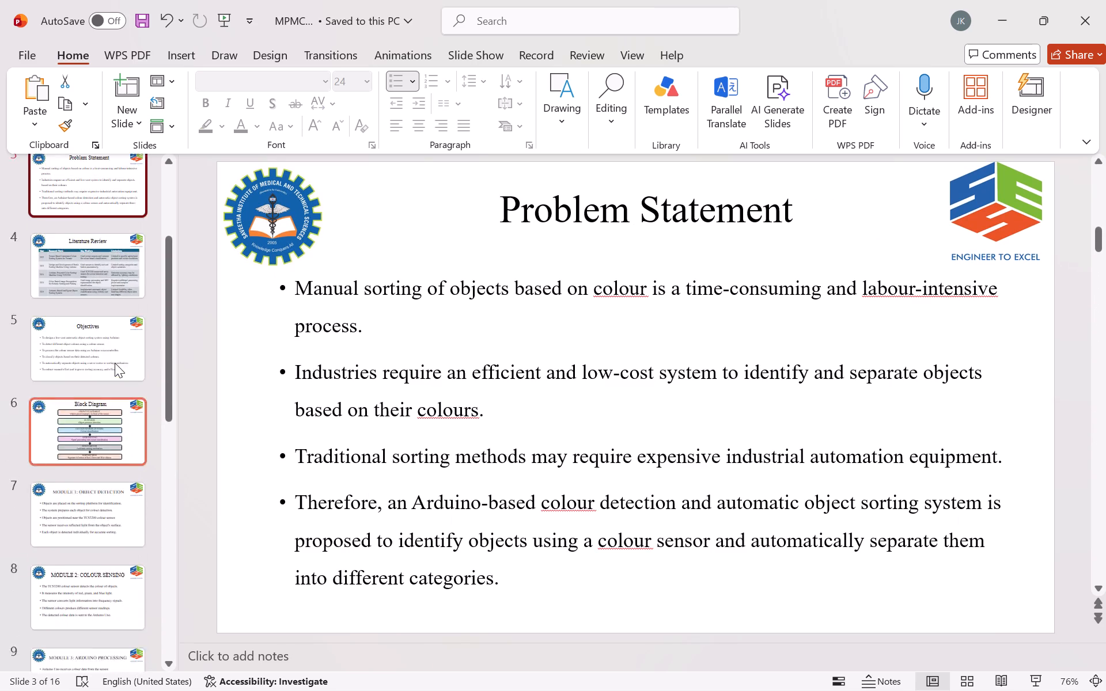
pyautogui.press('Up')
pyautogui.press('Up')
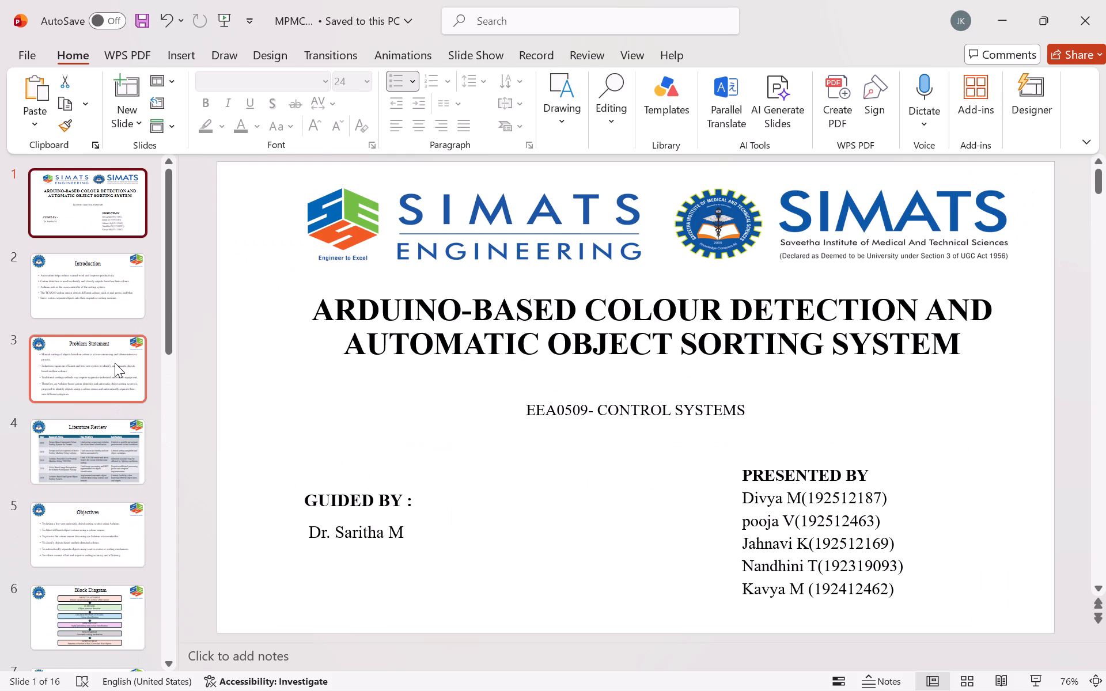
# Review slides 2 to 11 in order, comparing the layout of the module titles.
pyautogui.press('Down')
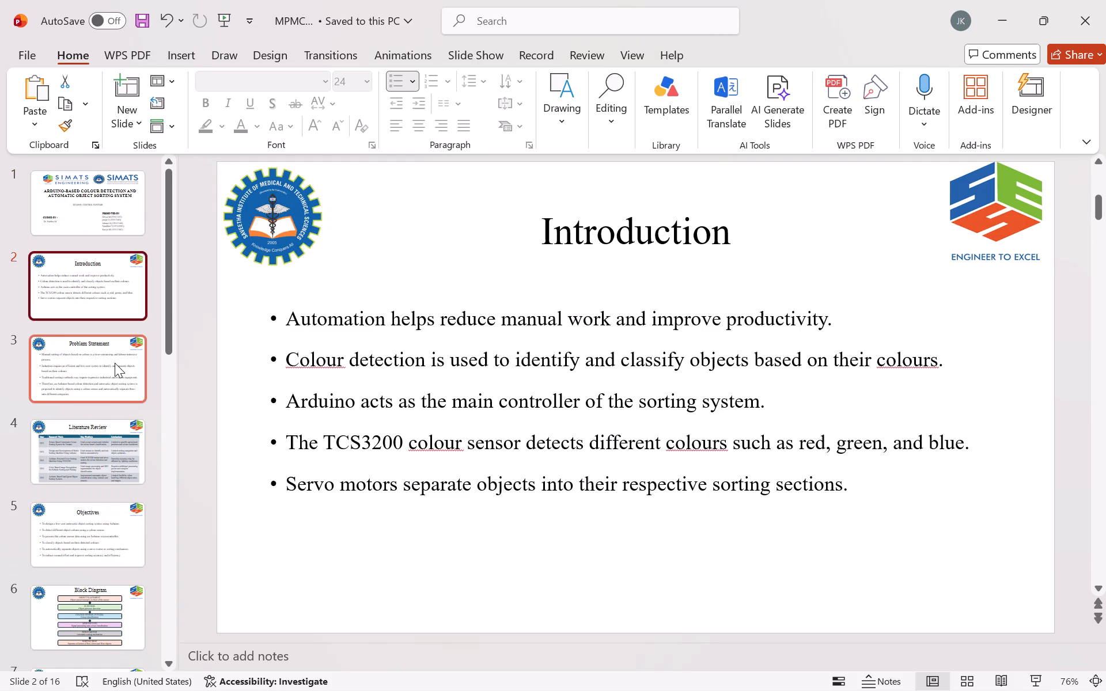
pyautogui.press('Down')
pyautogui.press('Down')
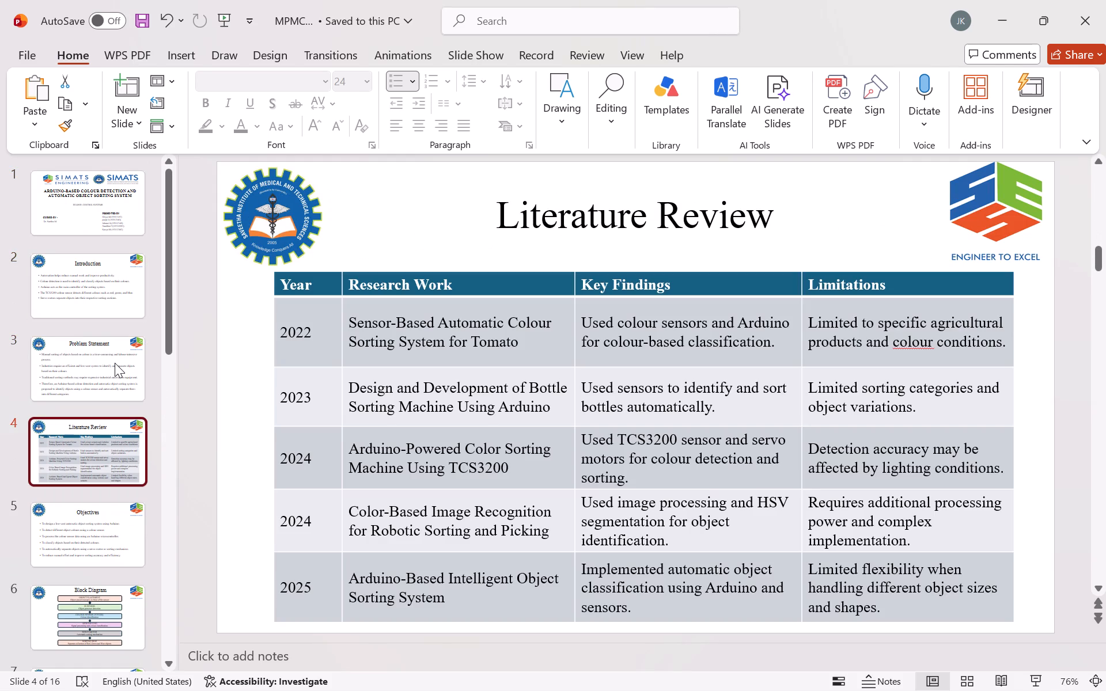
pyautogui.press('Down')
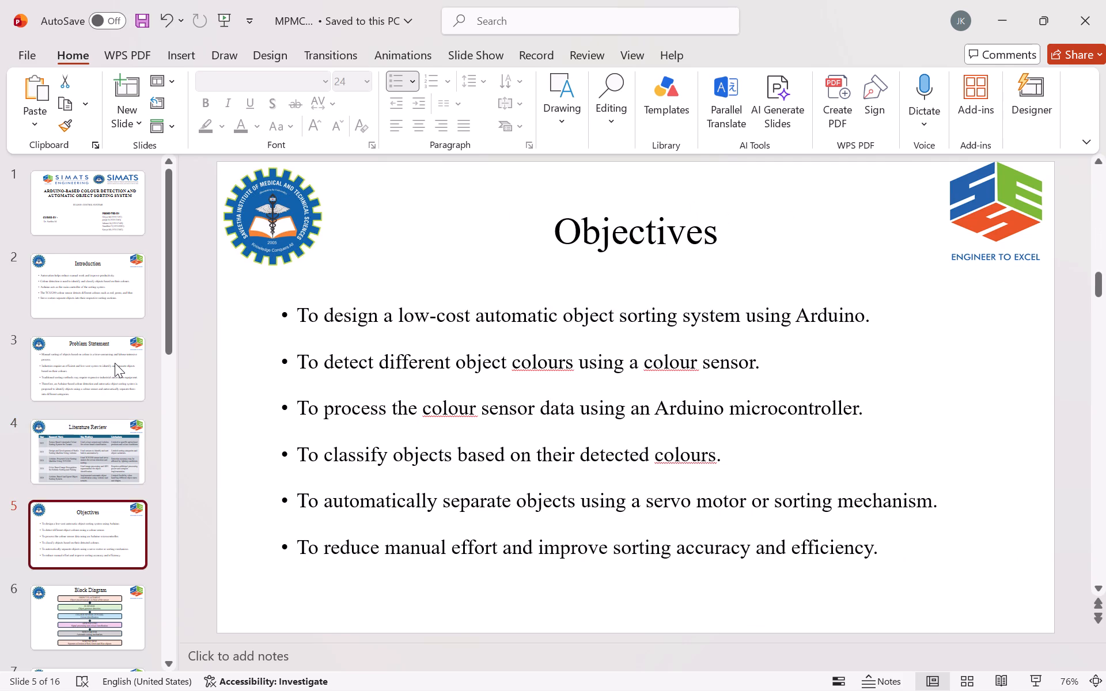
pyautogui.press('Down')
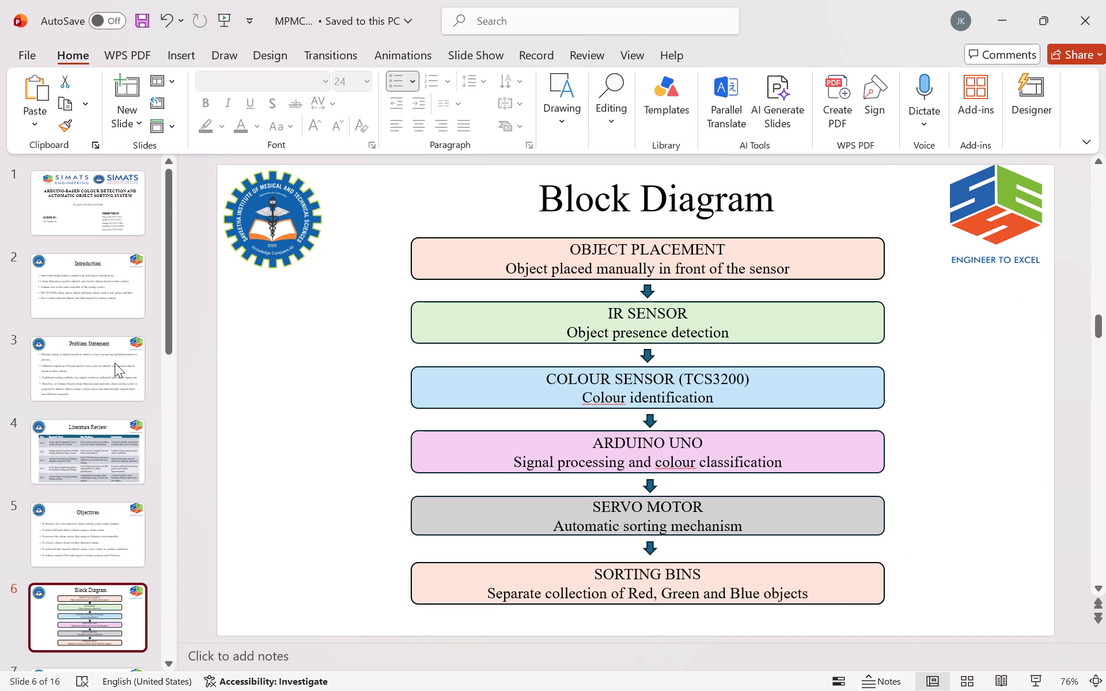
pyautogui.press('Down')
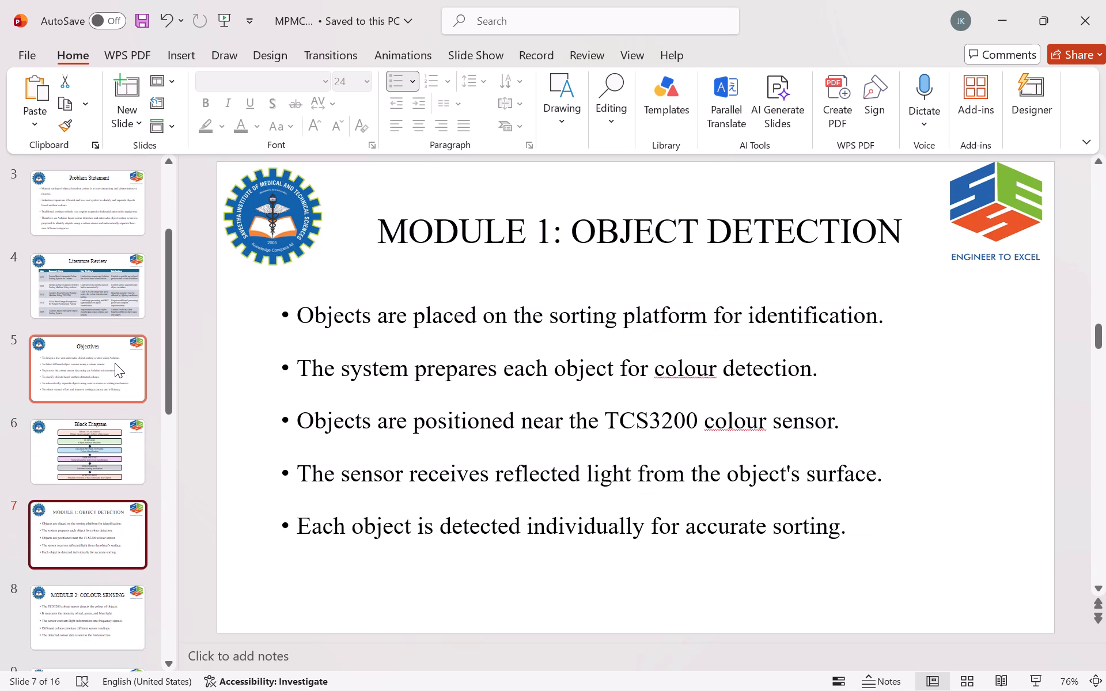
pyautogui.press('Down')
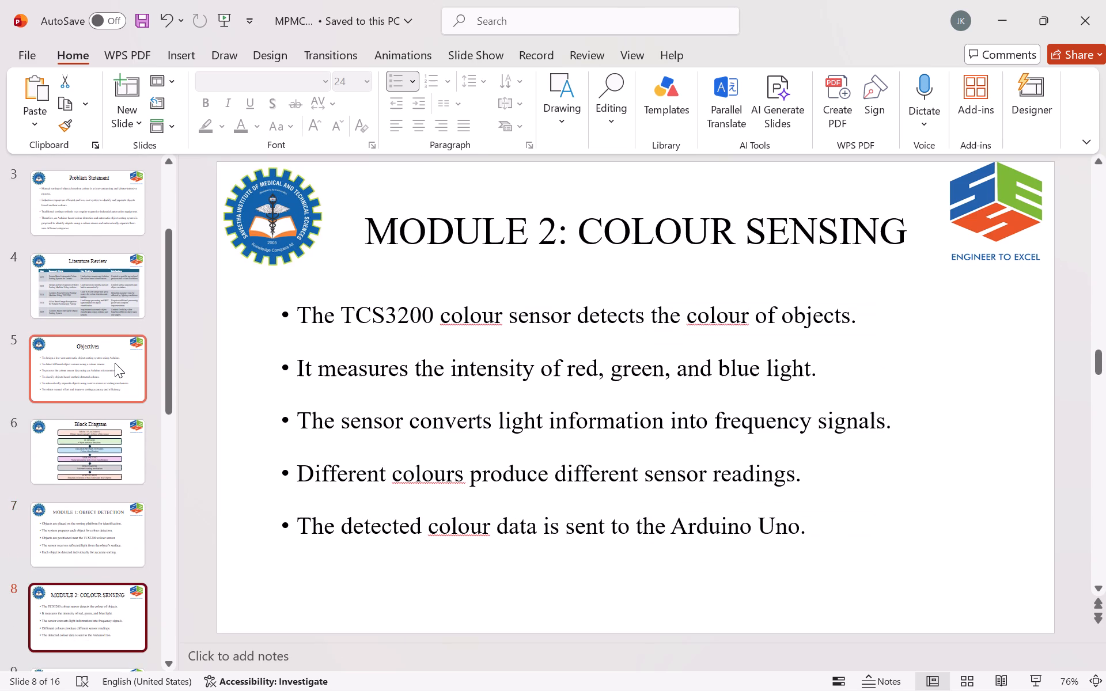
pyautogui.press('Down')
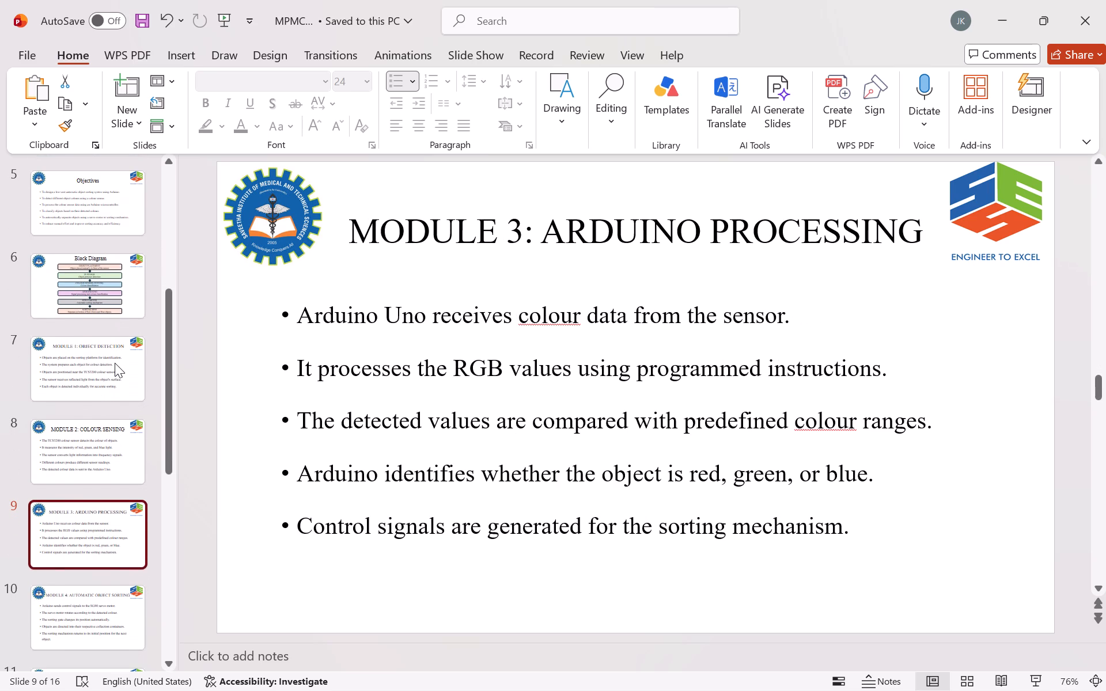
pyautogui.press('Down')
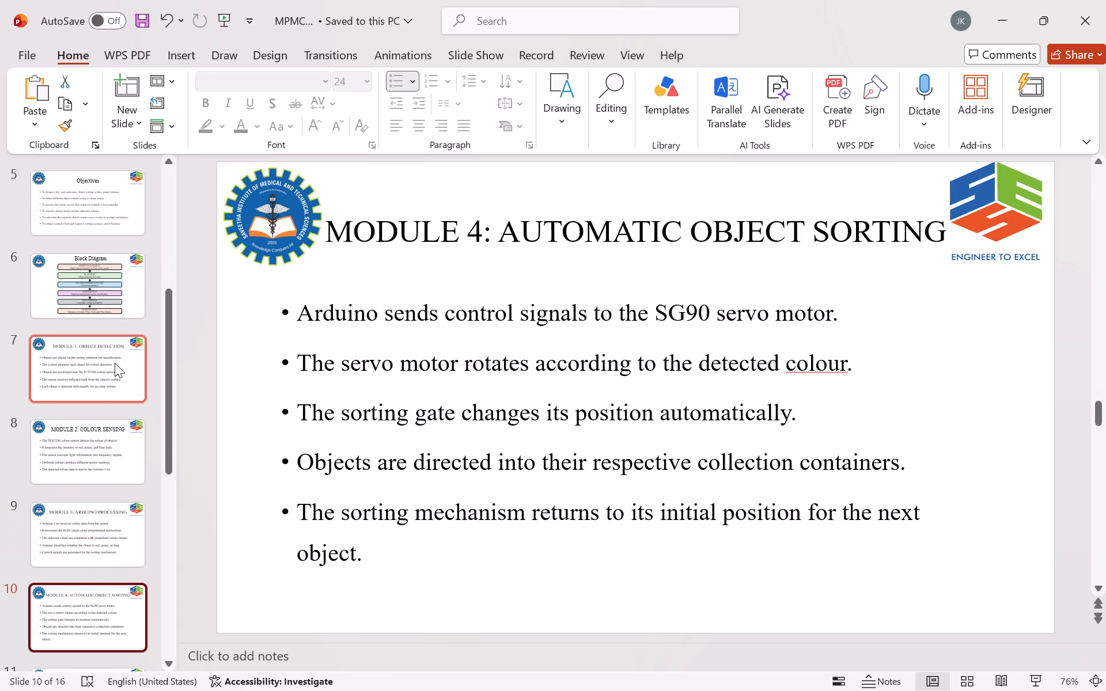
pyautogui.press('Down')
pyautogui.press('Up')
pyautogui.press('Up')
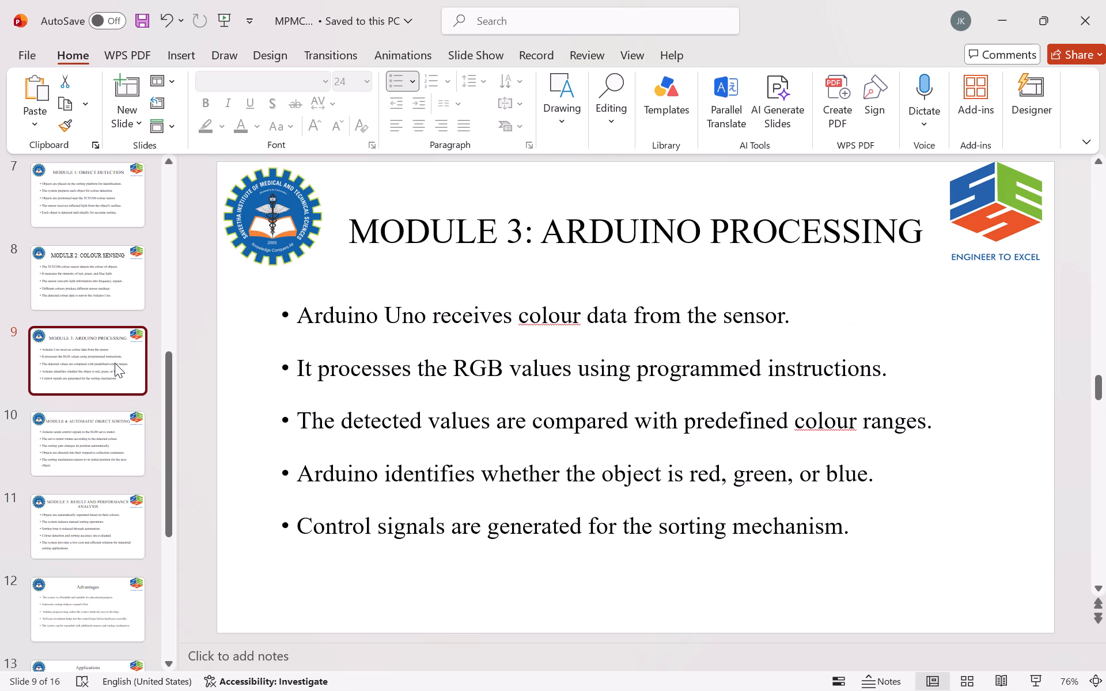
# Narrow slide 10's "MODULE 4" title box so it wraps onto two lines, and position it between the two logos.
pyautogui.press('Down')
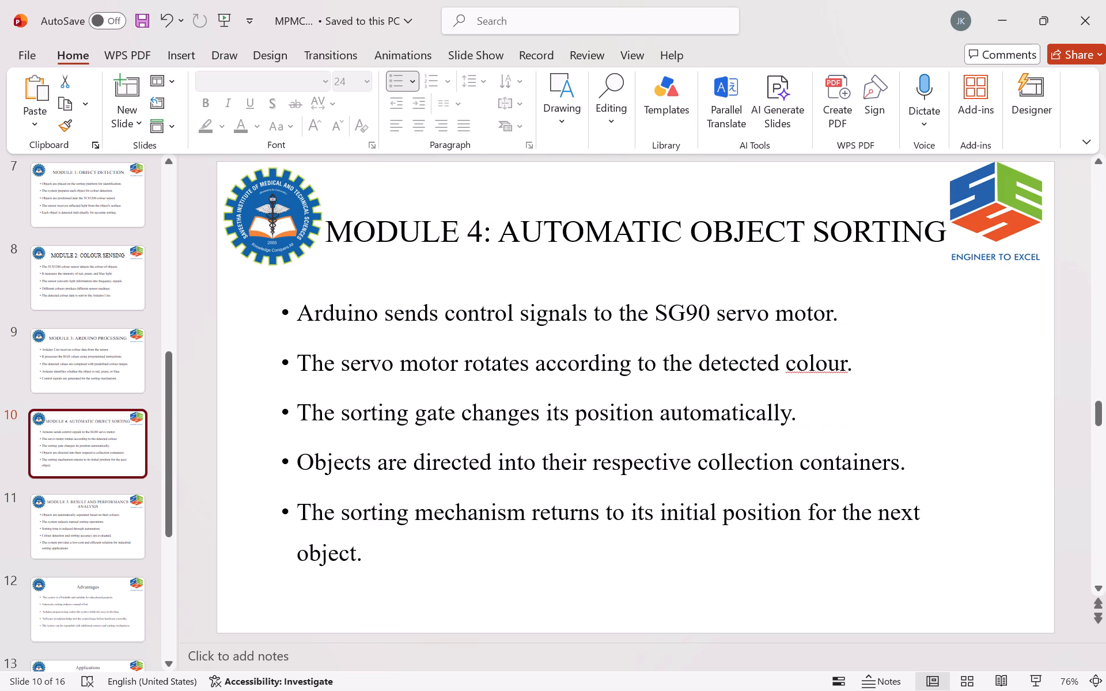
pyautogui.click(786, 232)
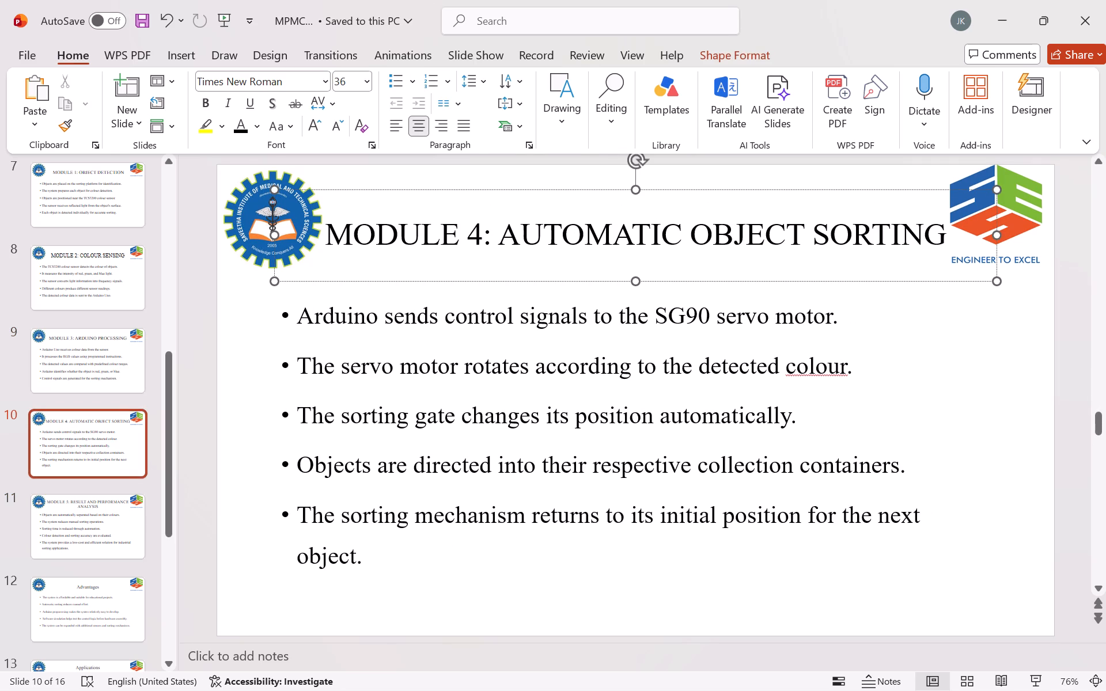
pyautogui.moveTo(997, 281); pyautogui.dragTo(951, 278)
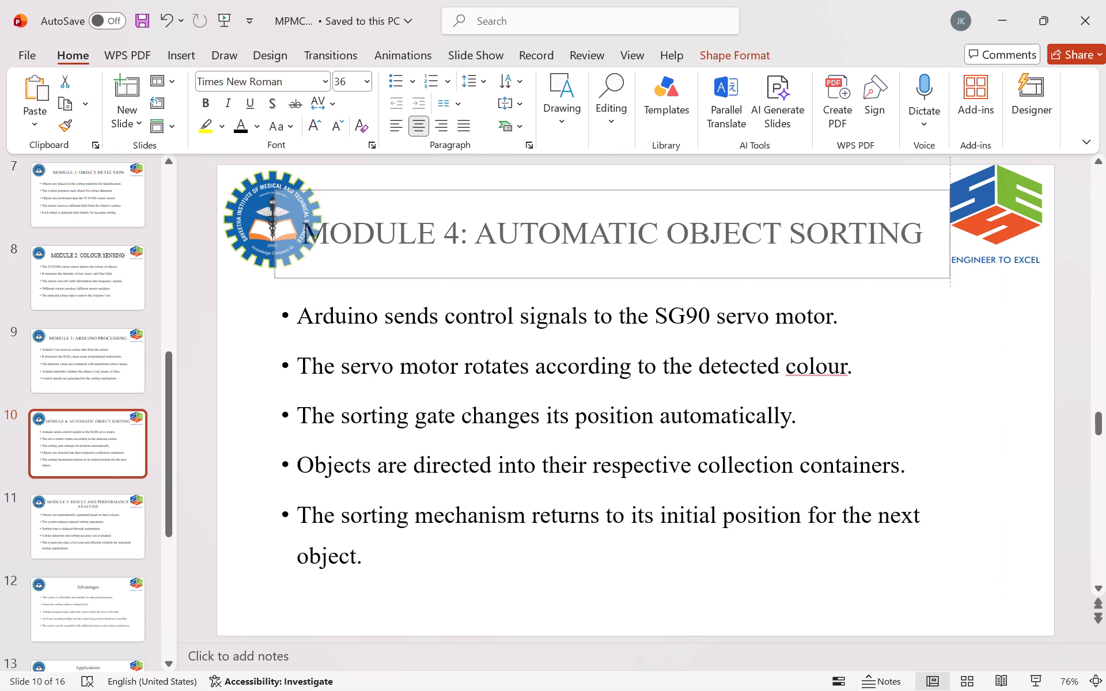
pyautogui.moveTo(951, 278); pyautogui.dragTo(895, 273)
pyautogui.moveTo(805, 274); pyautogui.dragTo(823, 267)
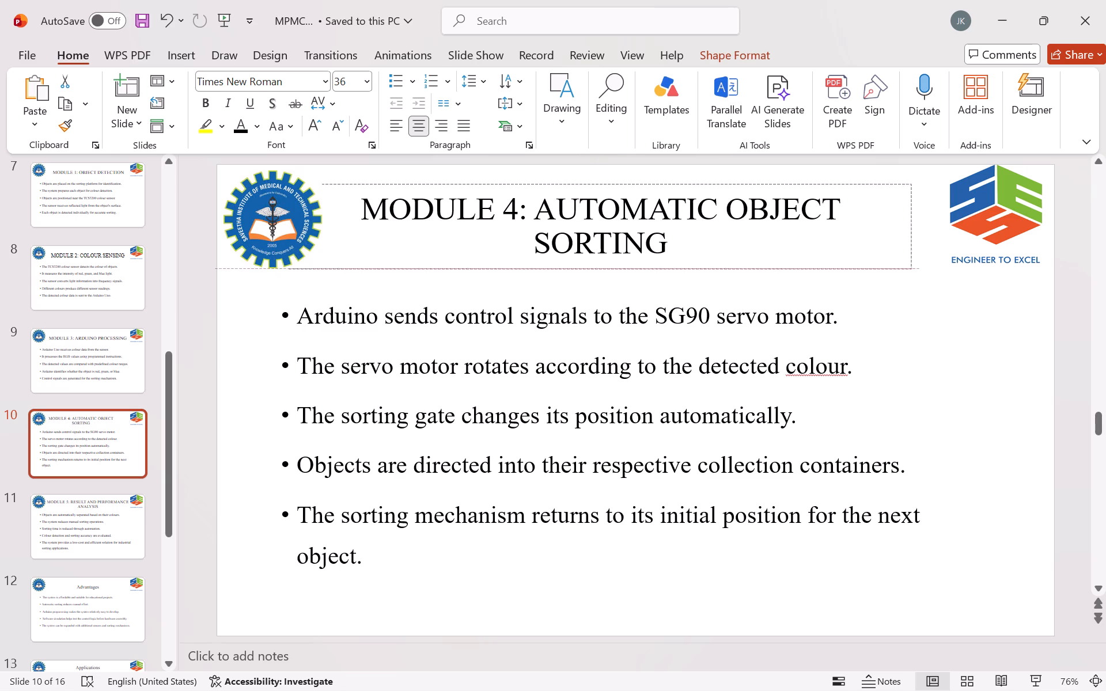
pyautogui.moveTo(823, 267); pyautogui.dragTo(862, 272)
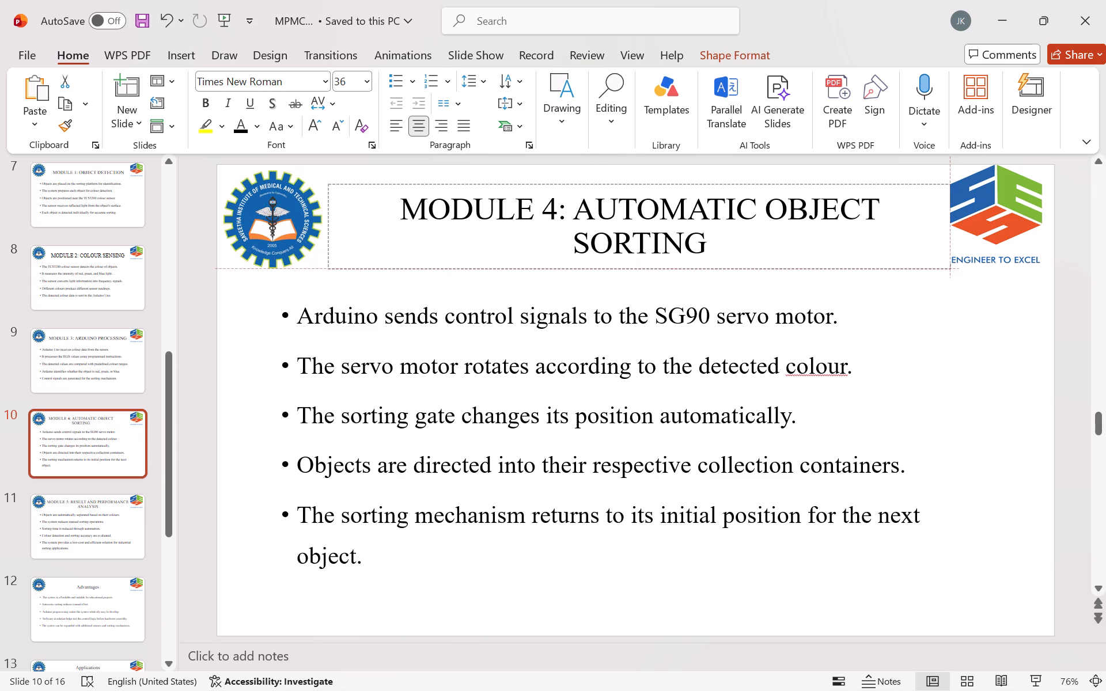
pyautogui.moveTo(862, 272); pyautogui.dragTo(862, 272)
# Move the Advantages title on slide 12 slightly higher, above the bullet list.
pyautogui.click(119, 517)
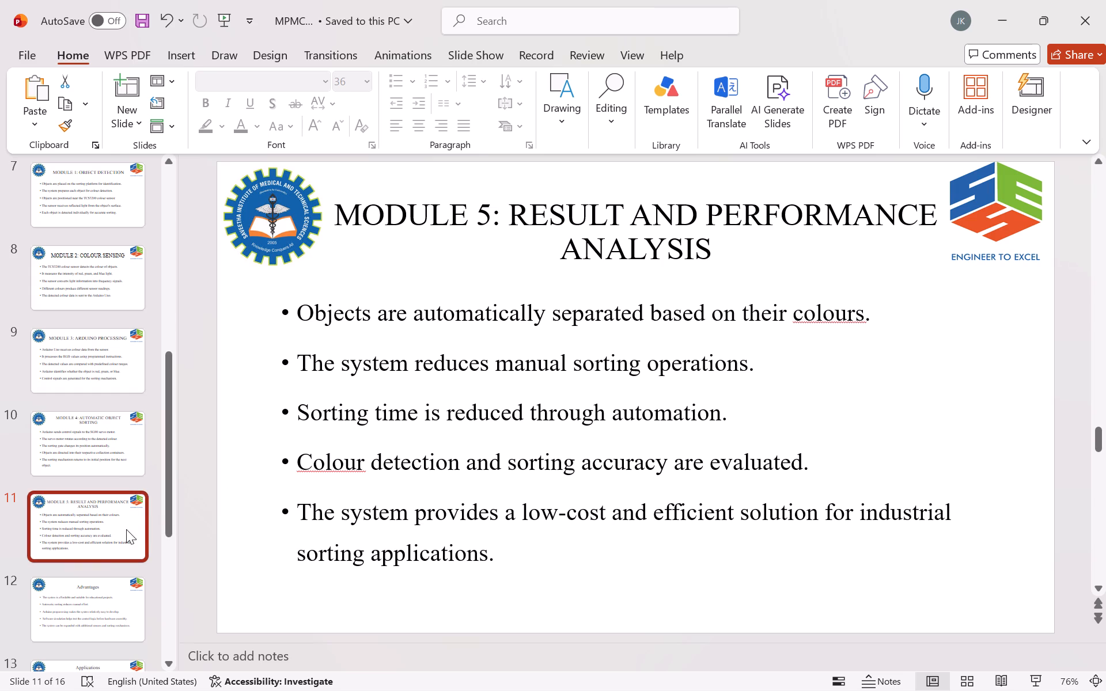
pyautogui.click(97, 591)
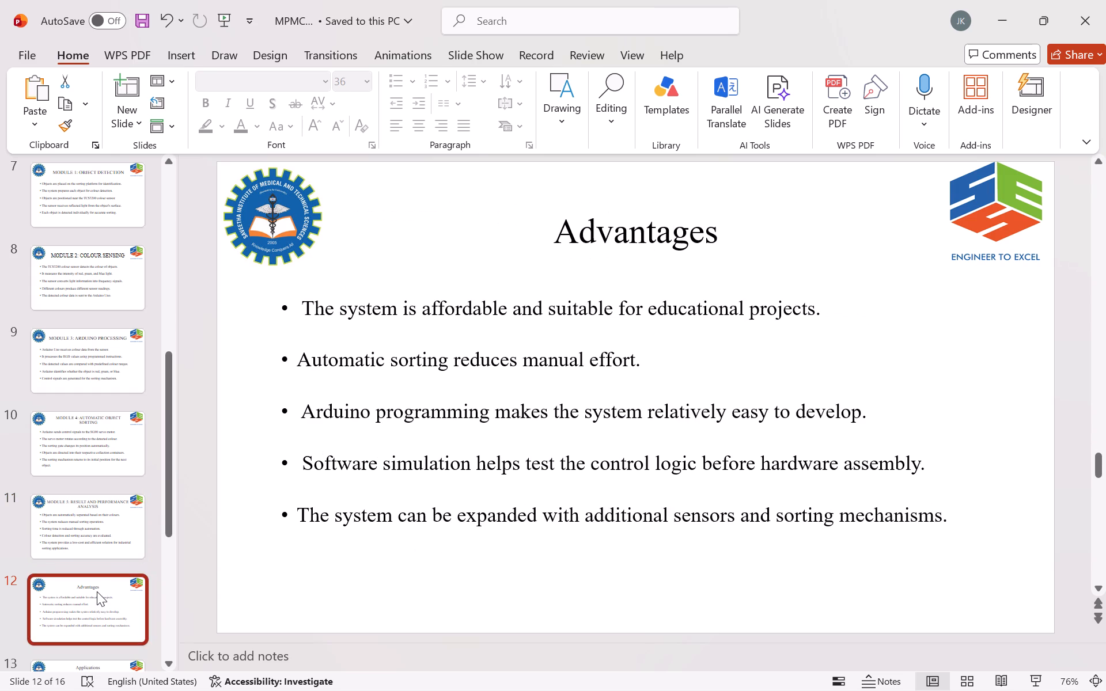
pyautogui.click(643, 233)
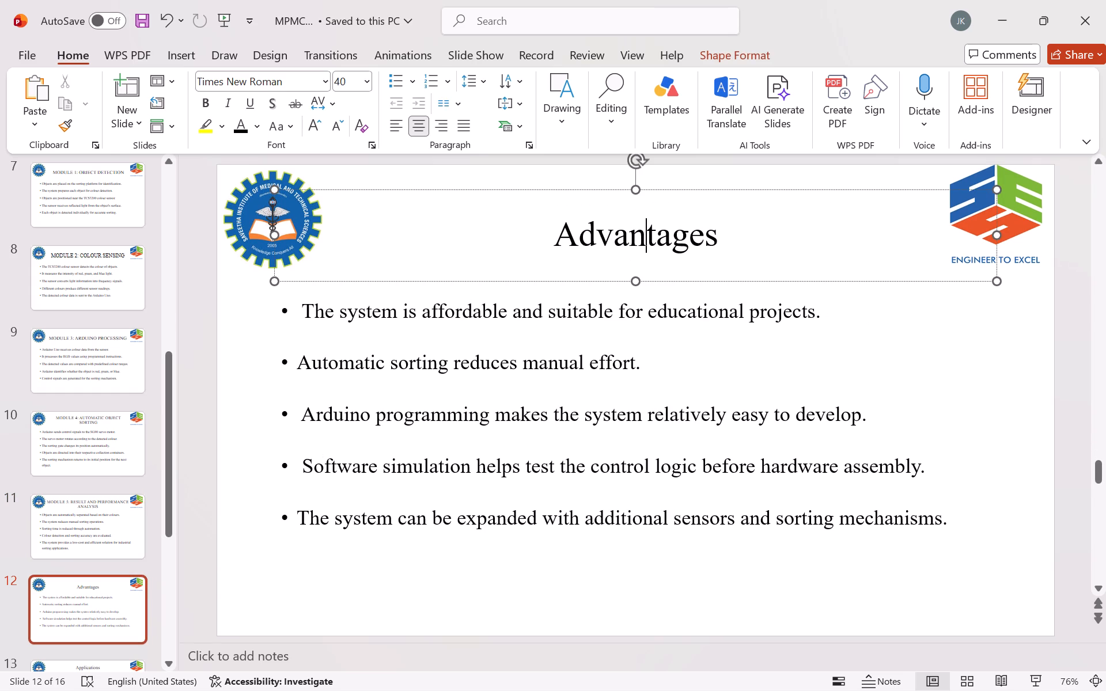
pyautogui.moveTo(618, 284); pyautogui.dragTo(618, 278)
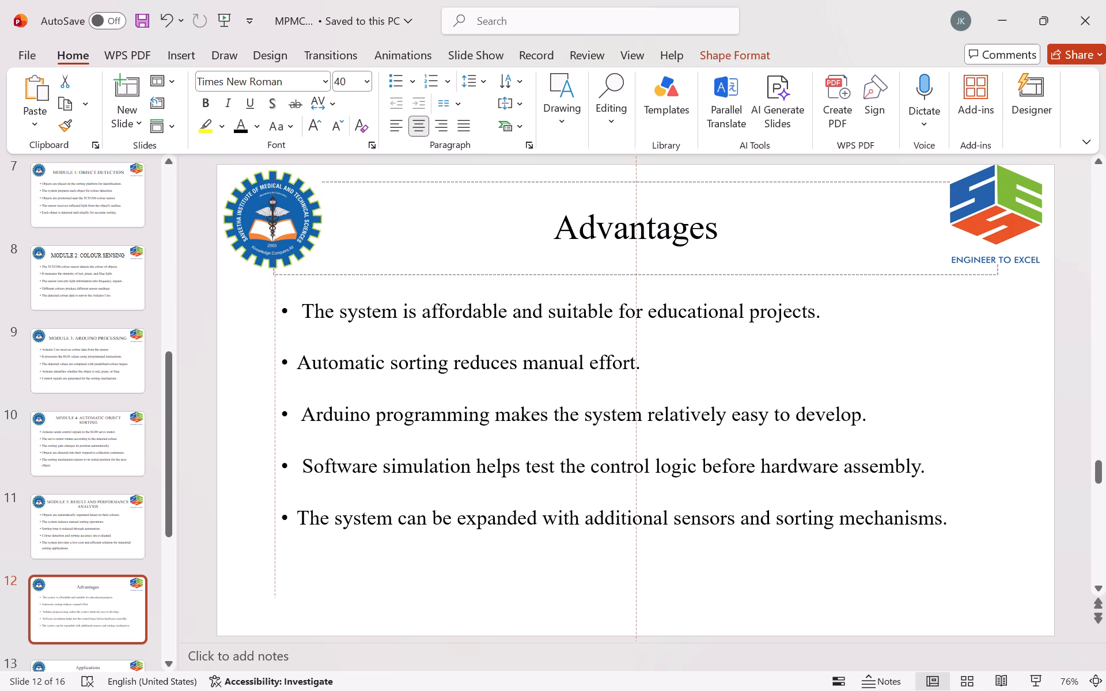
pyautogui.moveTo(618, 278); pyautogui.dragTo(618, 271)
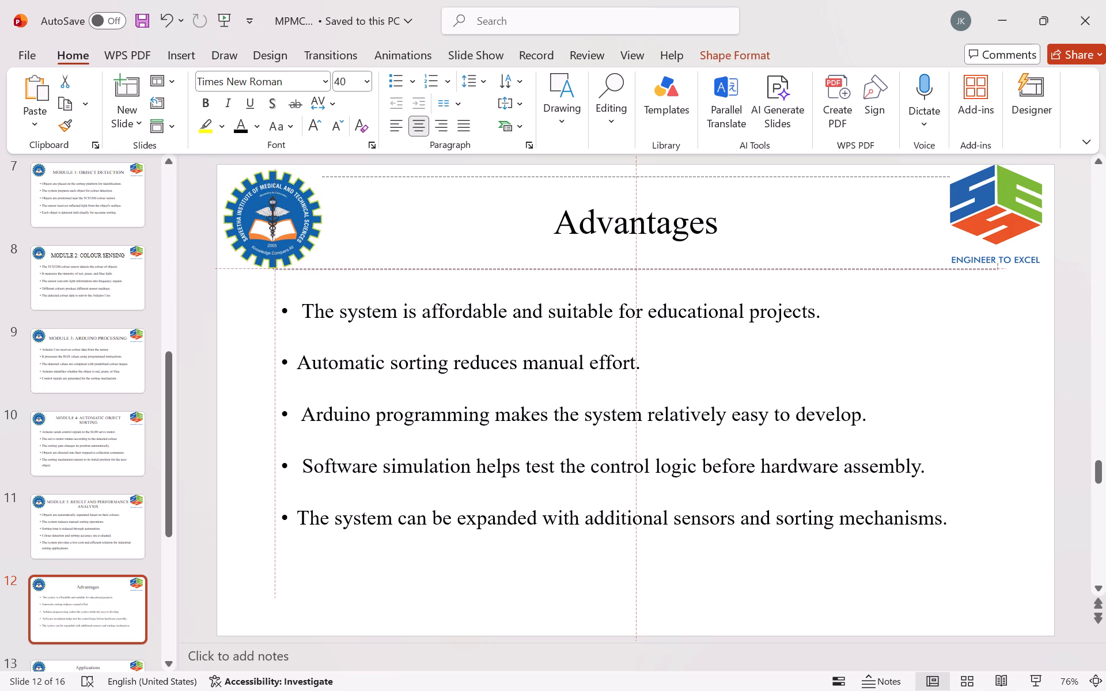
pyautogui.moveTo(618, 271); pyautogui.dragTo(618, 270)
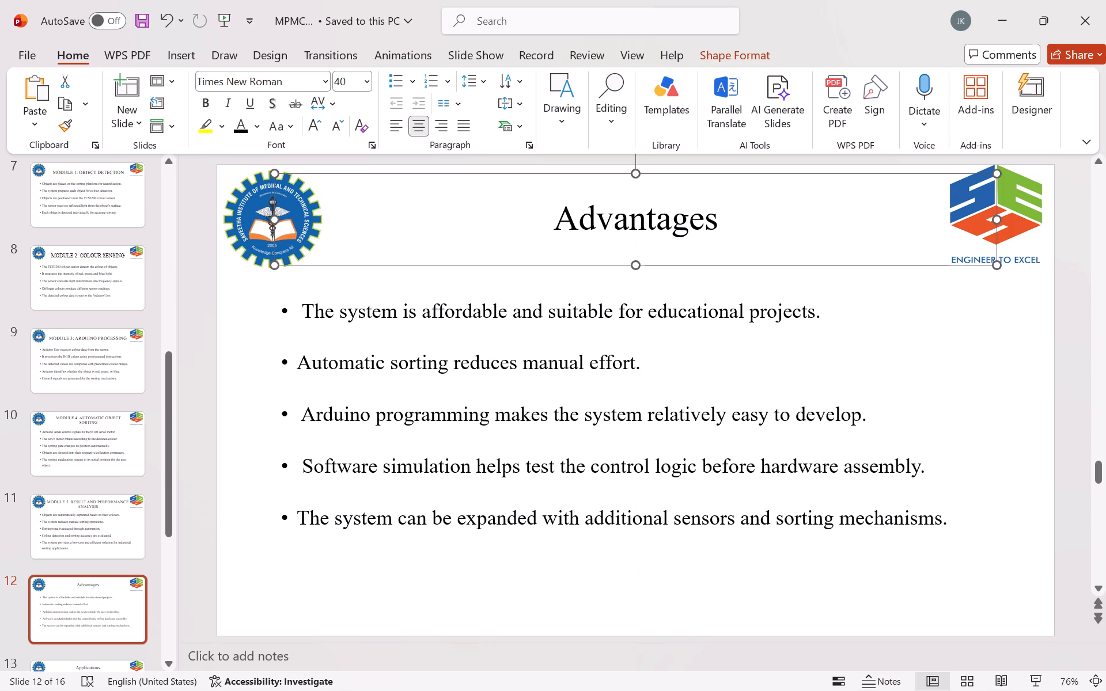
pyautogui.click(791, 368)
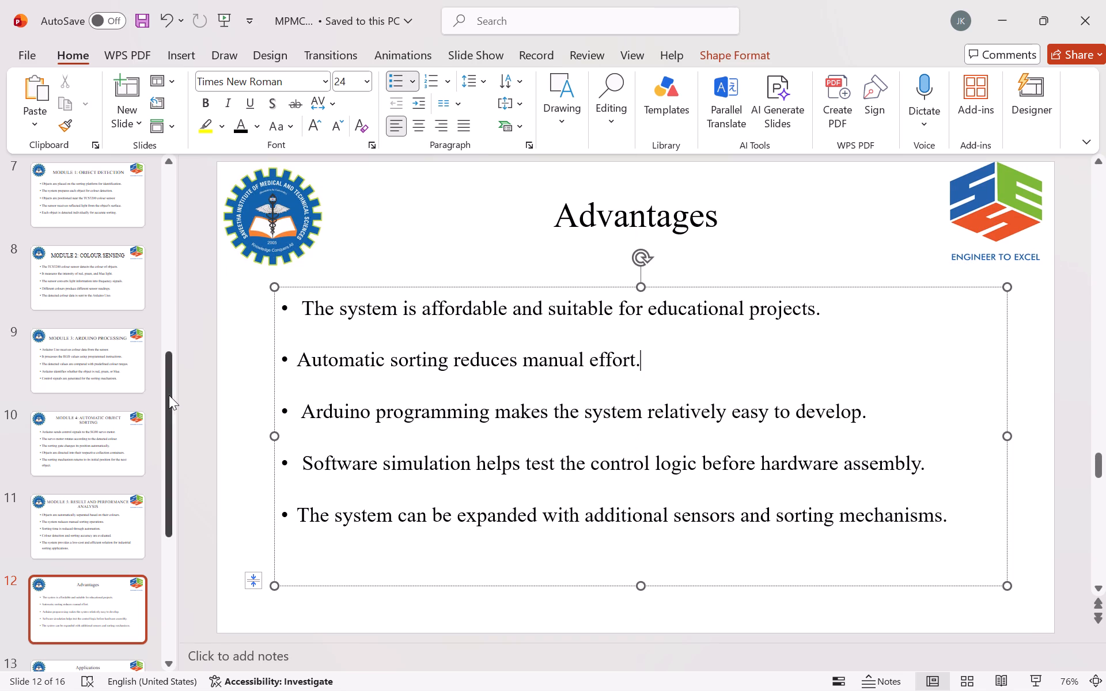
# Look through slides 11 to 13 to compare the title placement.
pyautogui.click(100, 556)
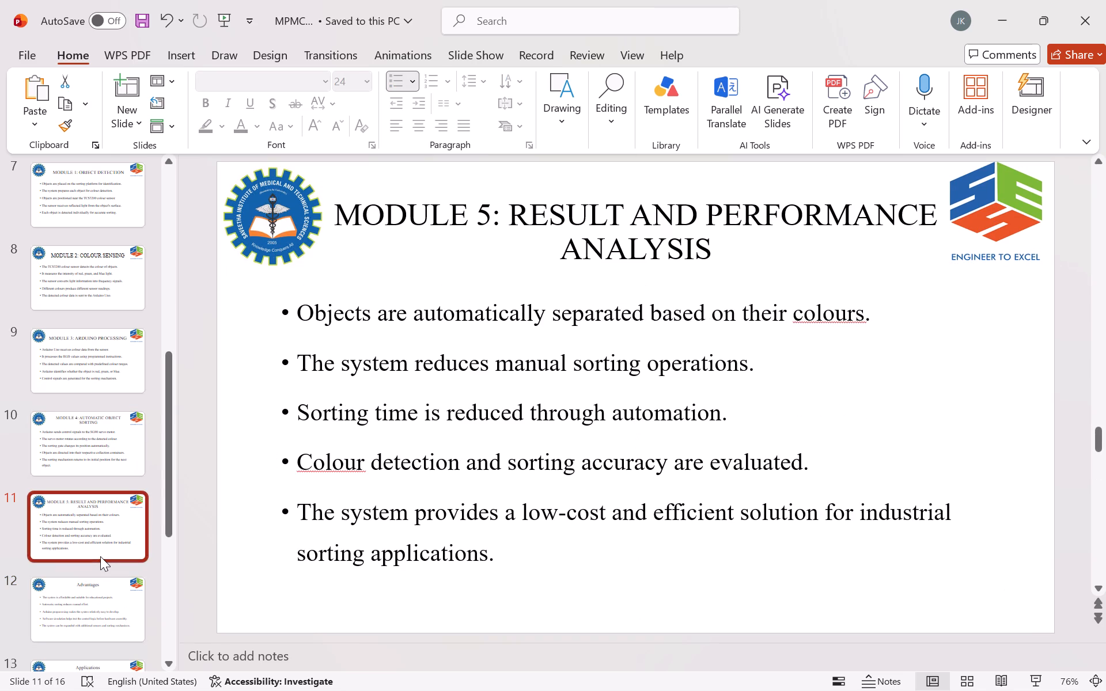
pyautogui.press('Down')
pyautogui.press('Down')
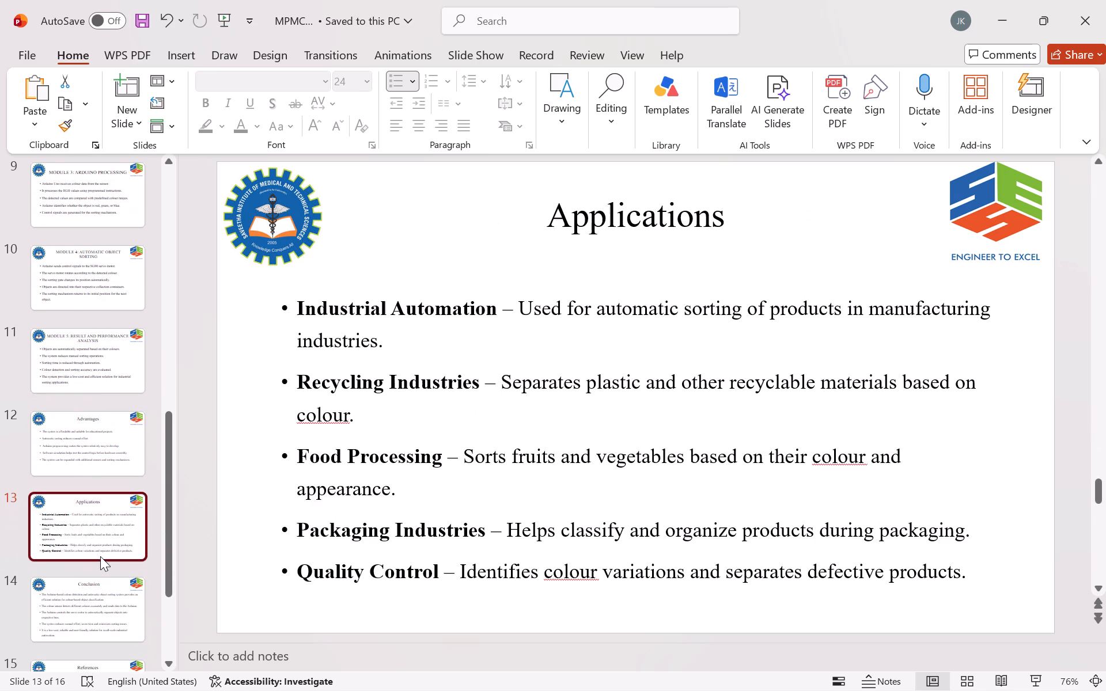
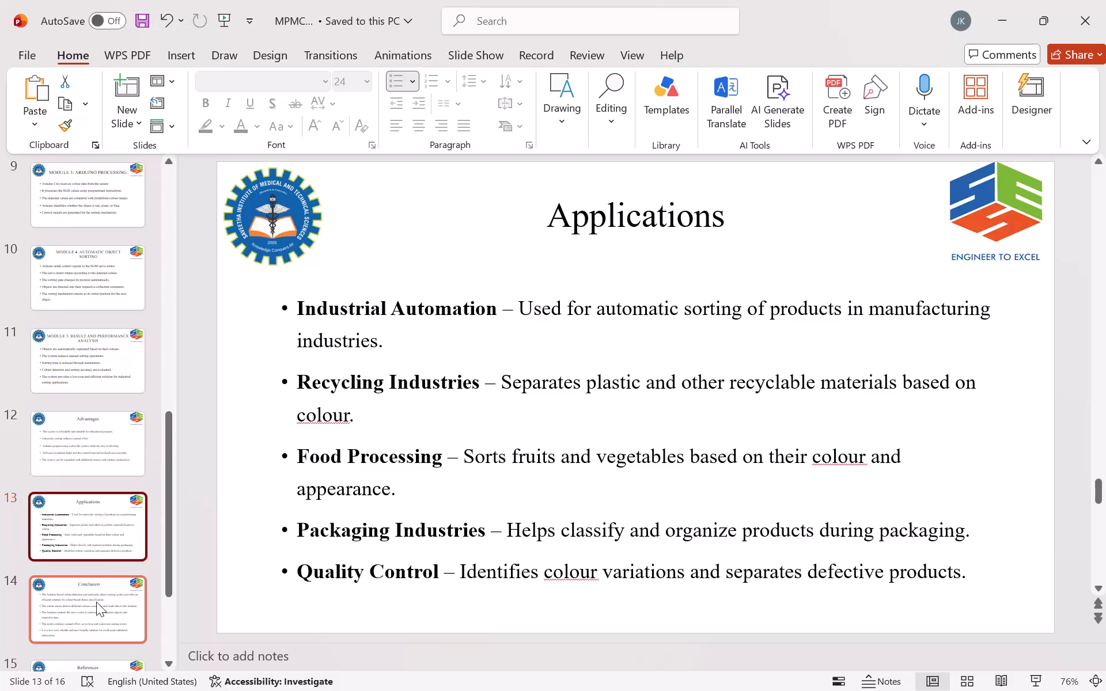
# Look over the Conclusion, References and closing slides, and go back through the deck to the title slide.
pyautogui.click(96, 602)
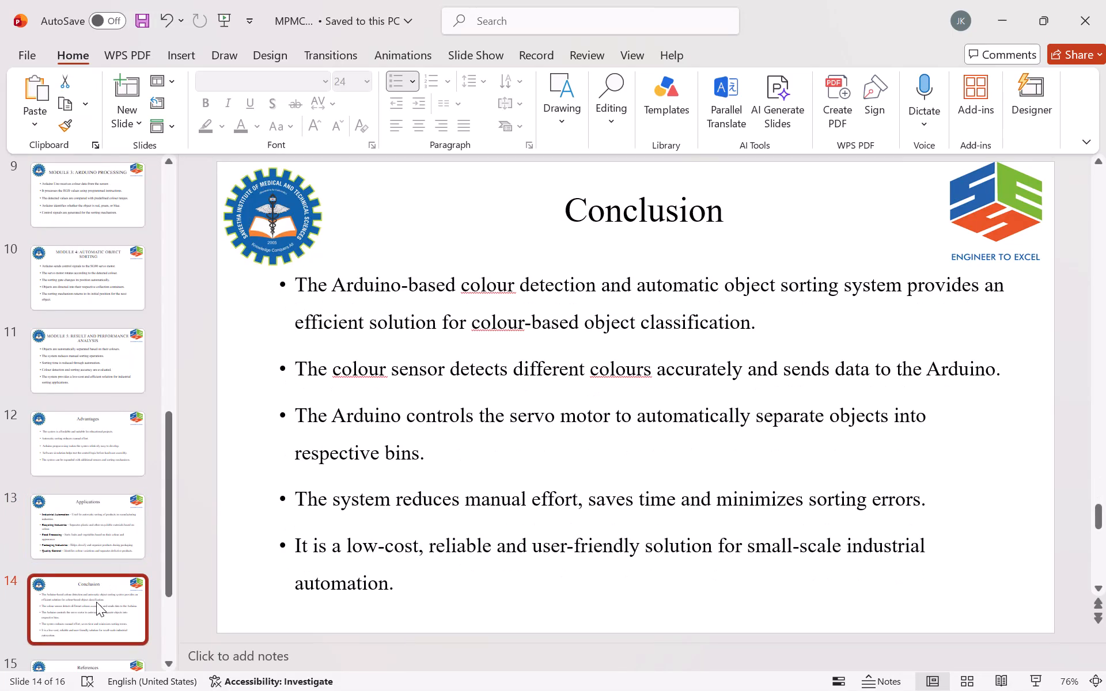
pyautogui.press('Down')
pyautogui.press('Down')
pyautogui.press('Up')
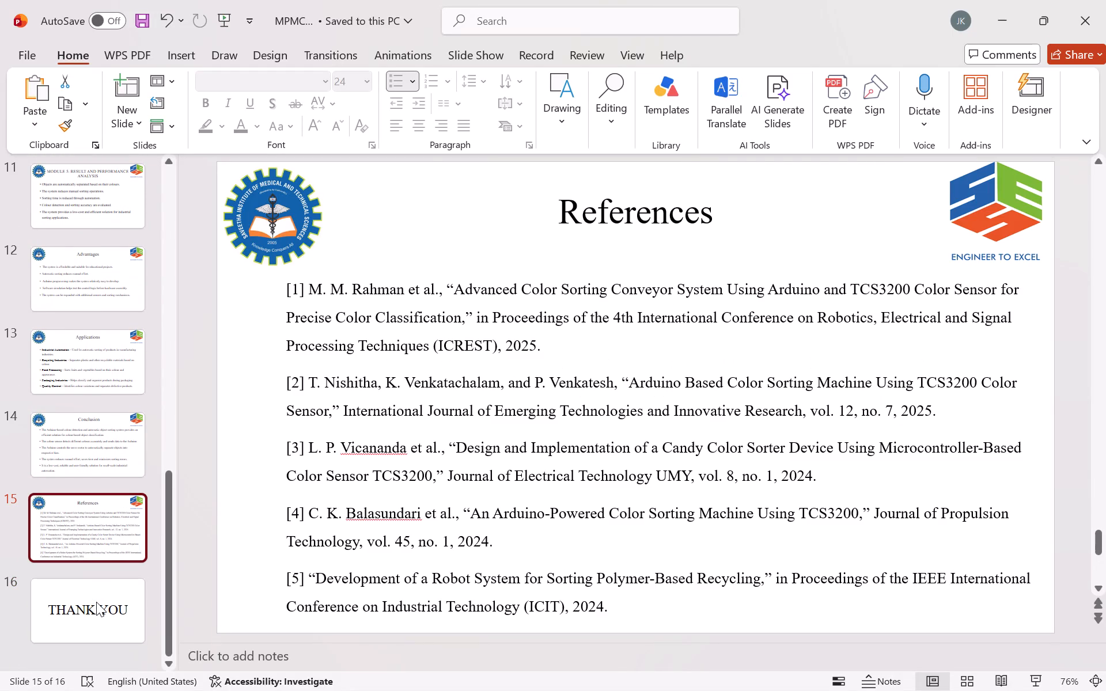
pyautogui.press('Up')
pyautogui.press('Up')
pyautogui.press('Up')
pyautogui.press('Up')
pyautogui.press('Up')
pyautogui.press('Up')
pyautogui.press('Up')
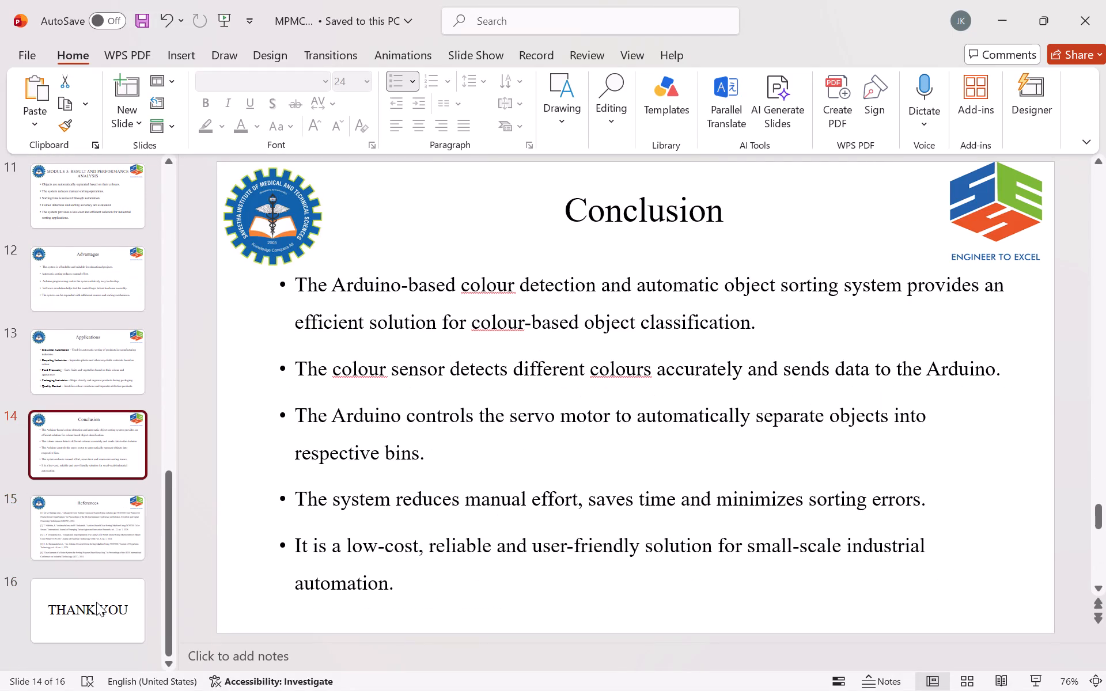
pyautogui.press('Up')
pyautogui.press('Up')
pyautogui.press('Up')
pyautogui.press('Up')
pyautogui.press('Up')
pyautogui.press('Up')
pyautogui.press('Up')
pyautogui.press('Up')
pyautogui.press('Up')
pyautogui.press('Up')
pyautogui.press('Up')
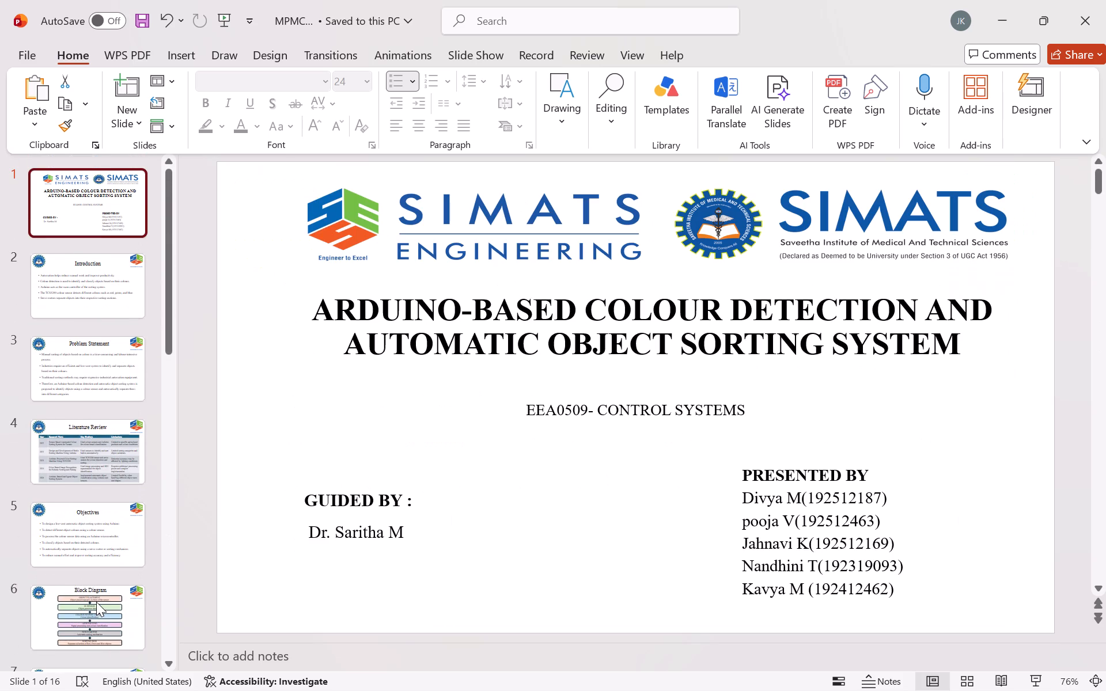
# Review the whole deck in order from the title slide to the closing THANK YOU slide, checking titles and content.
pyautogui.press('Down')
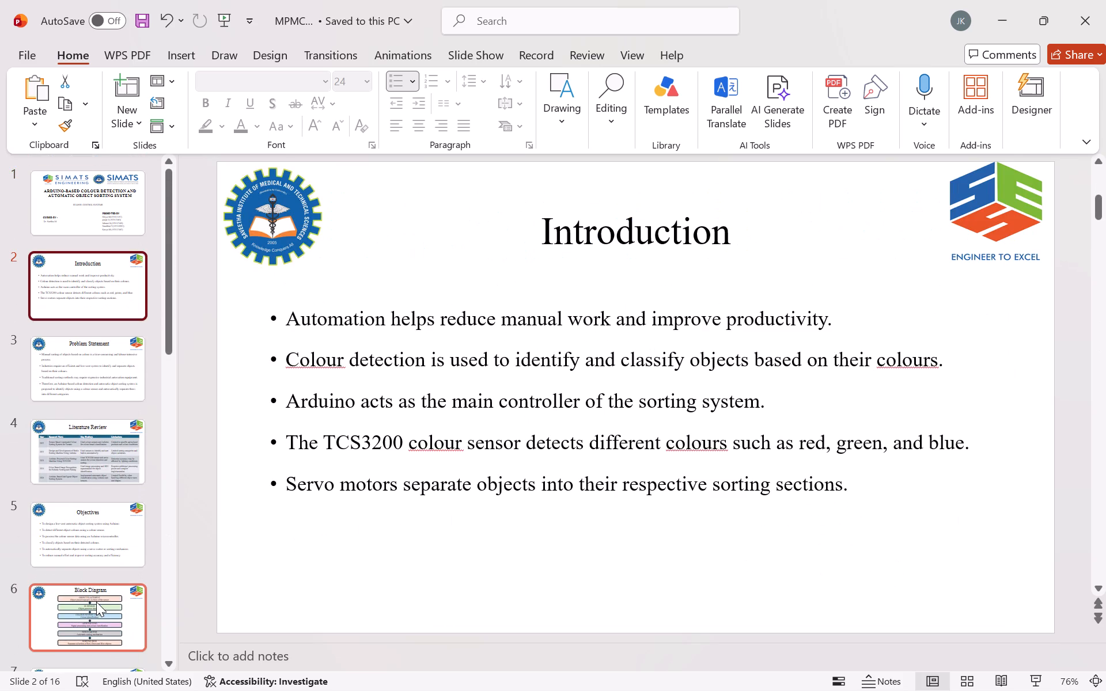
pyautogui.press('Down')
pyautogui.press('Down')
pyautogui.press('Up')
pyautogui.press('Up')
pyautogui.press('Up')
pyautogui.press('Up')
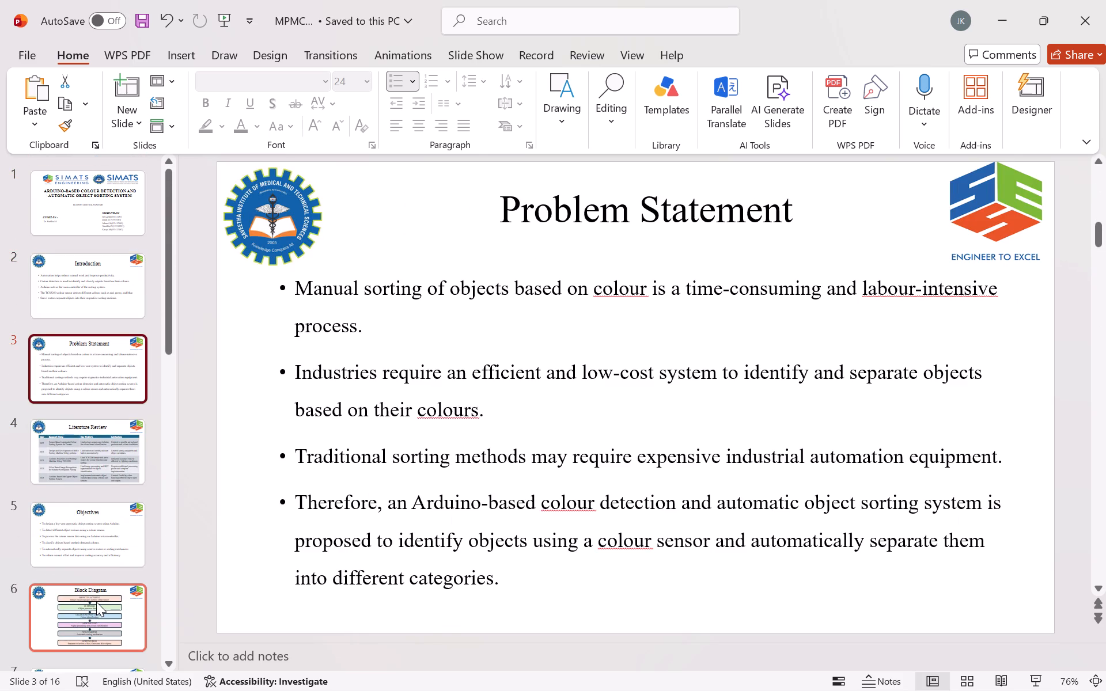
pyautogui.press('Down')
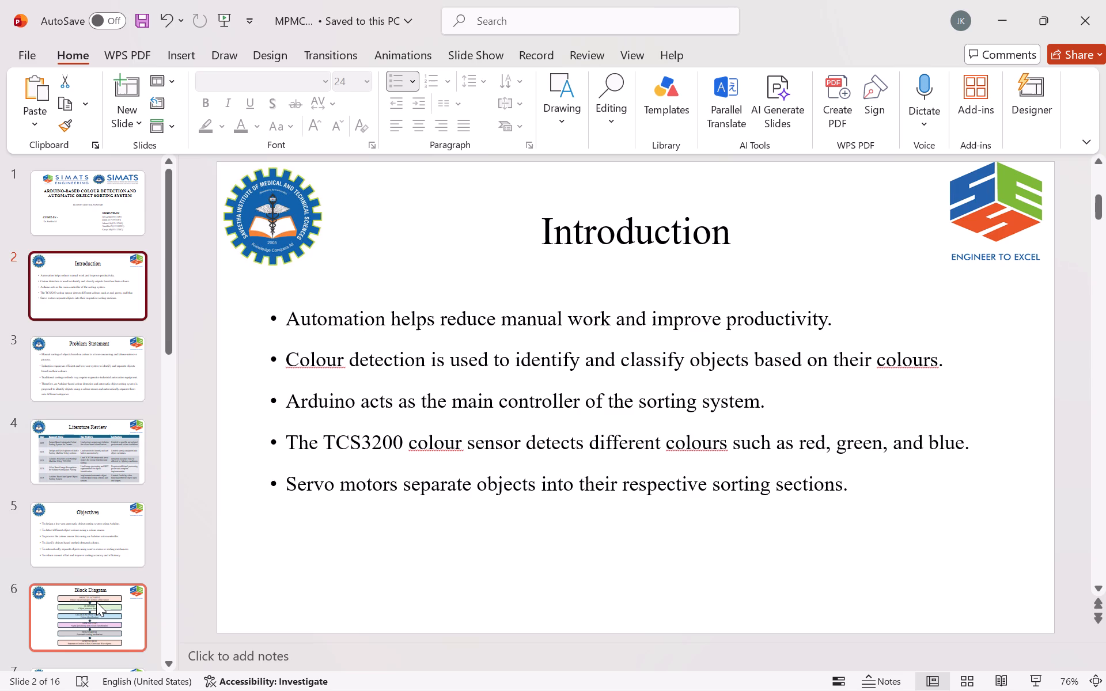
pyautogui.press('Down')
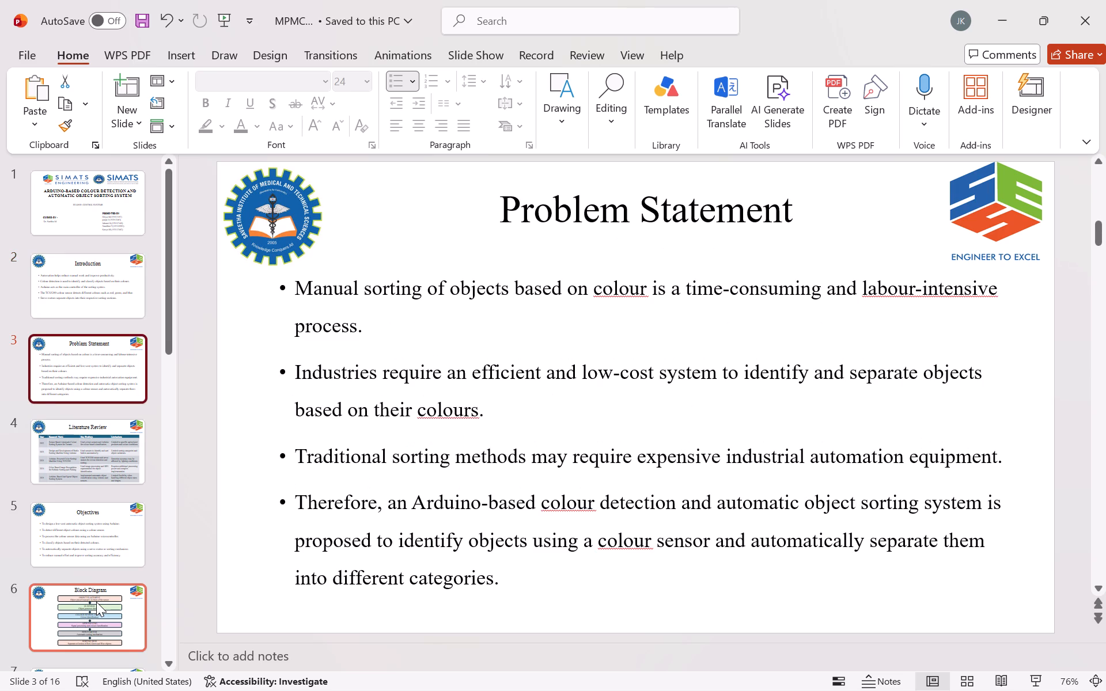
pyautogui.press('Down')
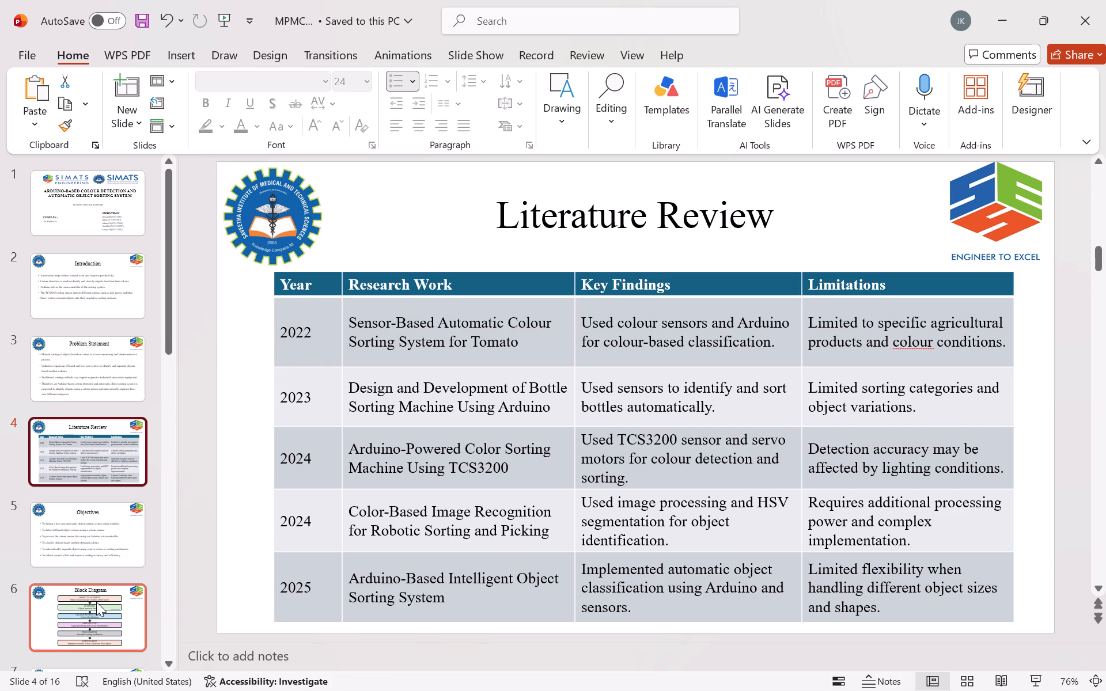
pyautogui.press('Down')
pyautogui.press('Down')
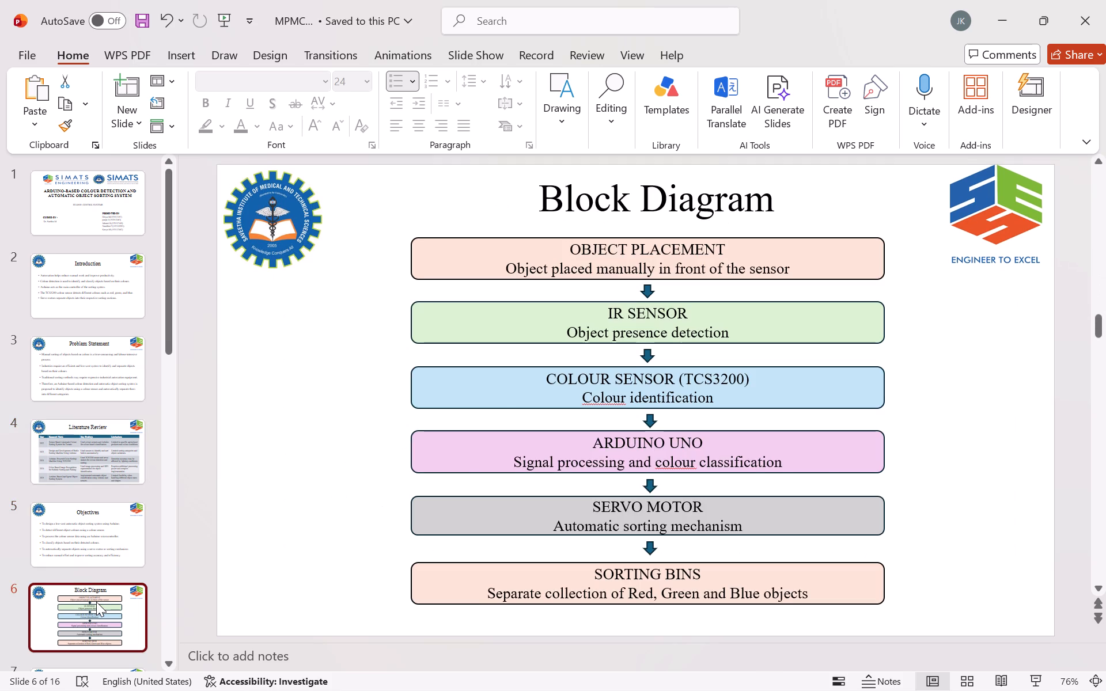
pyautogui.press('Down')
pyautogui.press('Down')
pyautogui.press('Down')
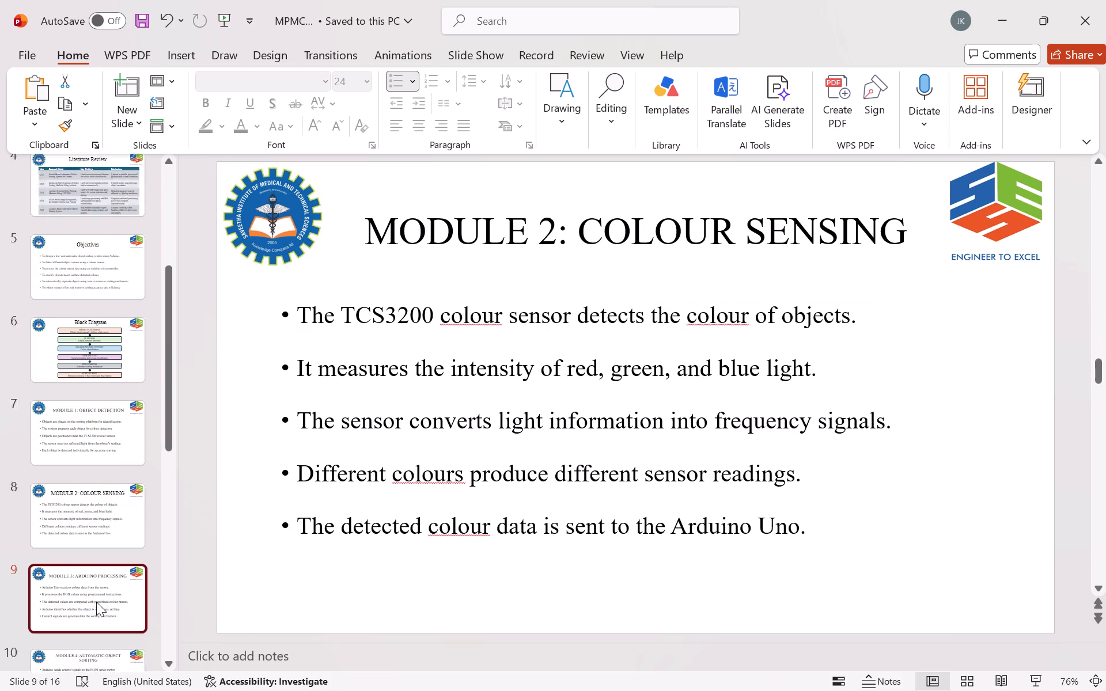
pyautogui.press('Down')
pyautogui.press('Down')
pyautogui.press('Down')
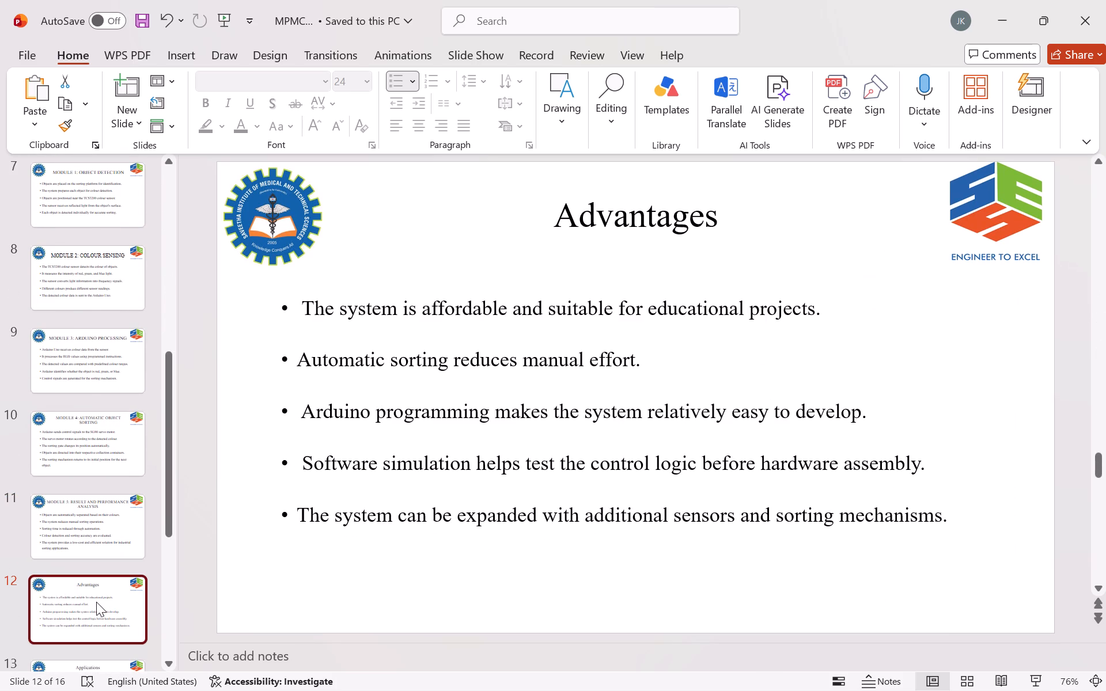
pyautogui.press('Down')
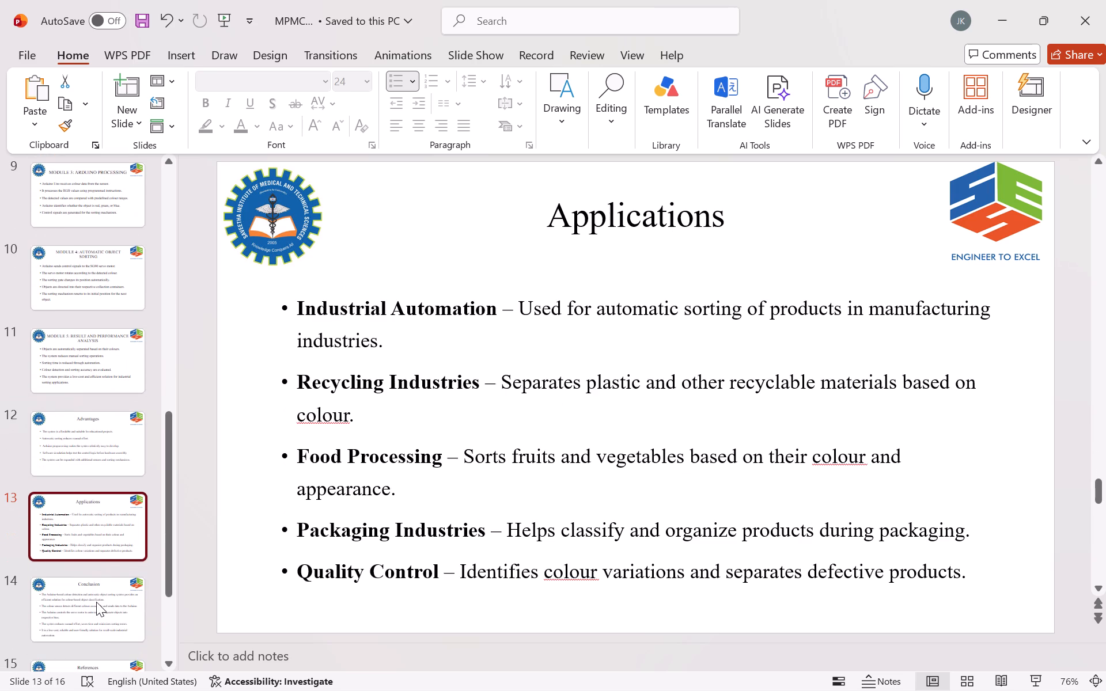
pyautogui.press('Down')
pyautogui.press('Down')
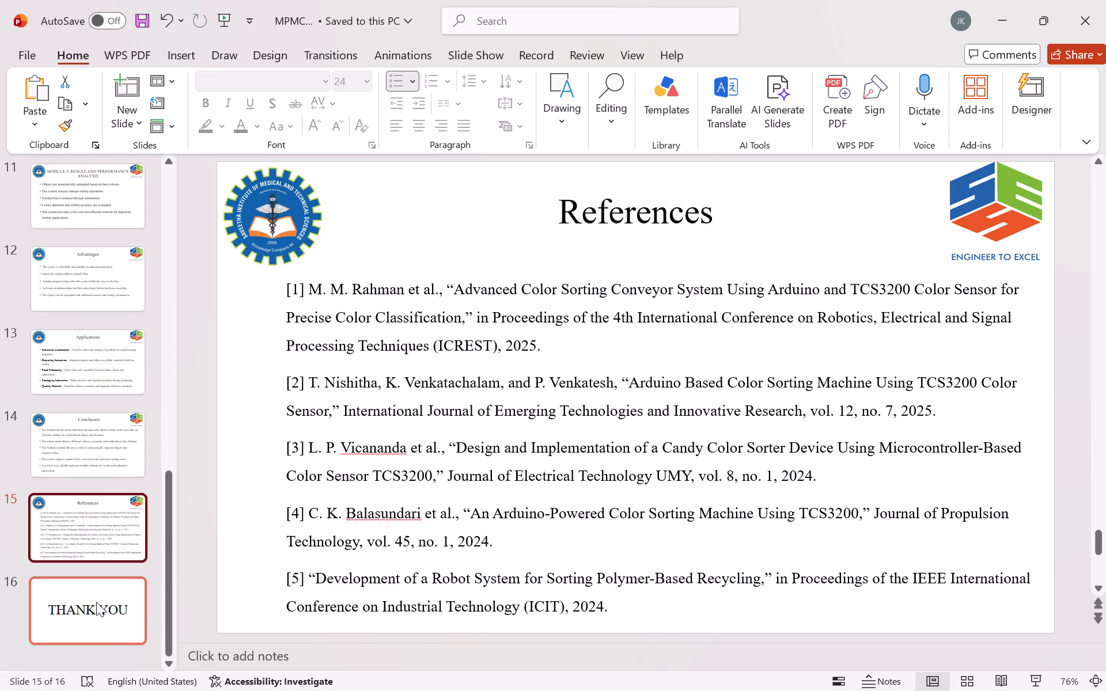
pyautogui.press('Down')
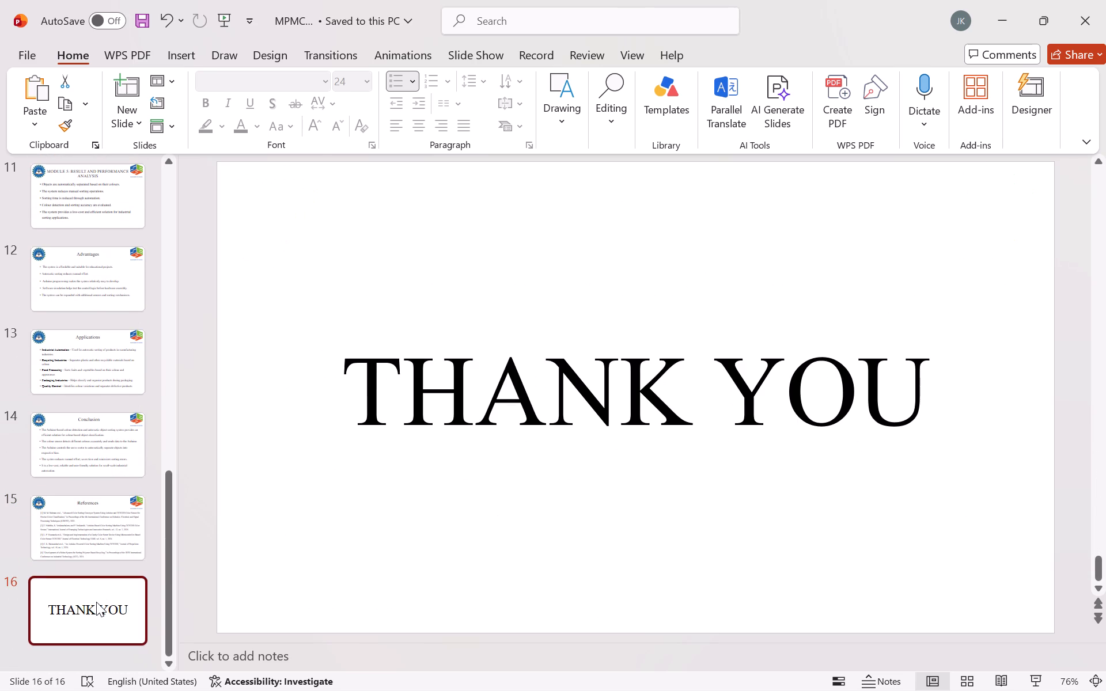
# Look back through the slides from the closing slide to the title slide.
pyautogui.press('Up')
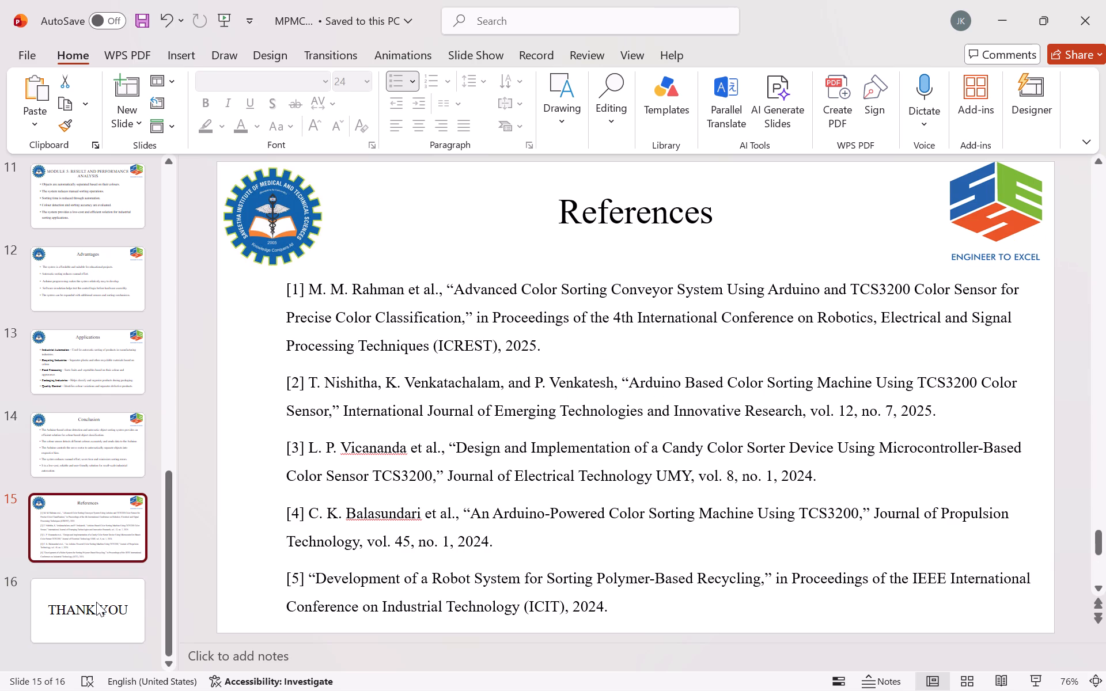
pyautogui.press('Up')
pyautogui.press('Up')
pyautogui.press('Up')
pyautogui.press('Up')
pyautogui.press('Up')
pyautogui.press('Up')
pyautogui.press('Up')
pyautogui.press('Up')
pyautogui.press('Up')
pyautogui.press('Up')
pyautogui.press('Up')
pyautogui.press('Up')
pyautogui.press('Up')
pyautogui.press('Up')
pyautogui.press('Up')
pyautogui.press('Up')
pyautogui.press('Up')
pyautogui.press('Up')
pyautogui.press('Up')
pyautogui.press('Up')
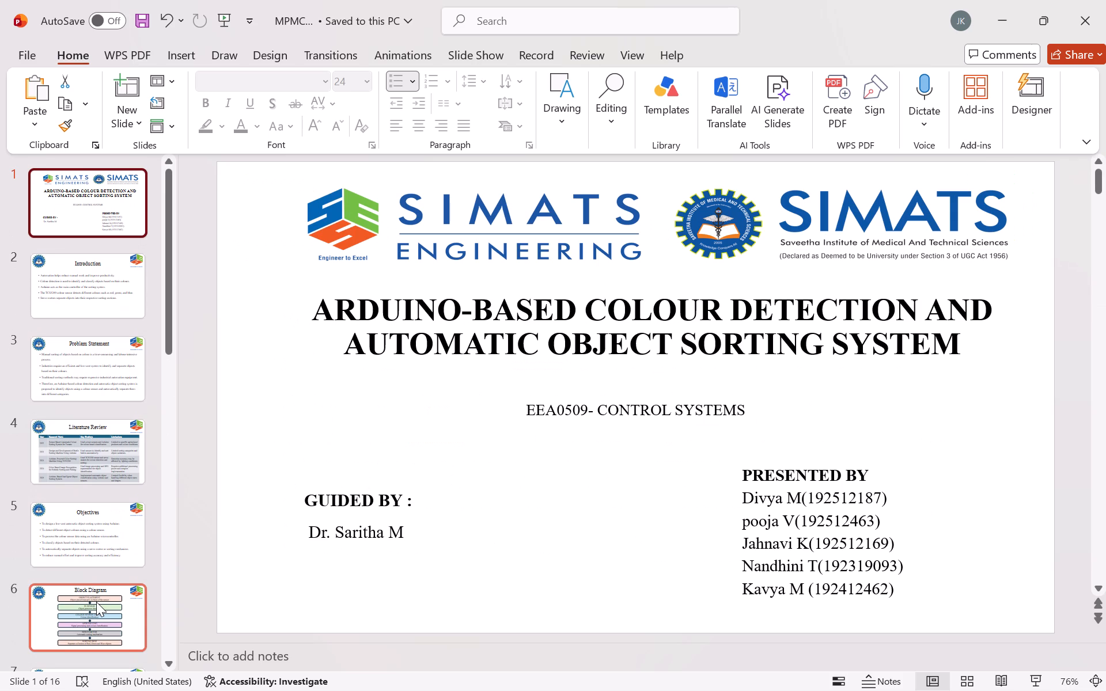
pyautogui.press('Down')
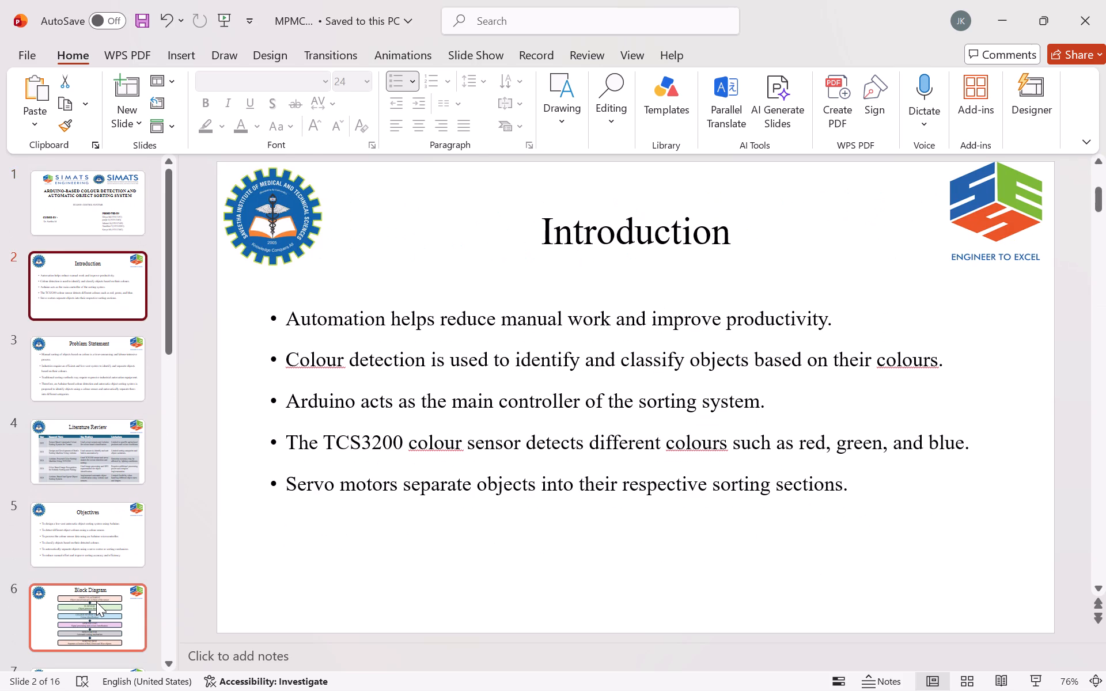
pyautogui.press('Down')
pyautogui.press('Down')
pyautogui.press('Down')
pyautogui.press('Down')
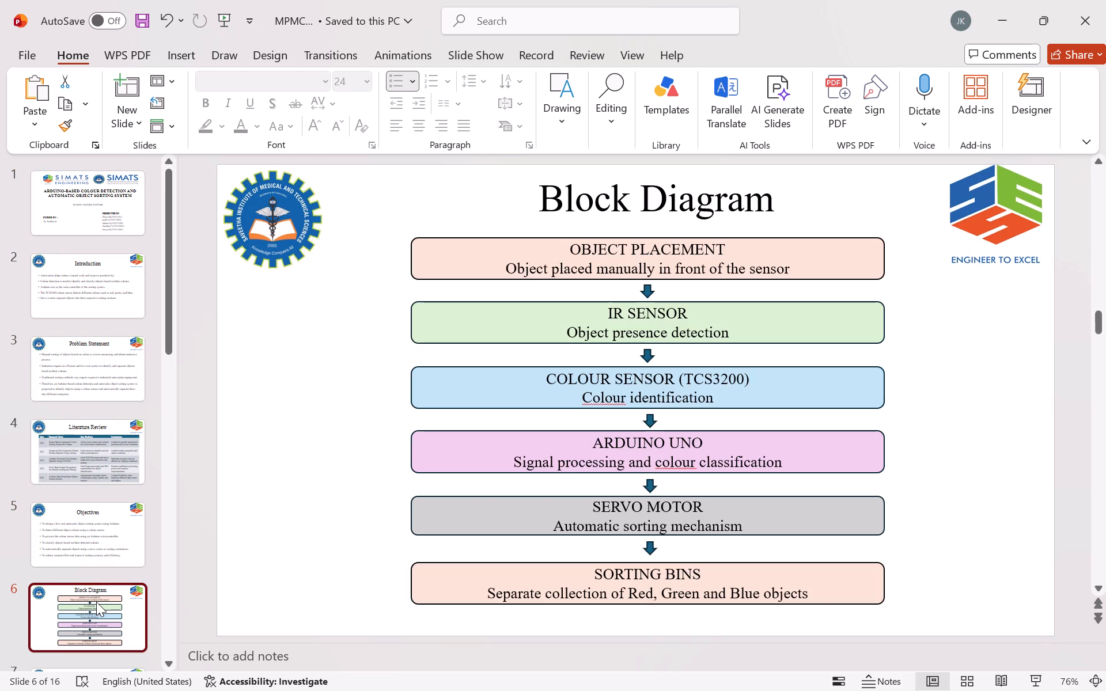
pyautogui.press('Down')
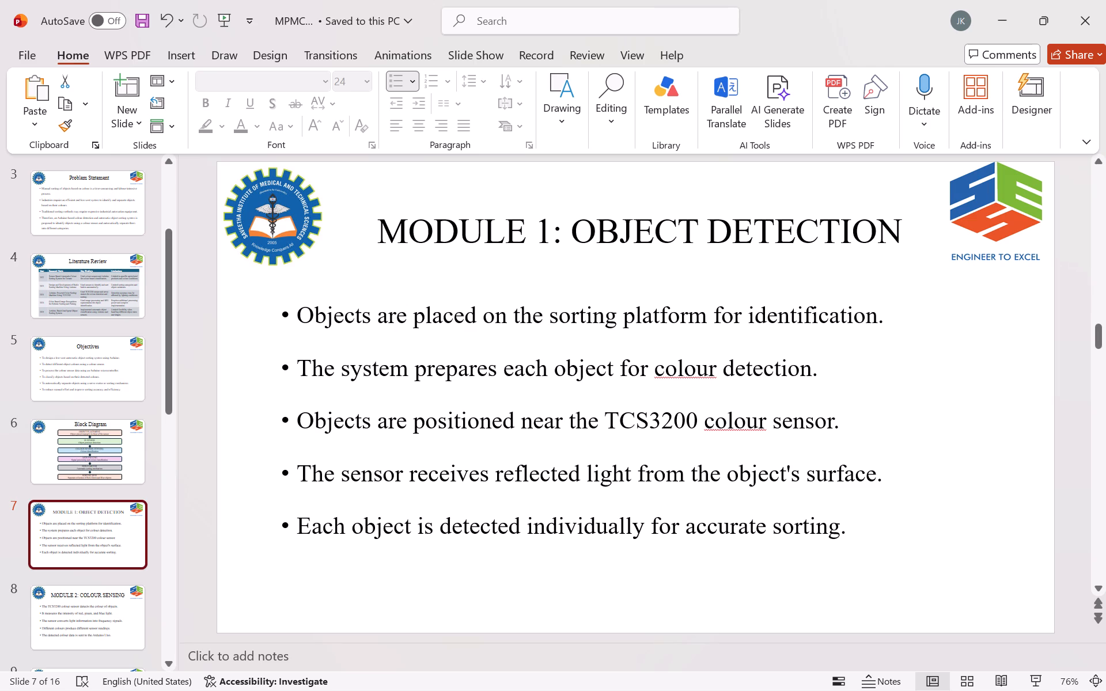